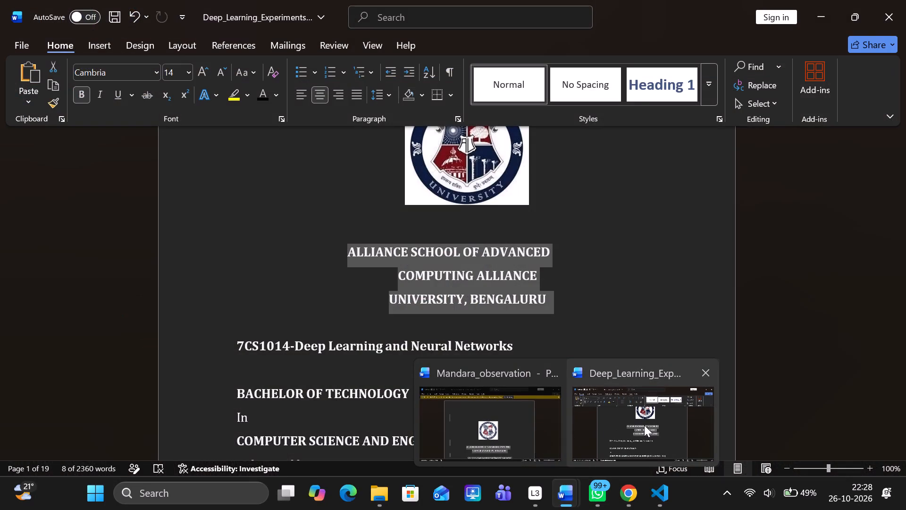
In the Deep_Learning_Experiments document, replace the student's name under "Submitted by" on the cover page with the new student's name.
click(604, 411)
scroll(604, 411, down, 2)
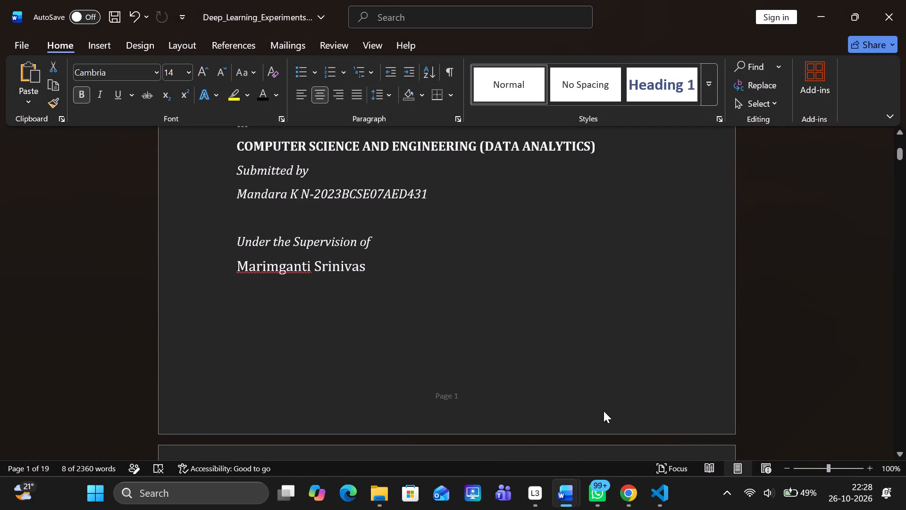
scroll(604, 411, up, 1)
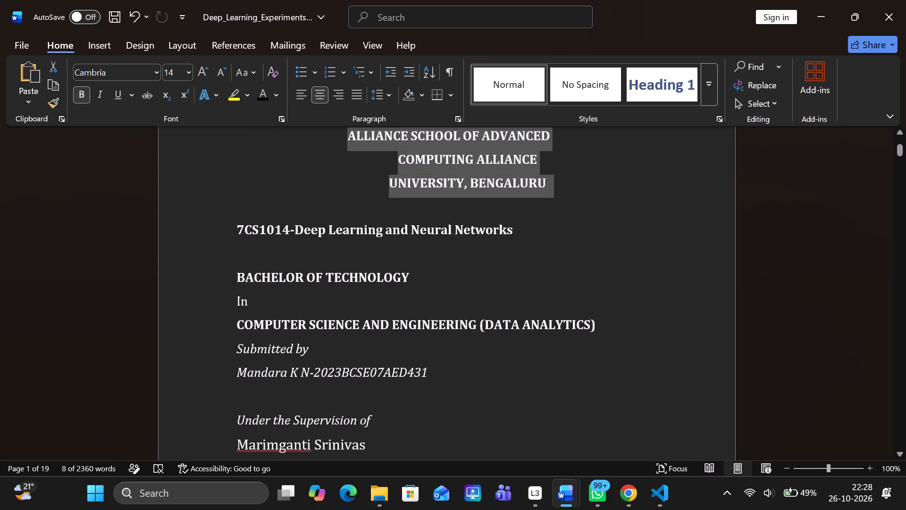
click(308, 369)
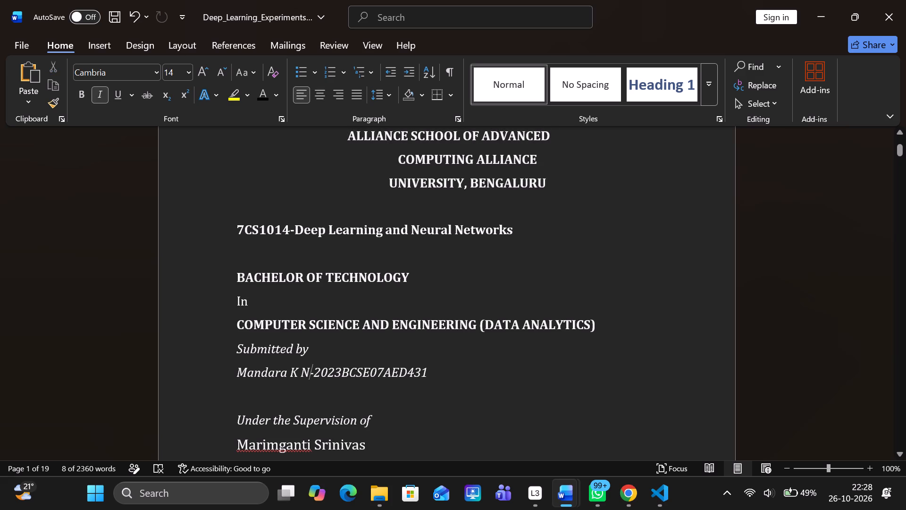
key(BackSpace)
key(BackSpace)
key(BackSpace)
key(BackSpace)
key(BackSpace)
key(BackSpace)
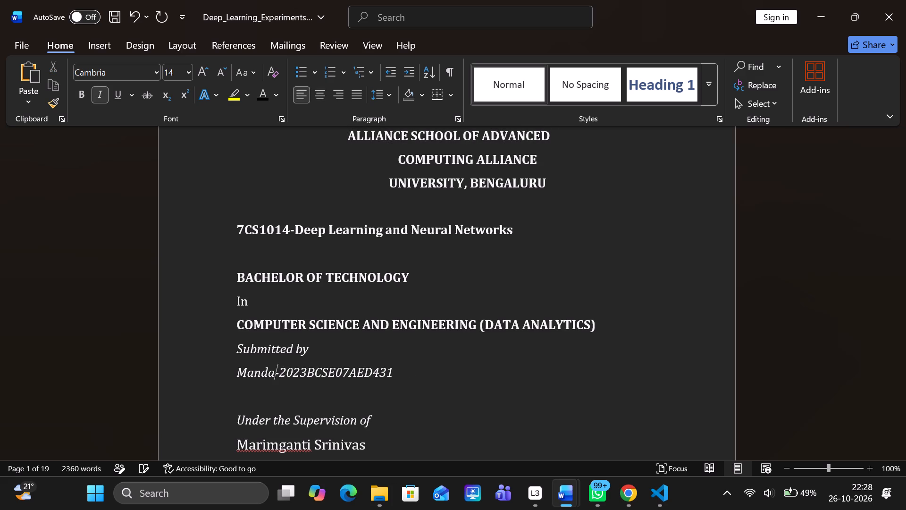
key(BackSpace)
key(BackSpace)
key(BackSpace)
key(BackSpace)
key(BackSpace)
key(shift+a)
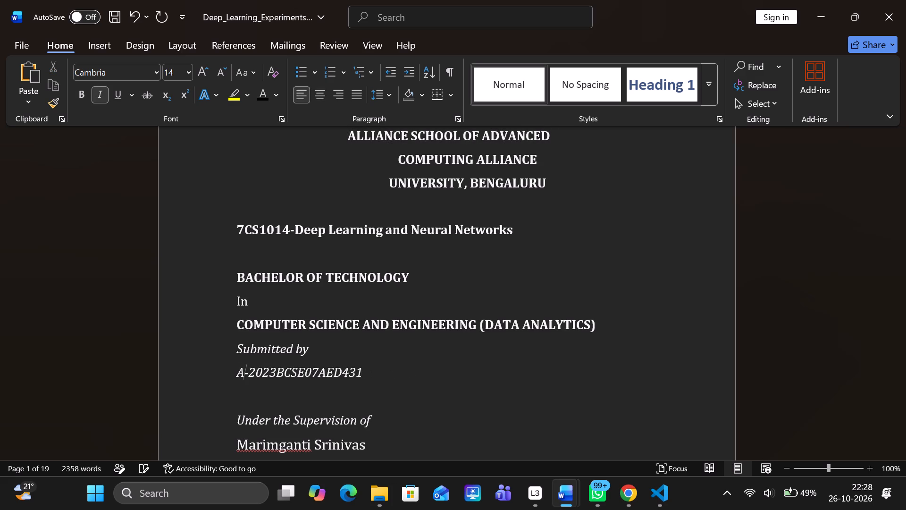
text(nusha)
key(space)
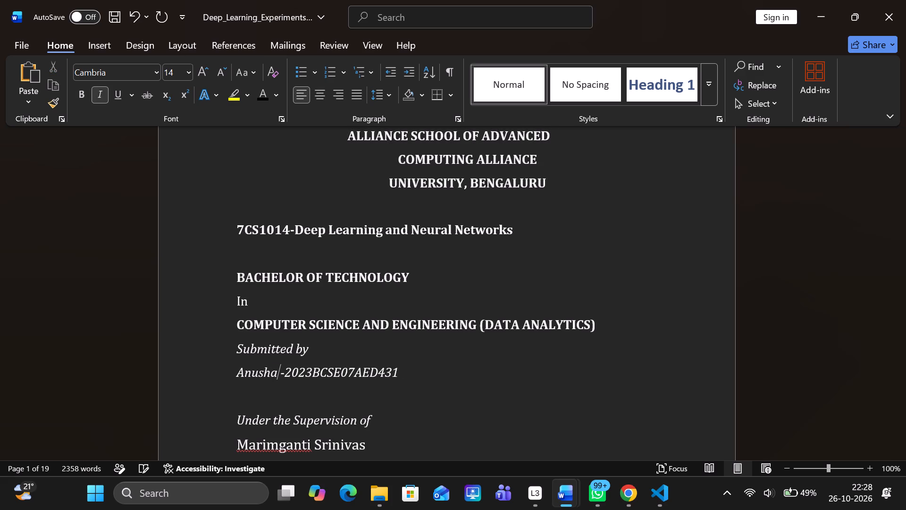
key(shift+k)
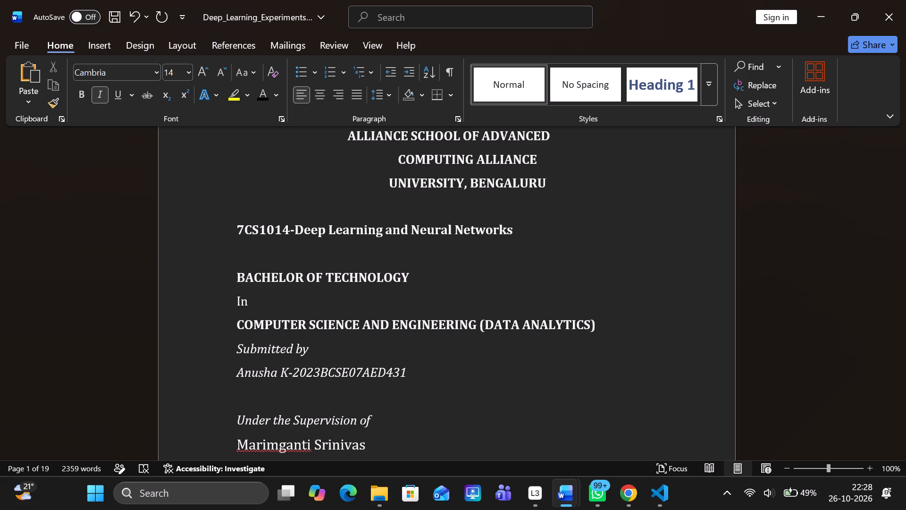
Replace the last three digits of the registration number on the "Submitted by" line with the new student's digits.
click(426, 377)
key(BackSpace)
key(BackSpace)
key(BackSpace)
text(568)
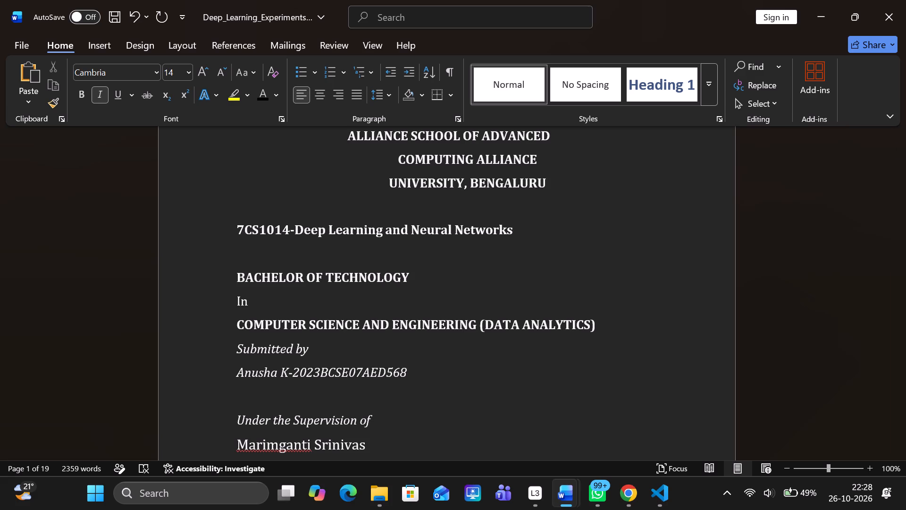
Remove the centre alignment and indents from the "ALLIANCE SCHOOL OF ADVANCED COMPUTING ALLIANCE UNIVERSITY, BENGALURU" heading, keeping one space before "UNIVERSITY".
scroll(496, 333, up, 1)
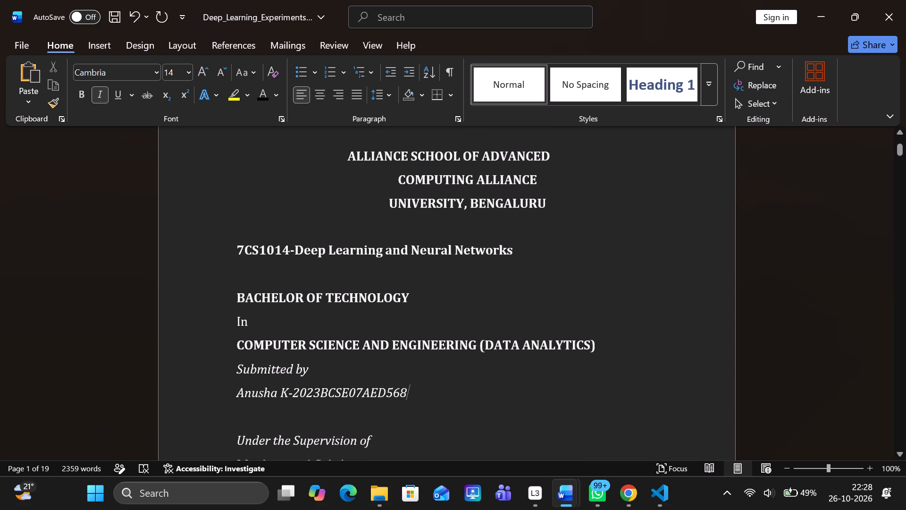
click(347, 155)
key(BackSpace)
key(BackSpace)
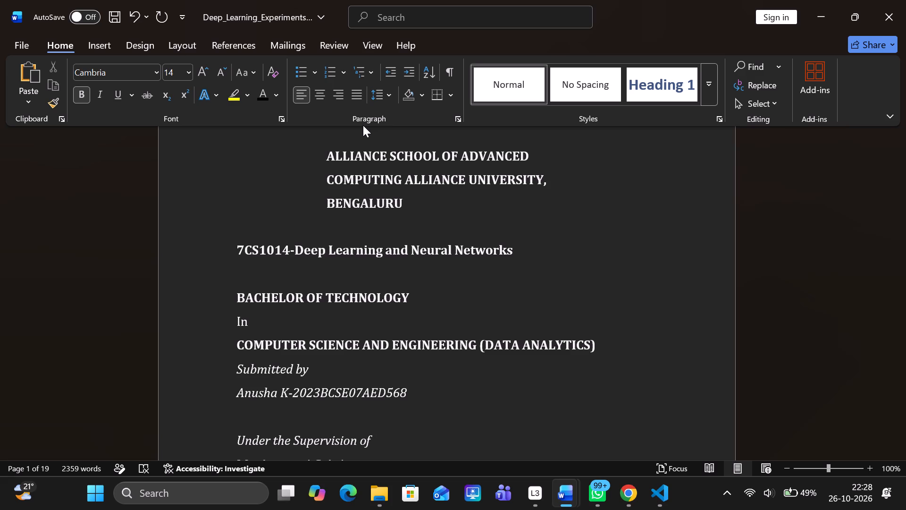
ctrl+scroll(379, 244, down, 3)
scroll(379, 244, up, 1)
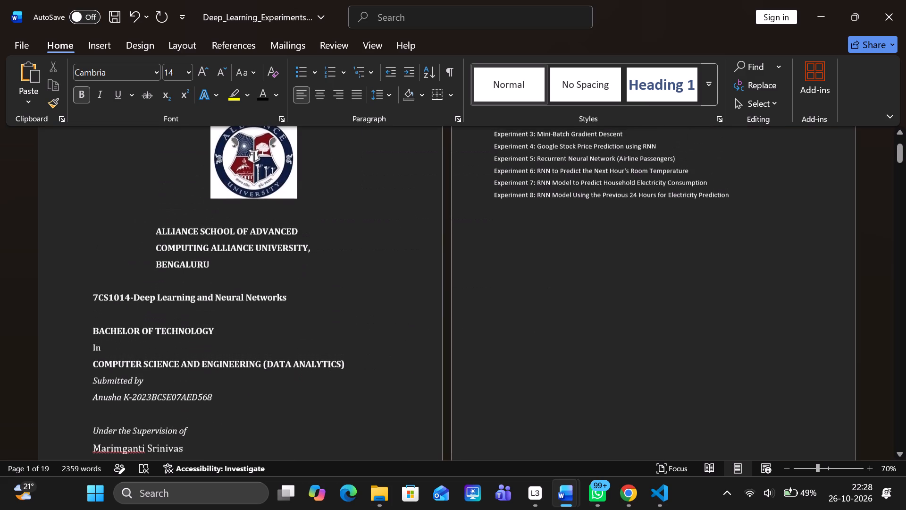
key(BackSpace)
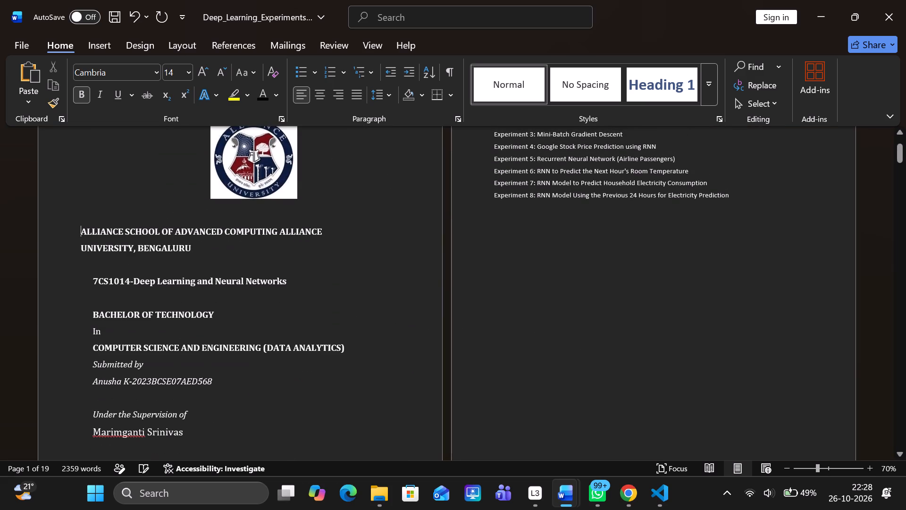
click(83, 248)
key(BackSpace)
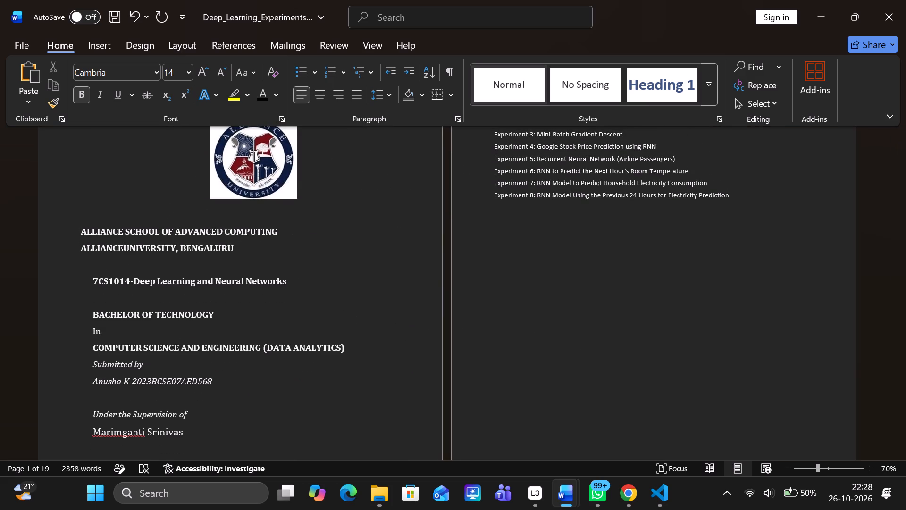
key(space)
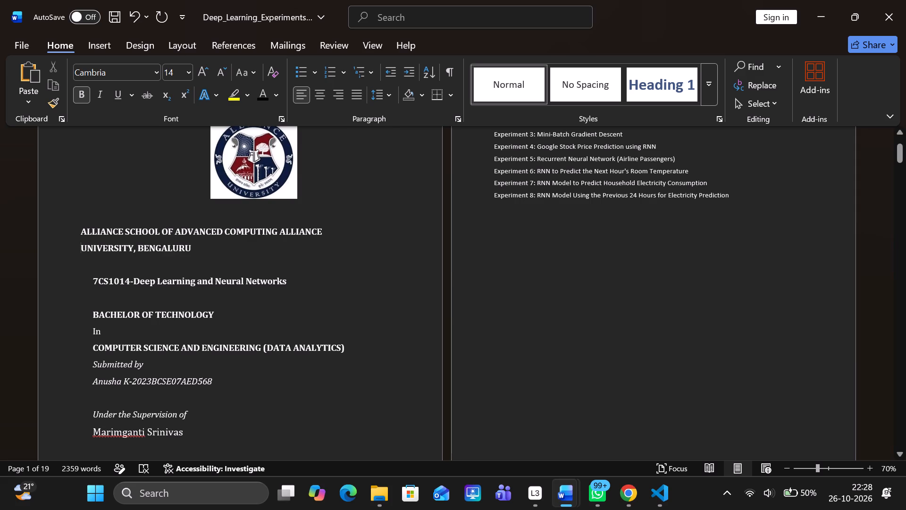
Insert 18 spaces before "ALLIANCE SCHOOL OF ADVANCED COMPUTING" to shift the heading's first line towards the middle of the page.
click(82, 231)
key(space)
key(space)
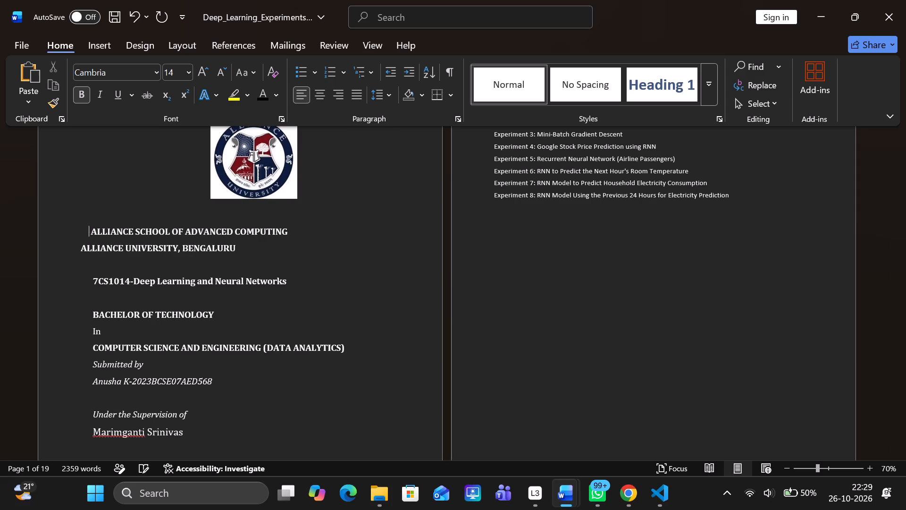
key(space)
key(space)
key(space)
key(space)
key(space)
key(space)
key(space)
key(space)
key(space)
key(space)
key(space)
key(space)
key(space)
key(space)
key(space)
key(space)
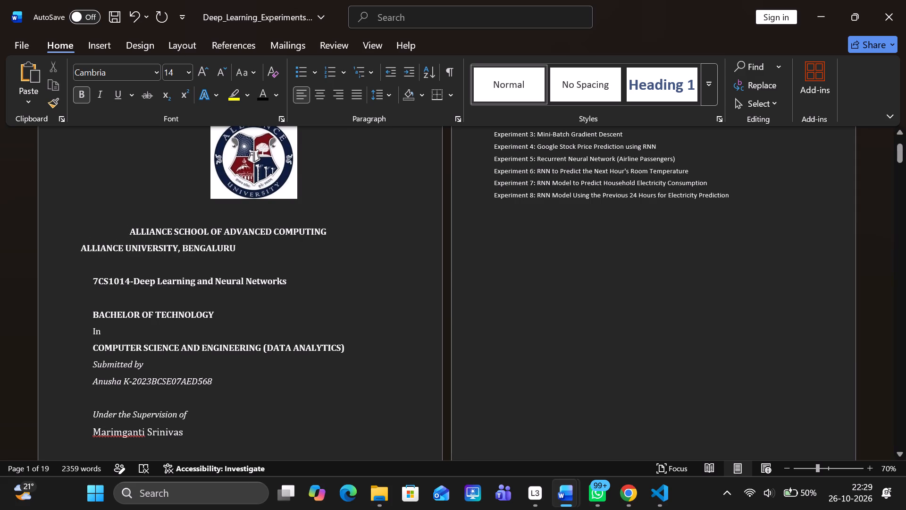
Add an extra space before "ALLIANCE UNIVERSITY" and increase the heading's indent three levels, reducing it by one.
click(78, 246)
key(space)
click(412, 71)
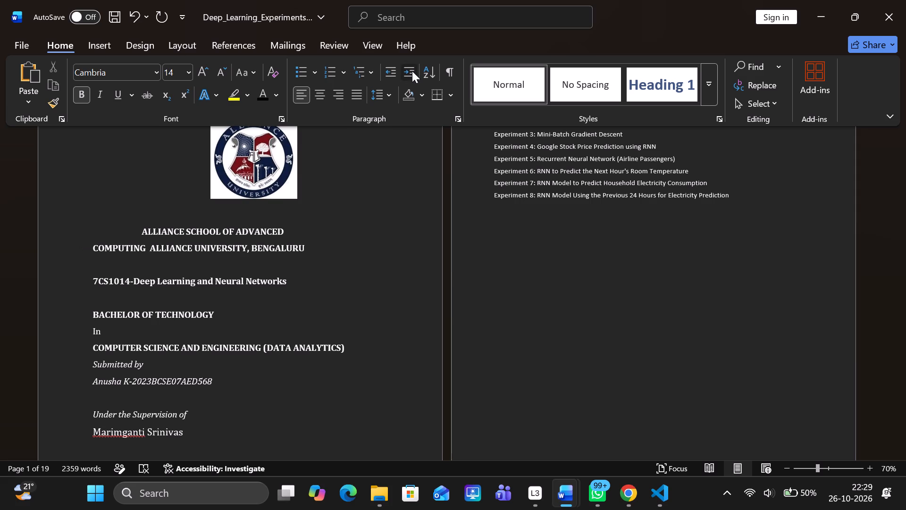
click(412, 71)
click(412, 71)
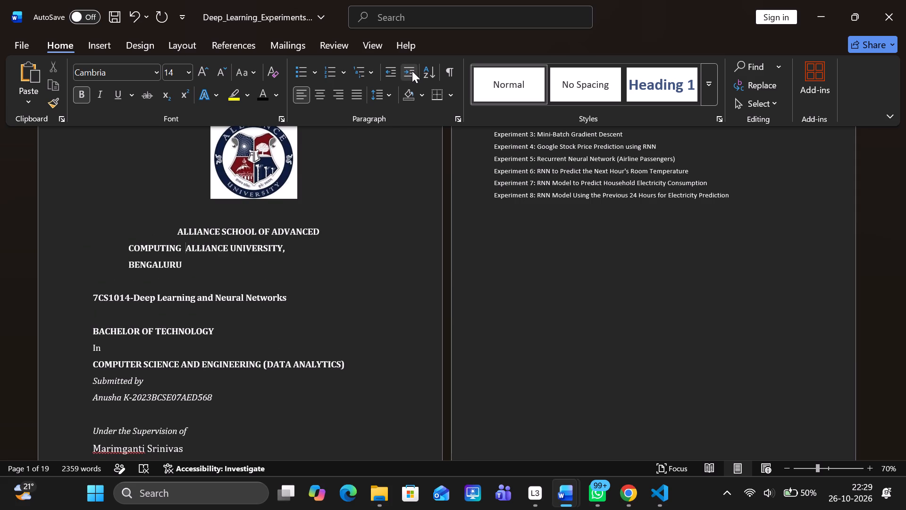
click(396, 73)
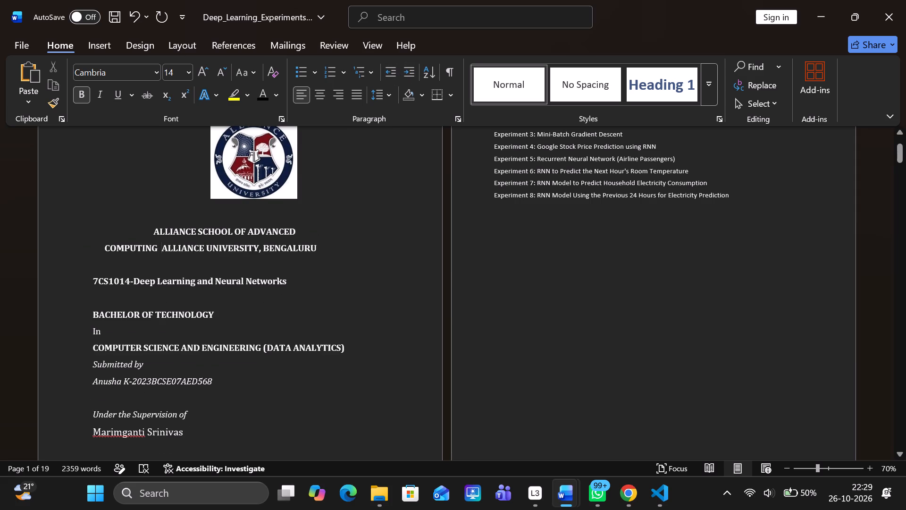
Delete "ALLIANCE SCHOOL OF ADVANCED COMPUTING" from the cover heading, leaving only "ALLIANCE UNIVERSITY, BENGALURU".
click(106, 248)
click(327, 253)
scroll(318, 280, up, 1)
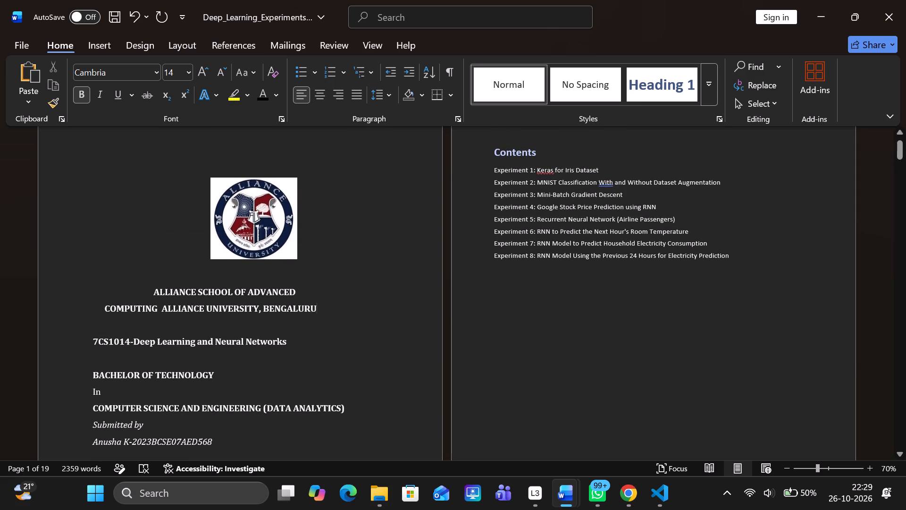
drag(161, 309, 156, 290)
key(BackSpace)
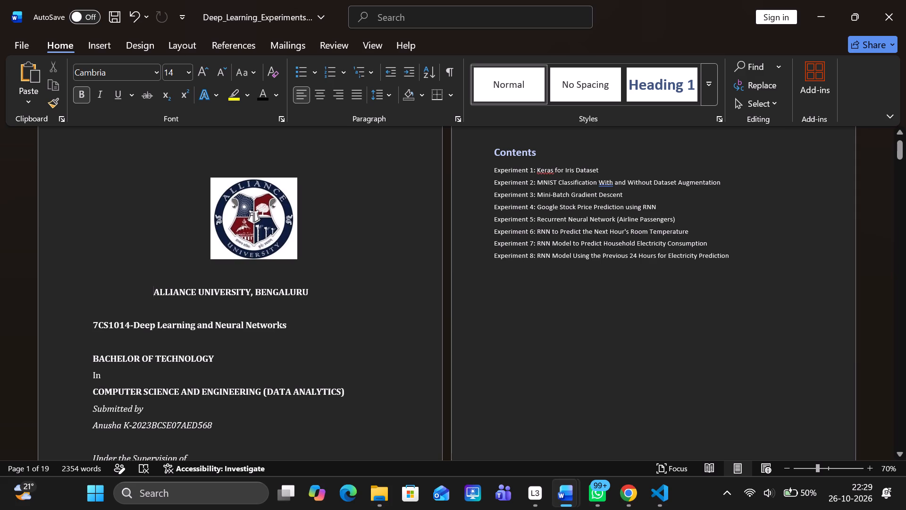
Indent the cover-page lines from "BACHELOR OF TECHNOLOGY" through the student's name and registration number by four levels.
scroll(93, 325, down, 2)
scroll(93, 325, up, 2)
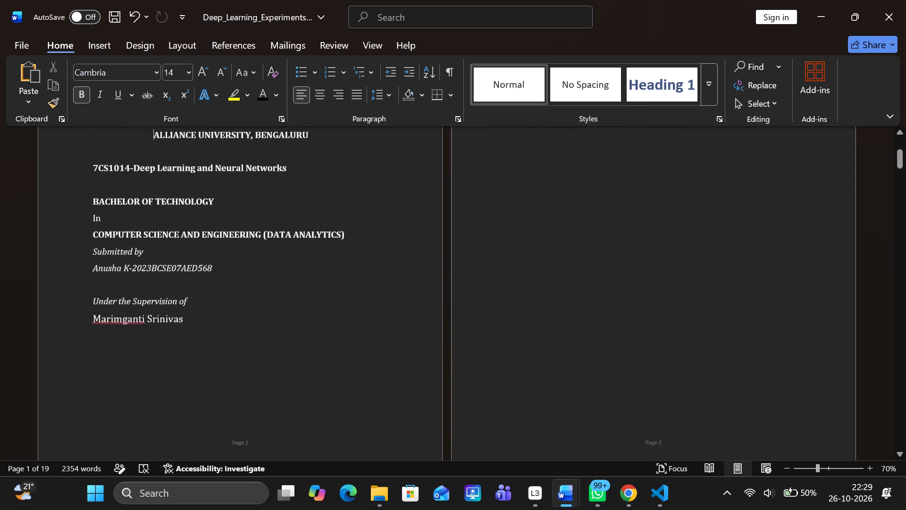
scroll(93, 325, up, 1)
click(91, 283)
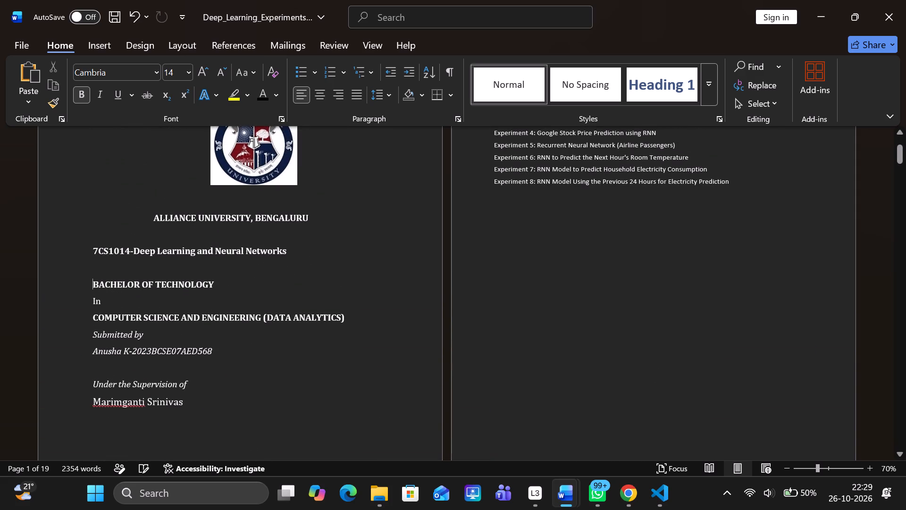
drag(91, 283, 220, 349)
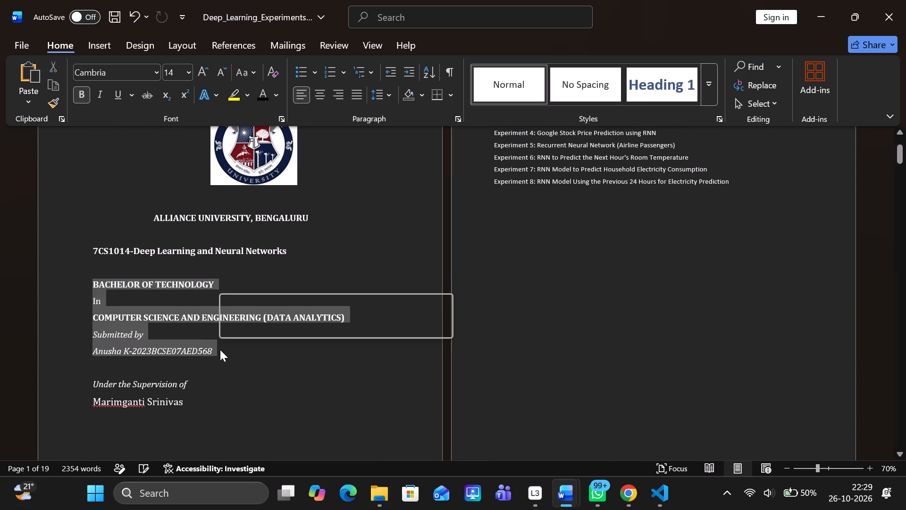
click(406, 66)
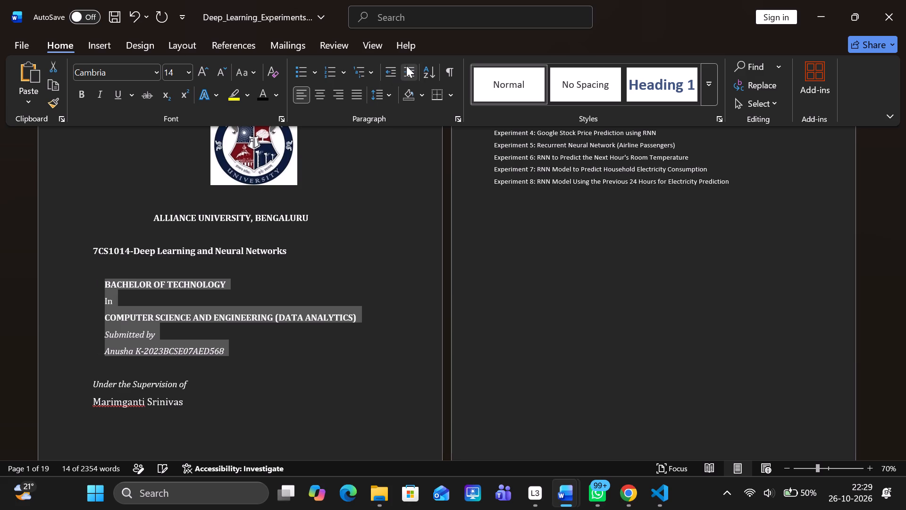
click(406, 66)
click(406, 66)
click(406, 66)
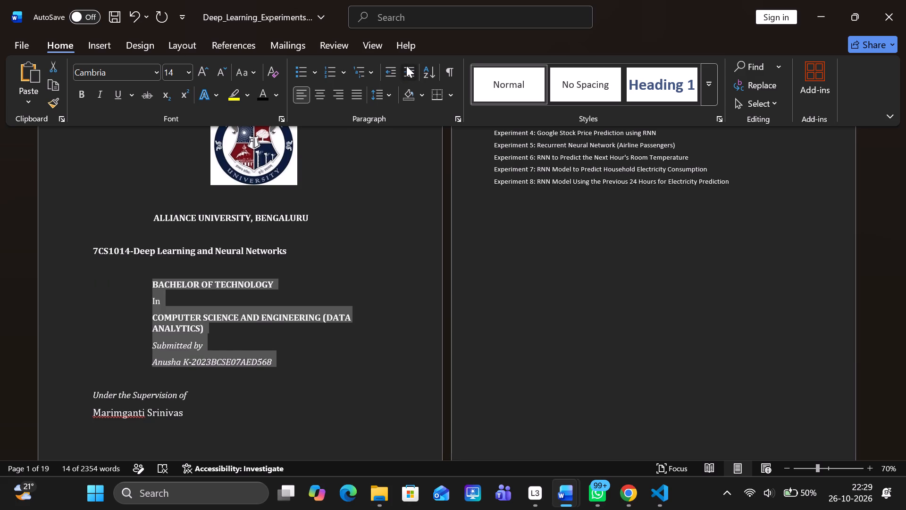
click(298, 274)
Indent the "Under the Supervision of" line and the supervisor's name below it by four levels.
scroll(298, 274, down, 1)
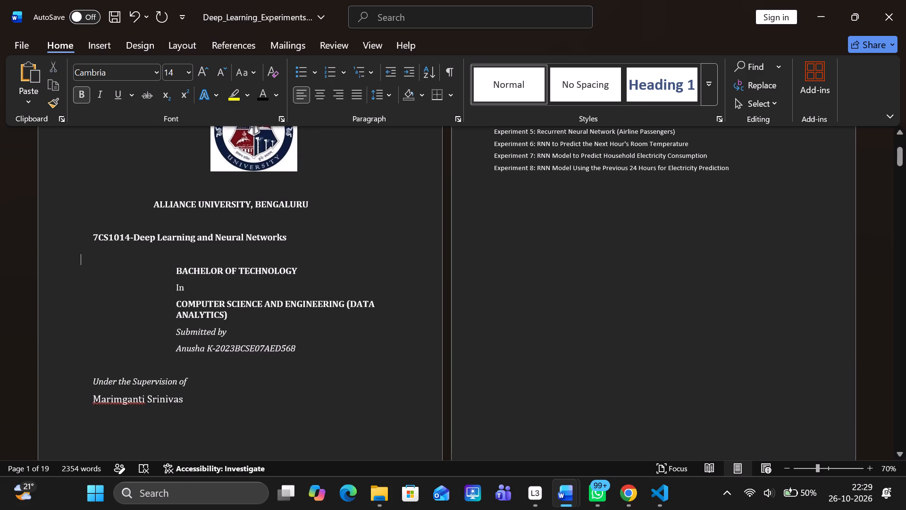
scroll(298, 274, down, 1)
drag(93, 321, 193, 353)
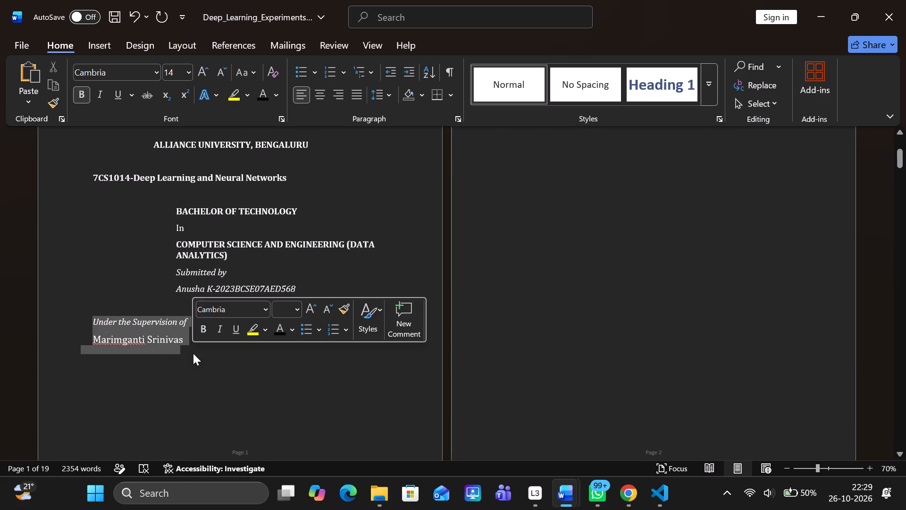
click(410, 68)
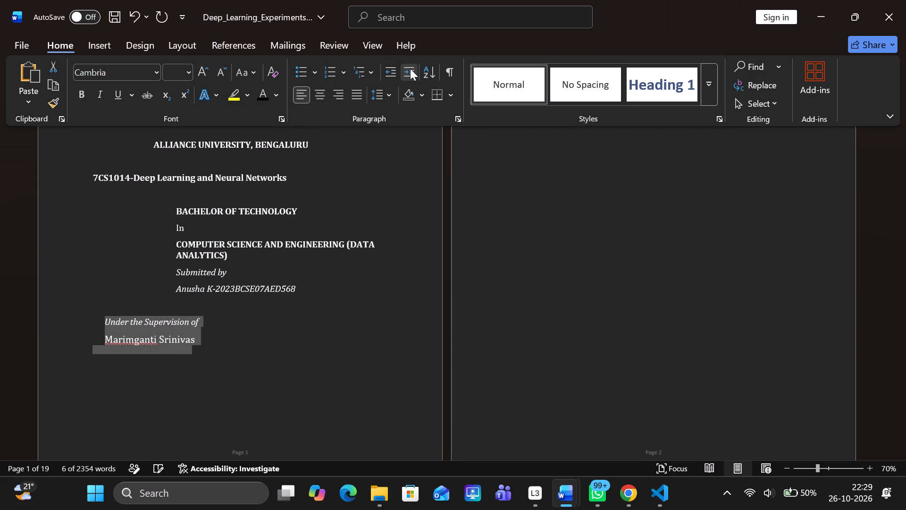
click(410, 68)
double_click(410, 68)
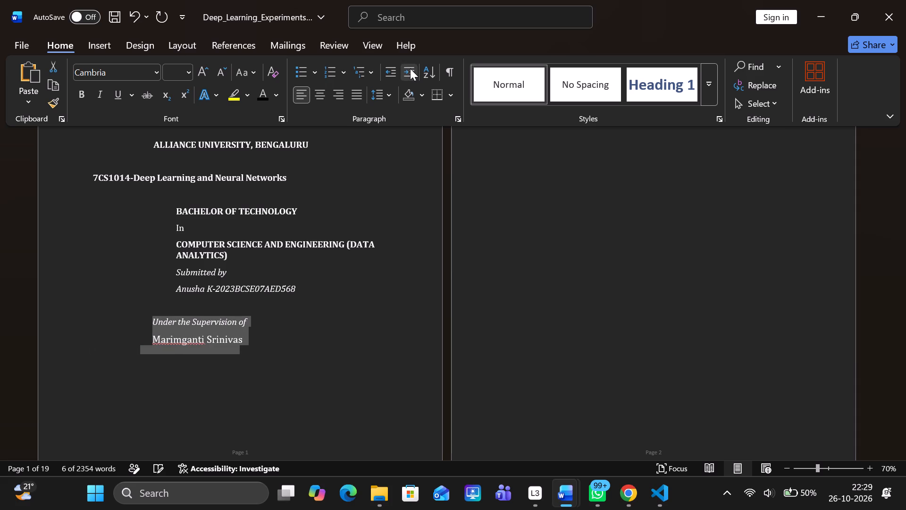
Review the rearranged layout of the cover page from the university logo down to the supervisor's name.
click(314, 415)
scroll(314, 415, down, 1)
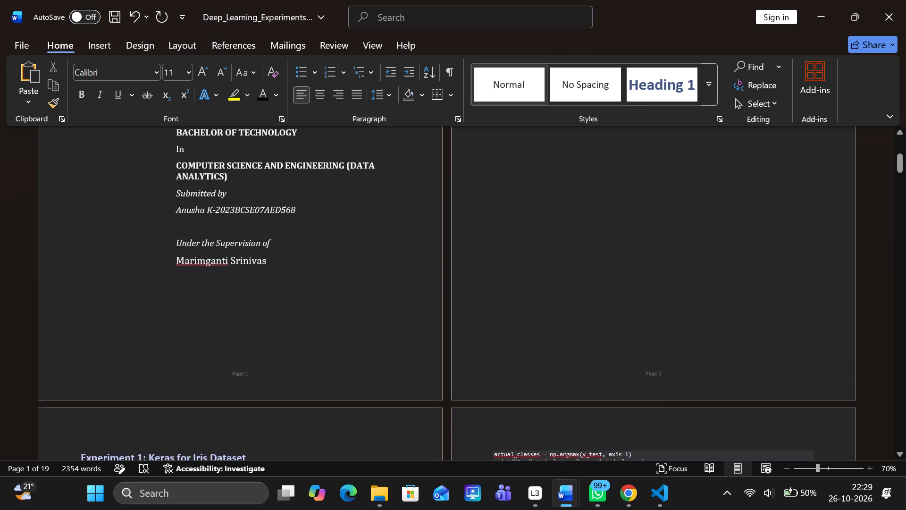
scroll(314, 415, up, 3)
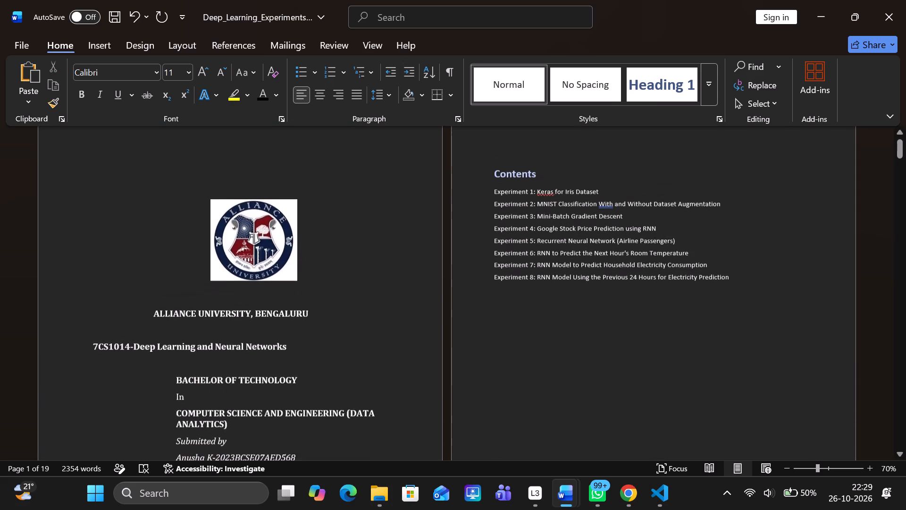
scroll(314, 415, up, 1)
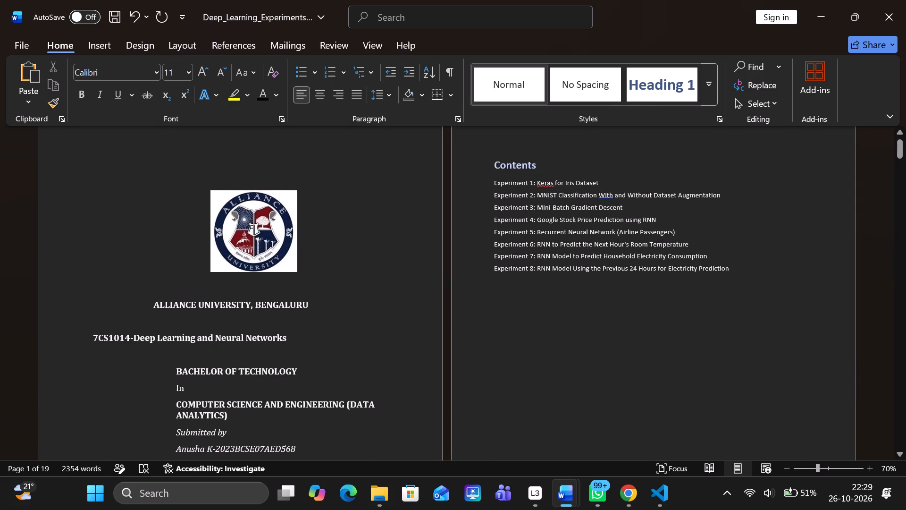
scroll(402, 333, down, 1)
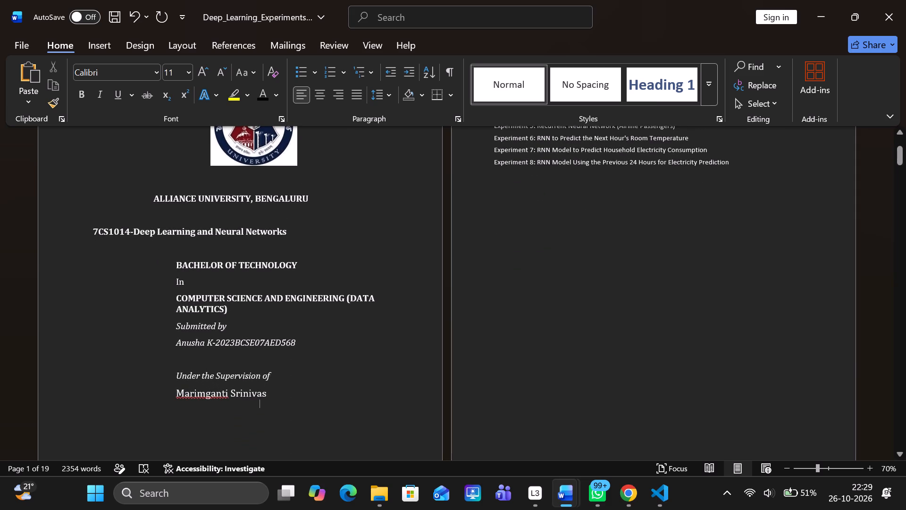
scroll(331, 363, down, 1)
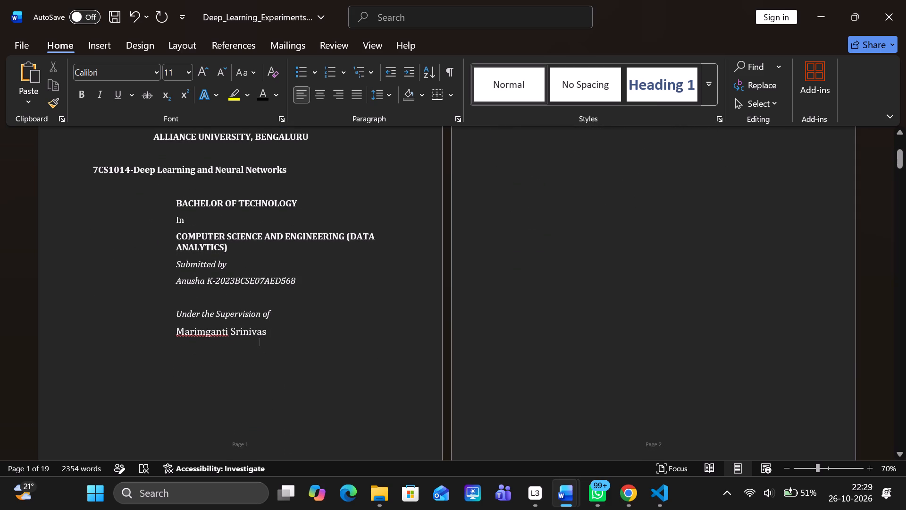
drag(176, 204, 232, 246)
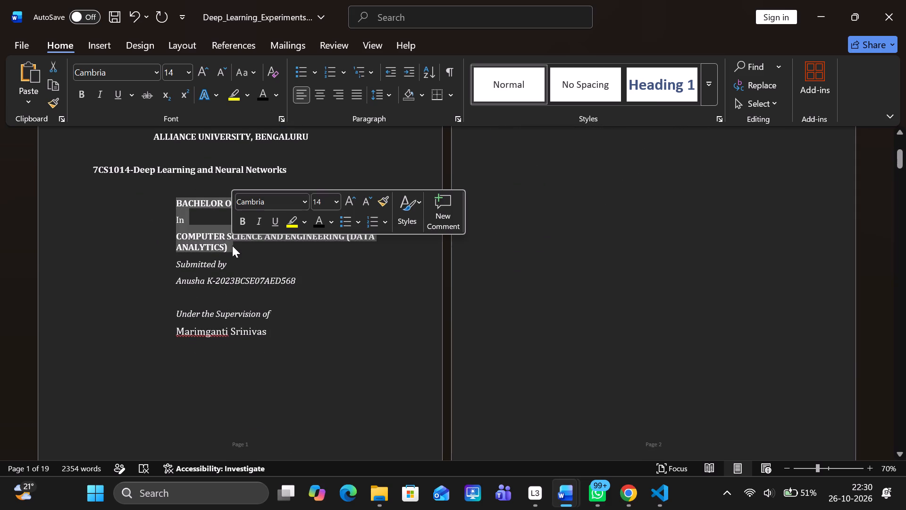
click(291, 297)
Shift the cover line "7CS1014-Deep Learning and Neural Networks" inward by adding twelve spaces before it.
scroll(291, 297, up, 1)
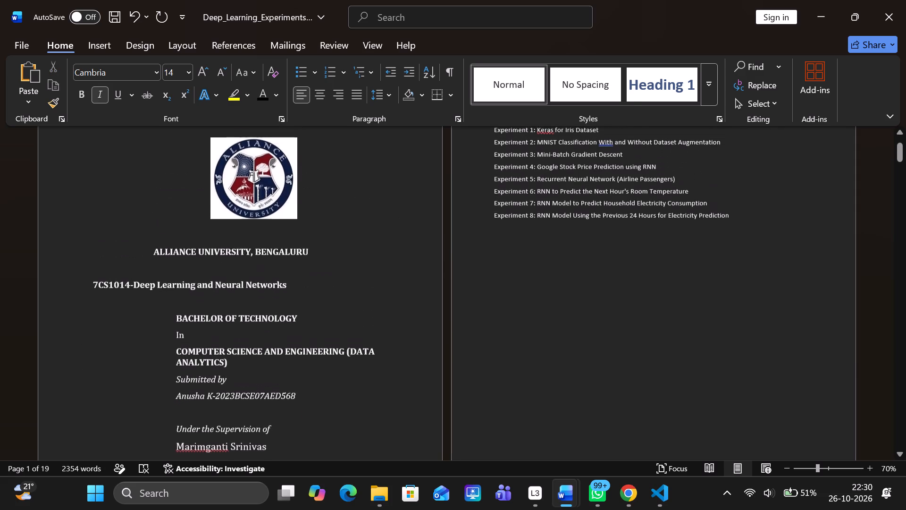
click(89, 289)
key(space)
key(space)
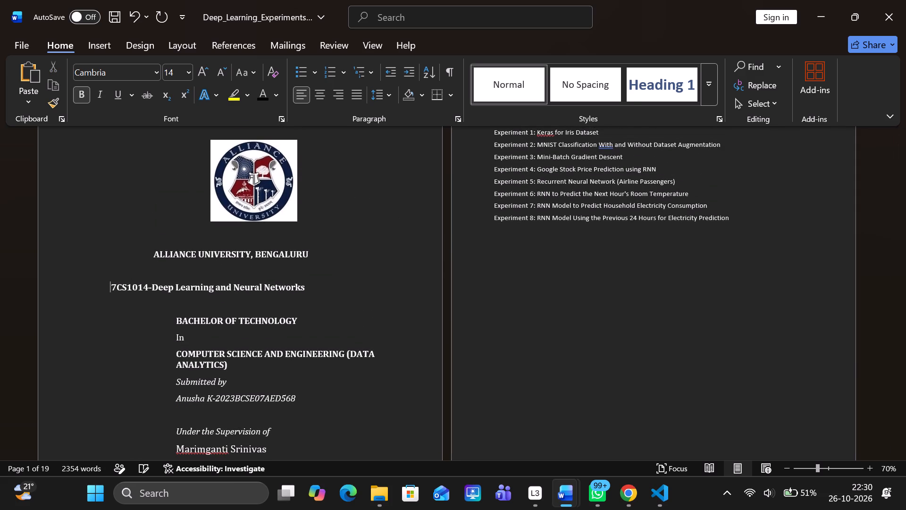
key(space)
key(space)
key(space)
key(space)
key(space)
key(space)
key(space)
key(space)
key(space)
key(space)
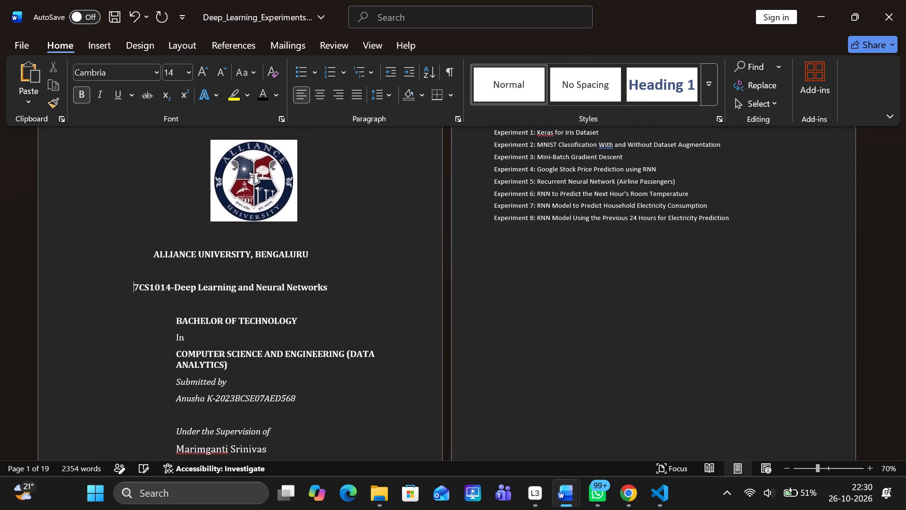
Set the font size of the Experiment 1 to Experiment 8 entries on the Contents page to 20.
scroll(671, 336, up, 1)
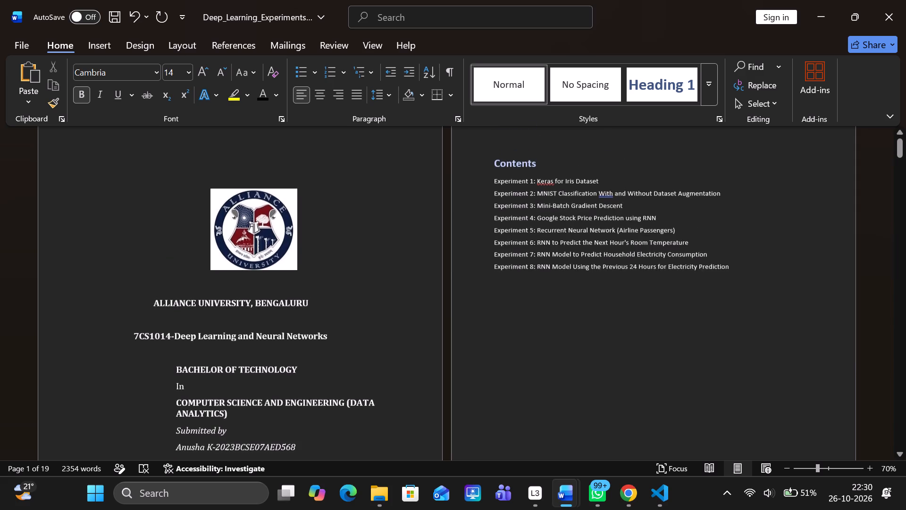
drag(492, 200, 734, 291)
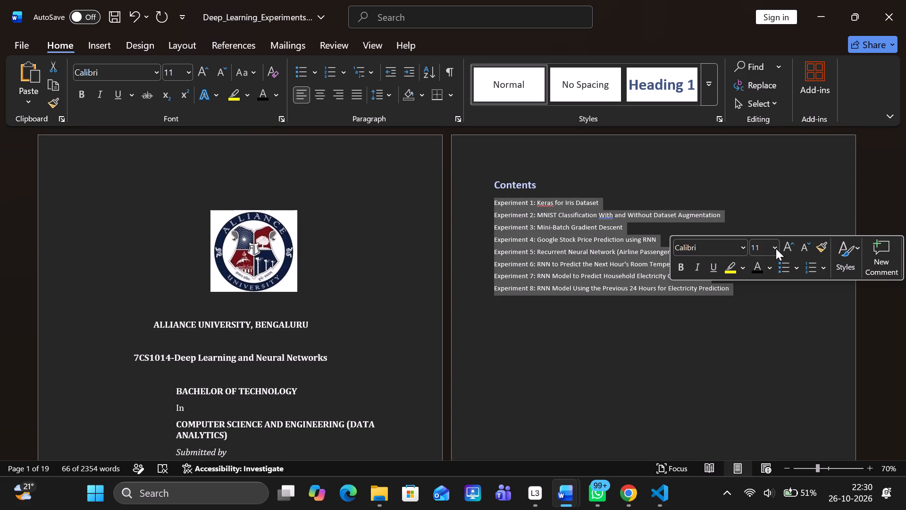
click(776, 248)
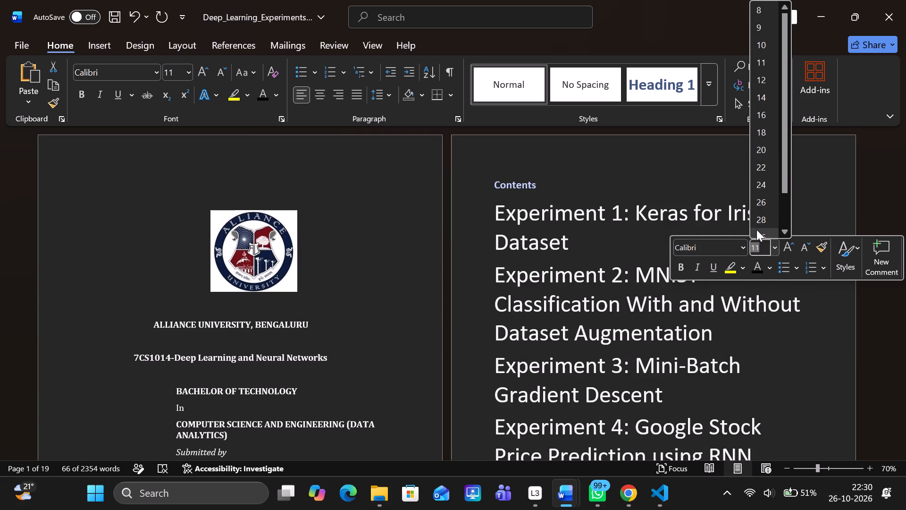
click(762, 142)
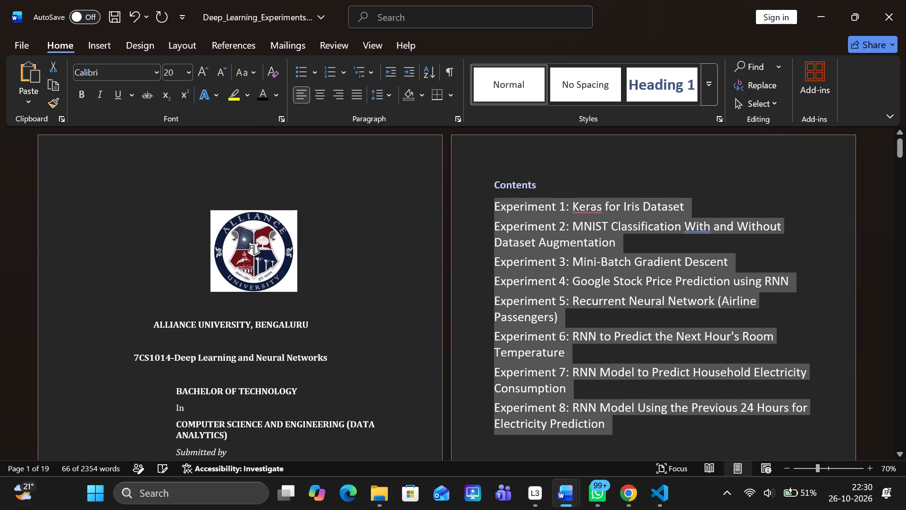
click(633, 167)
Look through the experiment pages to the end of the report and back for text needing cleanup.
scroll(499, 340, down, 5)
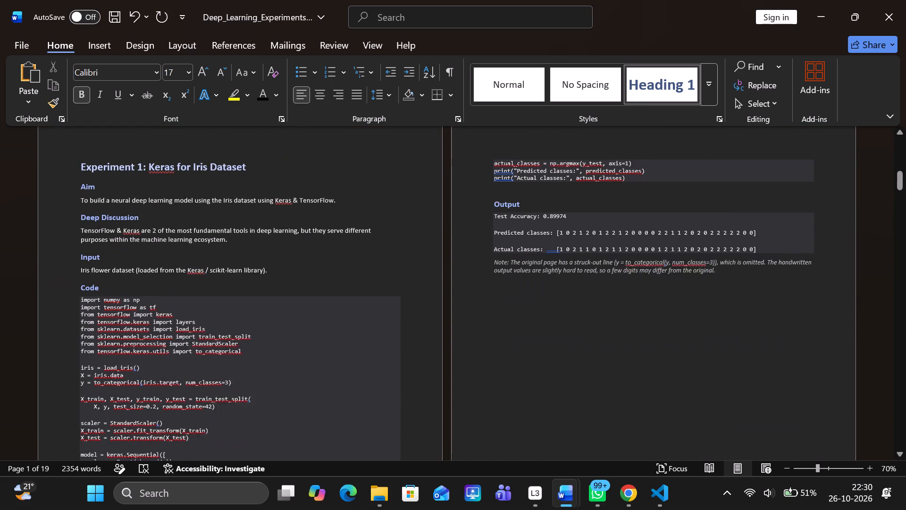
scroll(442, 363, down, 2)
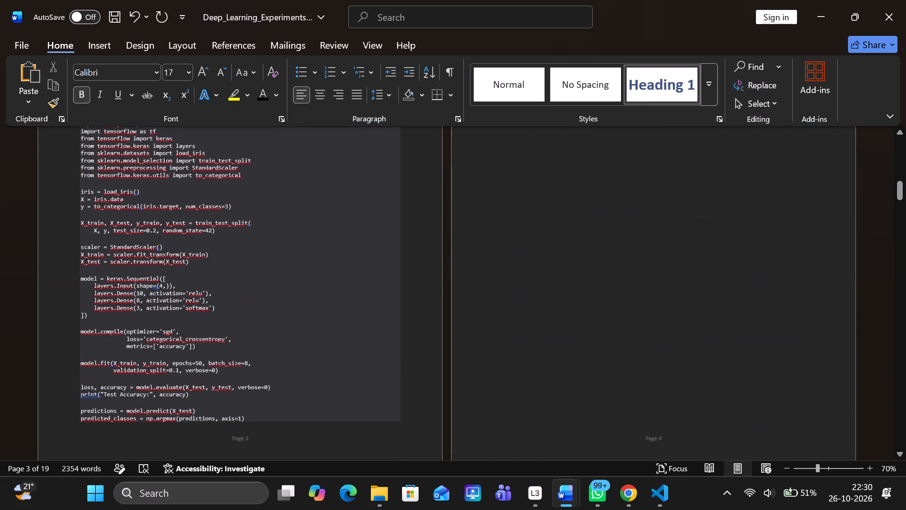
scroll(442, 363, down, 6)
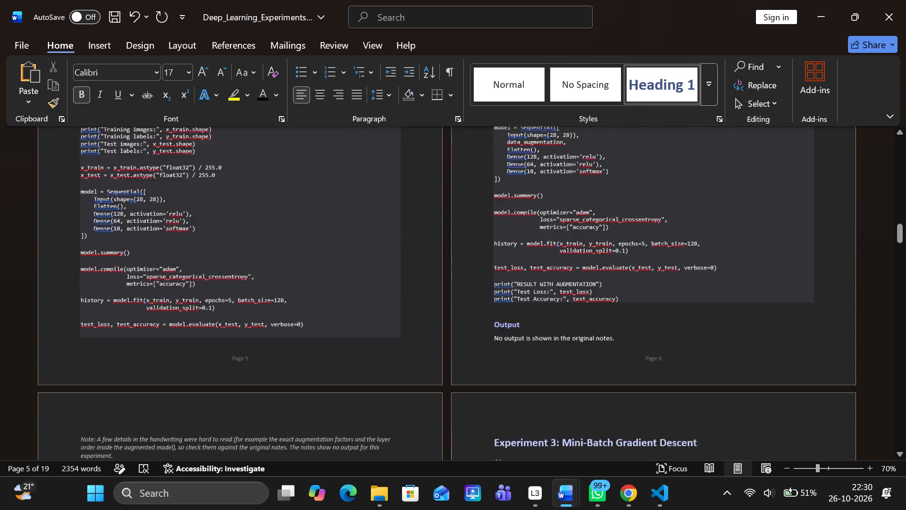
scroll(442, 363, down, 7)
scroll(442, 363, down, 20)
scroll(442, 363, down, 6)
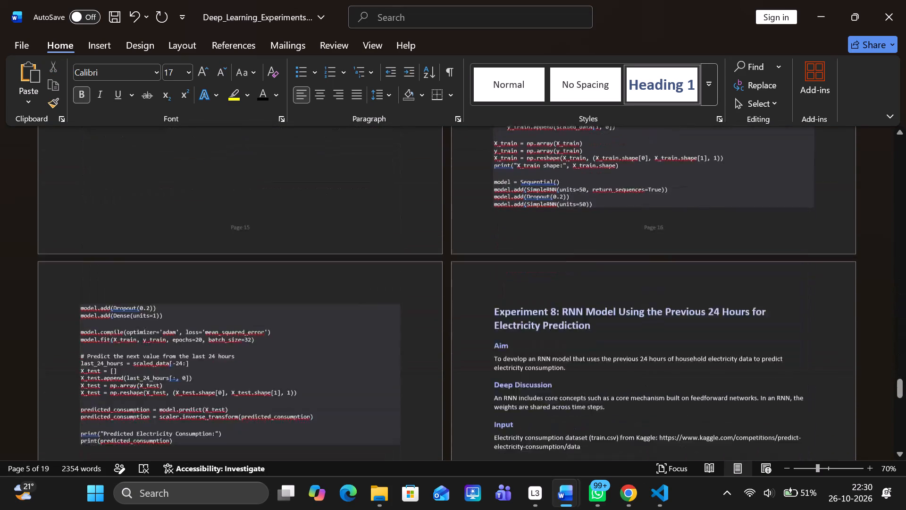
scroll(442, 363, down, 2)
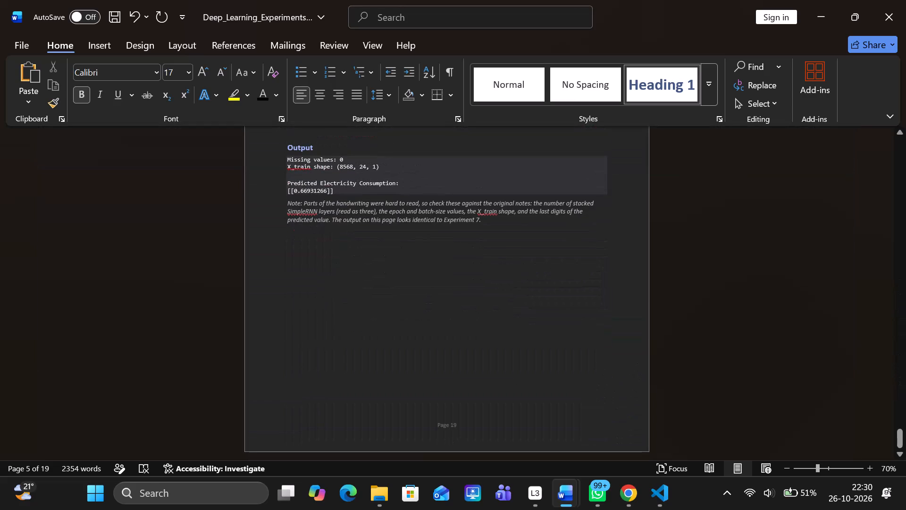
scroll(442, 363, up, 1)
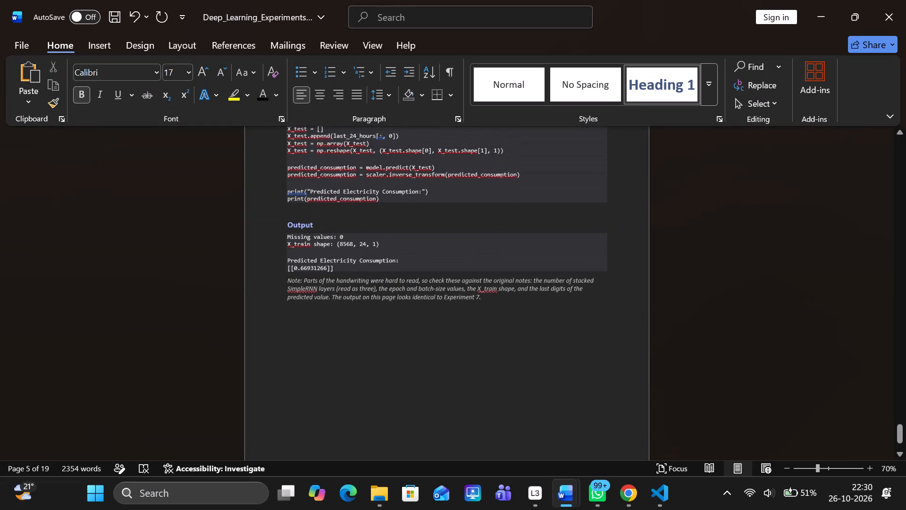
scroll(442, 363, up, 5)
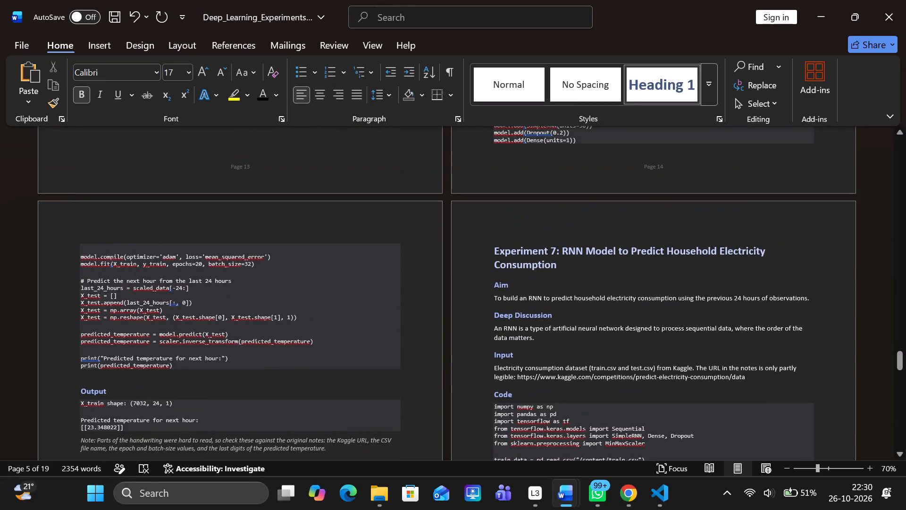
scroll(442, 363, up, 13)
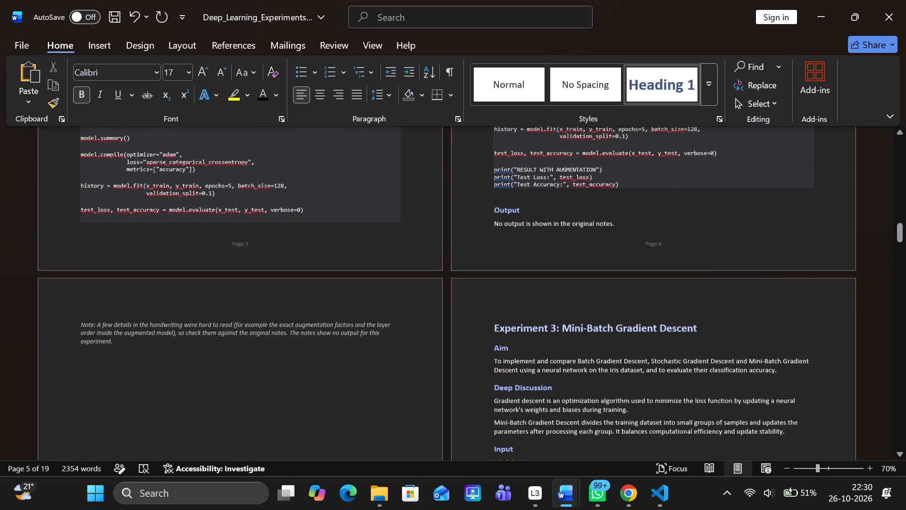
scroll(442, 363, up, 5)
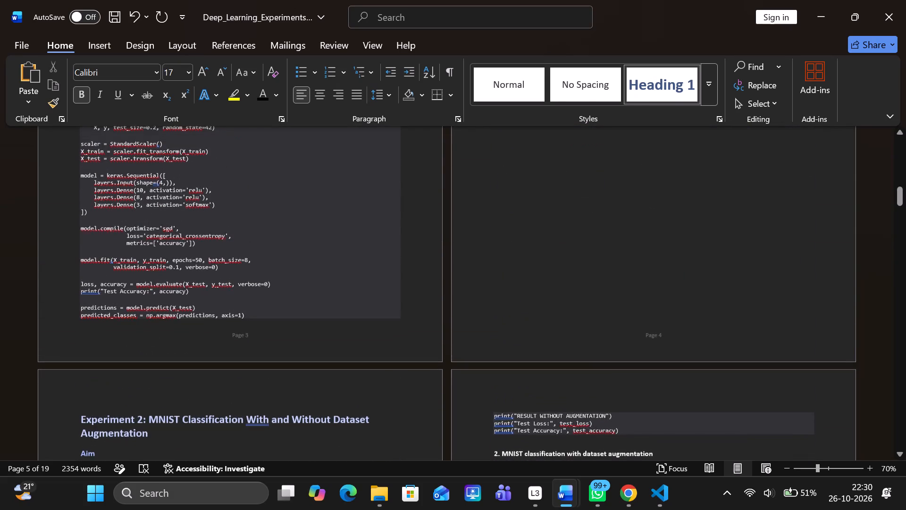
Delete the italic note about the struck-out line and handwritten values below the Experiment 1 output.
scroll(442, 363, up, 2)
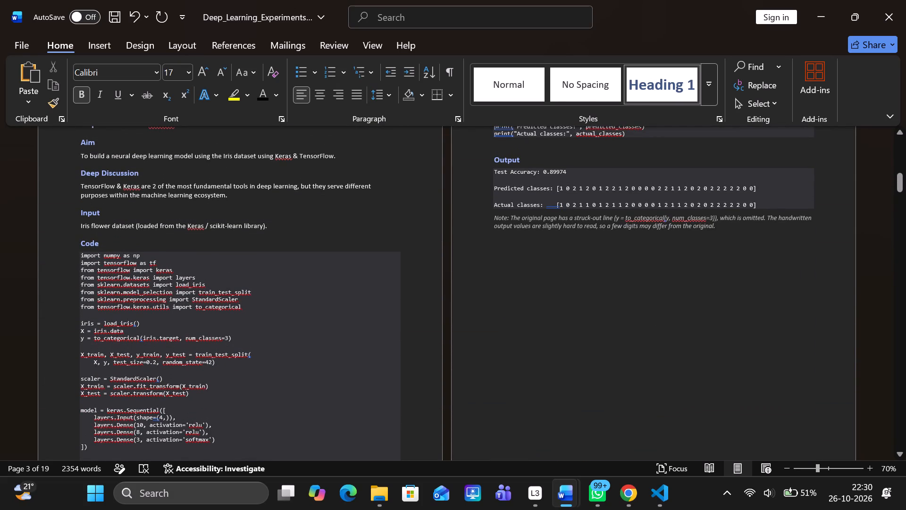
drag(721, 229, 492, 219)
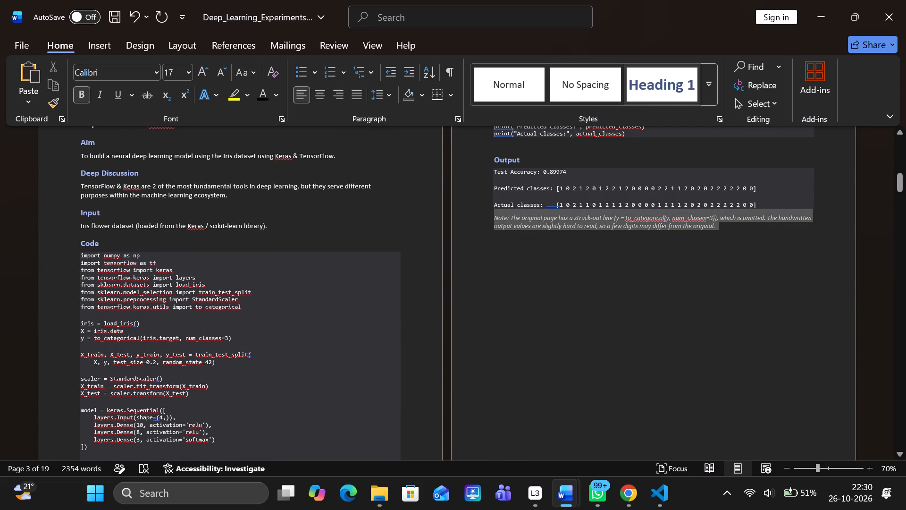
drag(492, 219, 491, 220)
key(BackSpace)
Delete the italic note about augmentation factors and handwriting at the end of Experiment 2.
scroll(491, 220, up, 1)
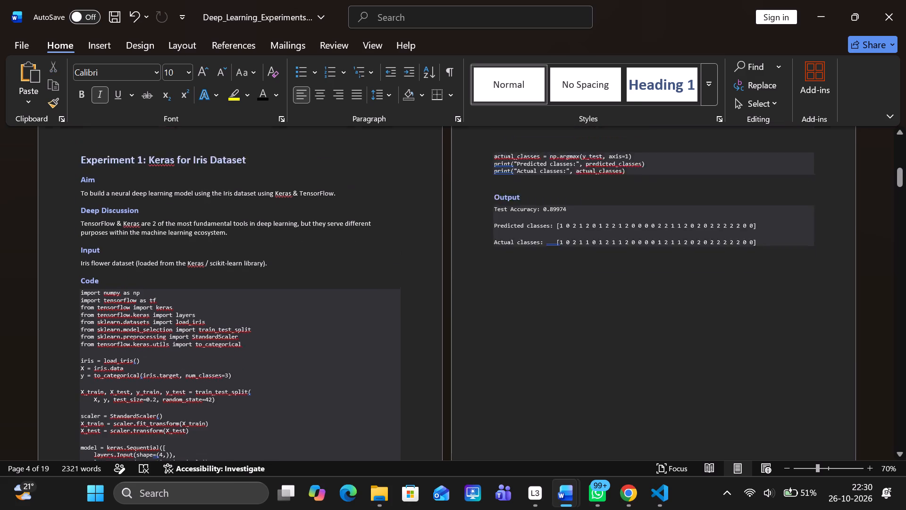
scroll(491, 220, up, 1)
scroll(491, 220, down, 6)
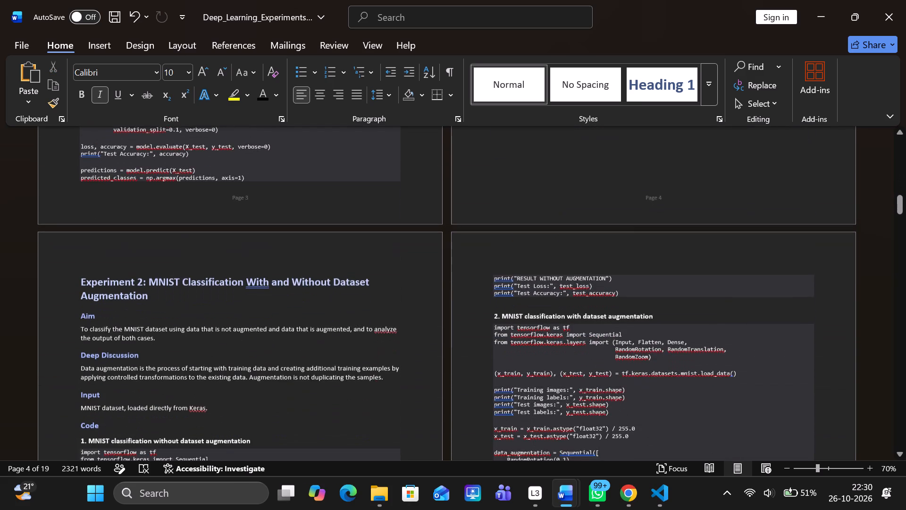
scroll(491, 220, down, 5)
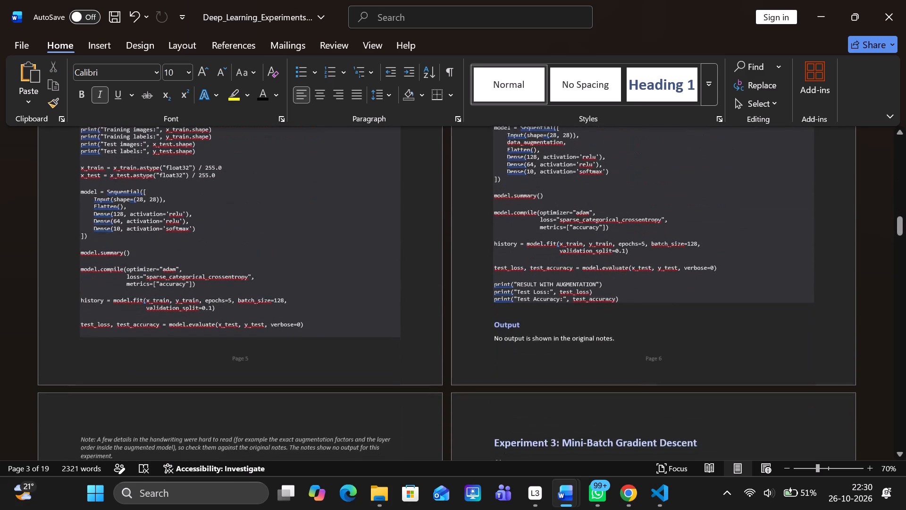
scroll(491, 220, down, 1)
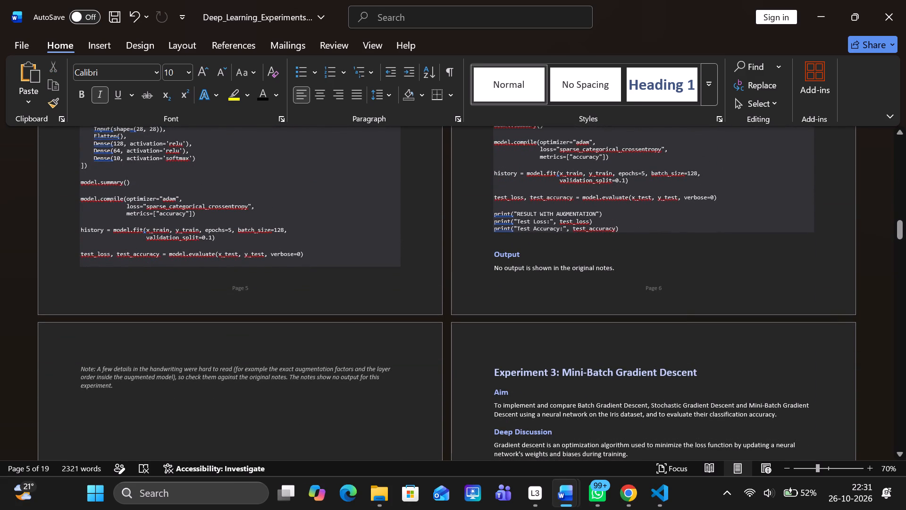
drag(122, 392, 78, 369)
key(BackSpace)
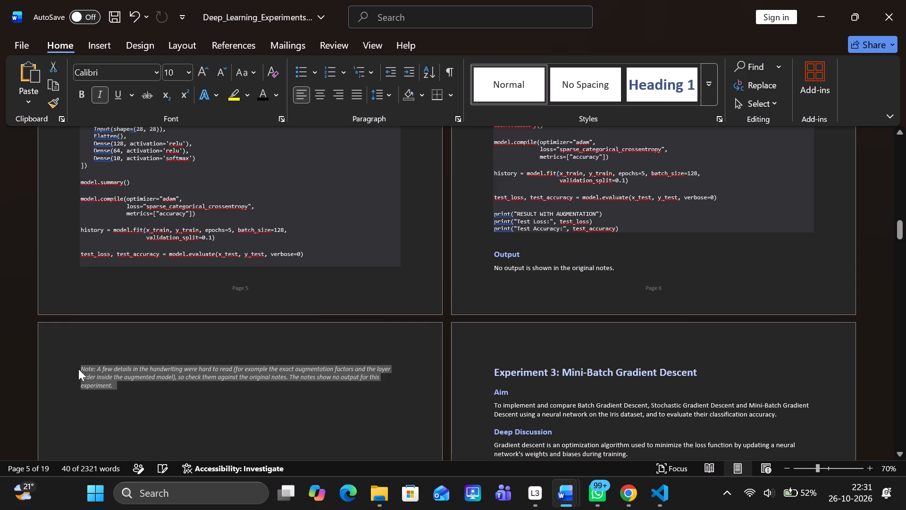
Delete Experiment 2's "Output" heading and its line "No output is shown in the original notes.", including the leftover page space after them.
key(BackSpace)
key(BackSpace)
key(BackSpace)
key(BackSpace)
key(BackSpace)
key(BackSpace)
key(BackSpace)
key(BackSpace)
key(BackSpace)
key(BackSpace)
key(BackSpace)
key(BackSpace)
key(BackSpace)
key(BackSpace)
key(BackSpace)
key(BackSpace)
key(BackSpace)
key(BackSpace)
key(BackSpace)
key(BackSpace)
key(BackSpace)
key(BackSpace)
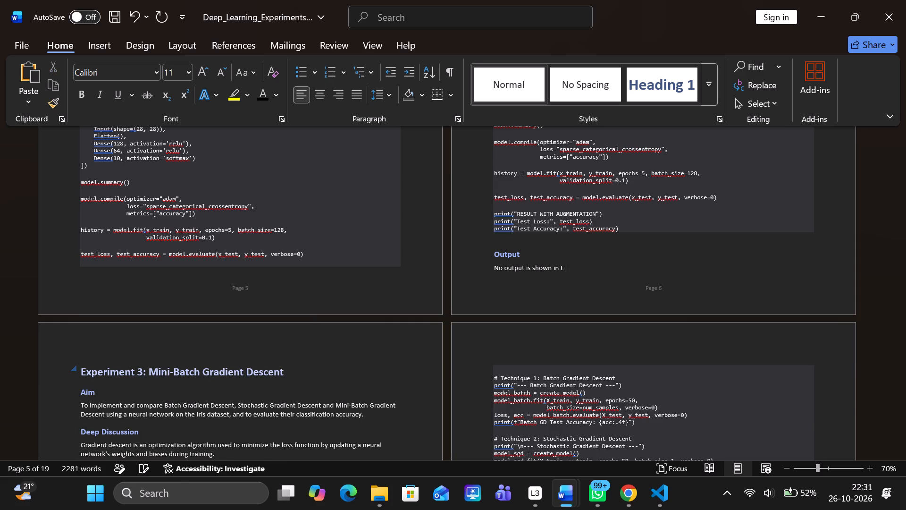
key(BackSpace)
key(BackSpace)
key(BackSpace)
key(BackSpace)
key(BackSpace)
key(BackSpace)
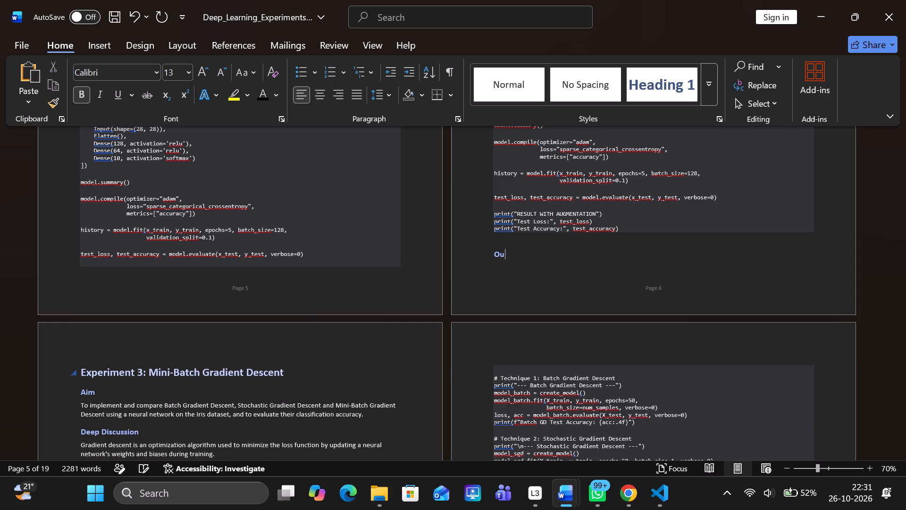
key(BackSpace)
key(BackSpace)
Delete the italic note about hard-to-read handwriting below the Experiment 3 output.
scroll(78, 369, down, 2)
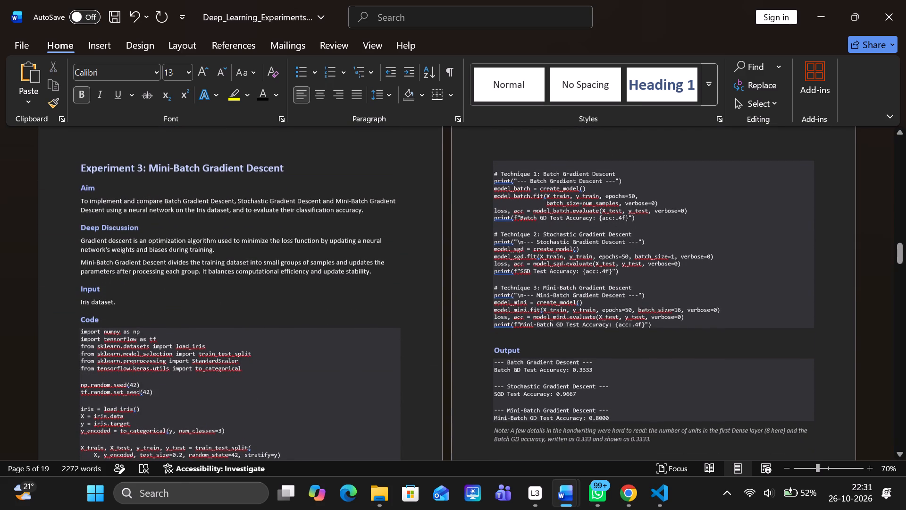
scroll(455, 386, down, 1)
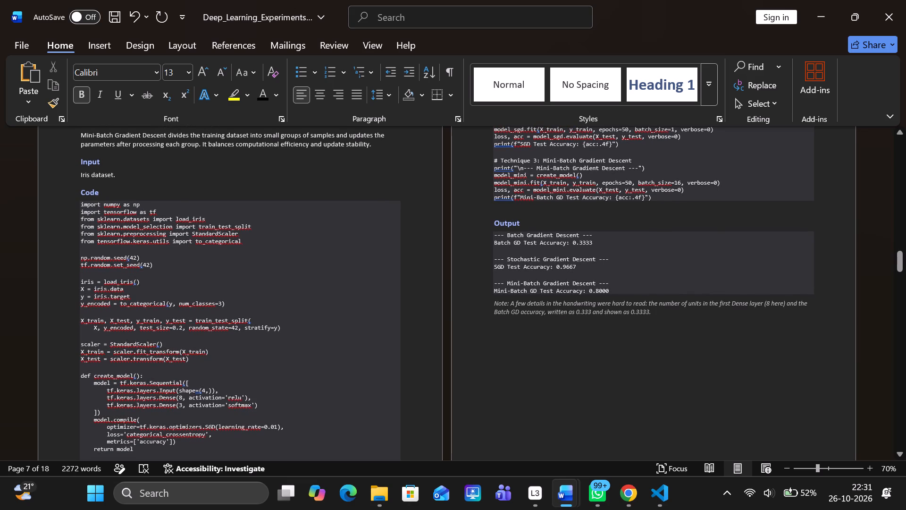
drag(685, 311, 498, 304)
key(BackSpace)
Delete the italic note about hard-to-read handwriting below the Experiment 4 output.
scroll(498, 304, down, 4)
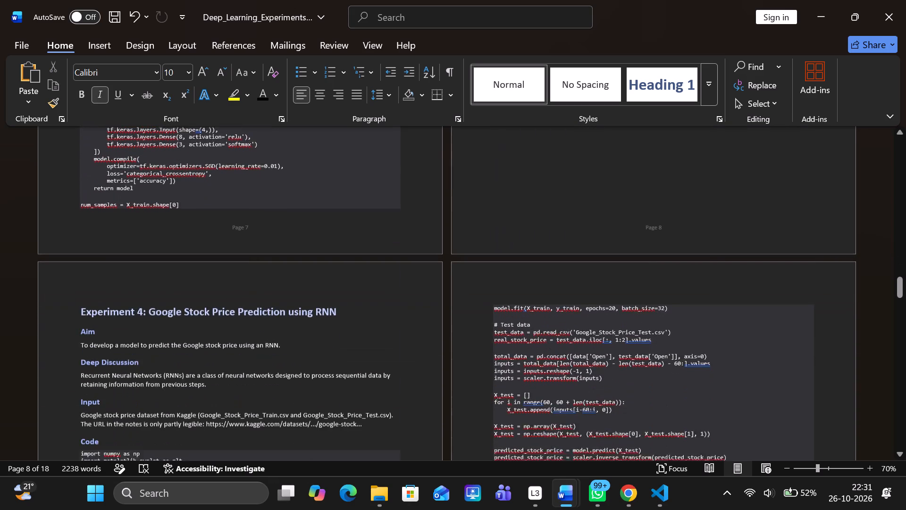
scroll(498, 304, down, 2)
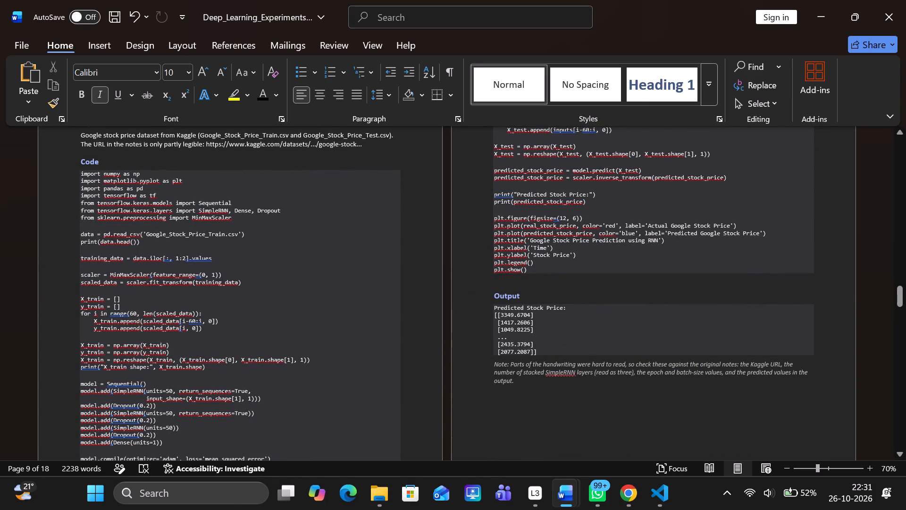
drag(521, 385, 495, 365)
key(BackSpace)
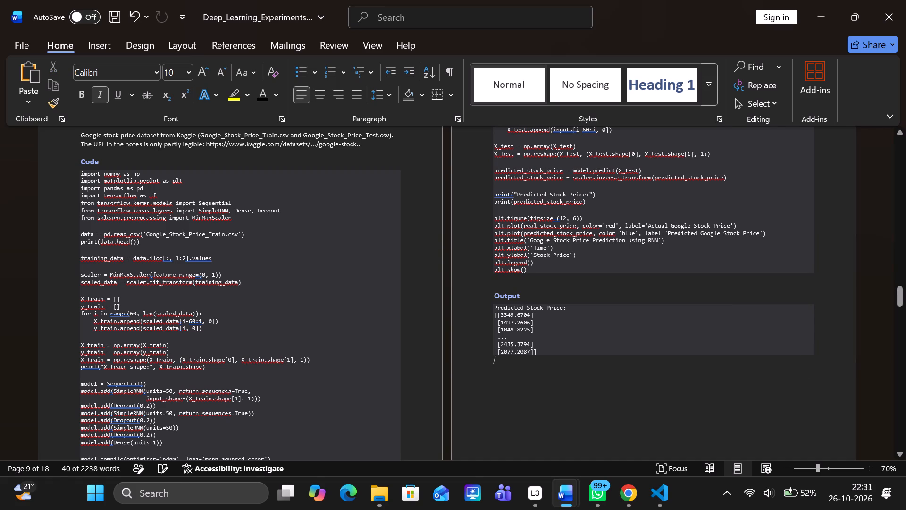
Delete the italic handwriting note below the Experiment 5 airline passengers output.
scroll(495, 365, down, 3)
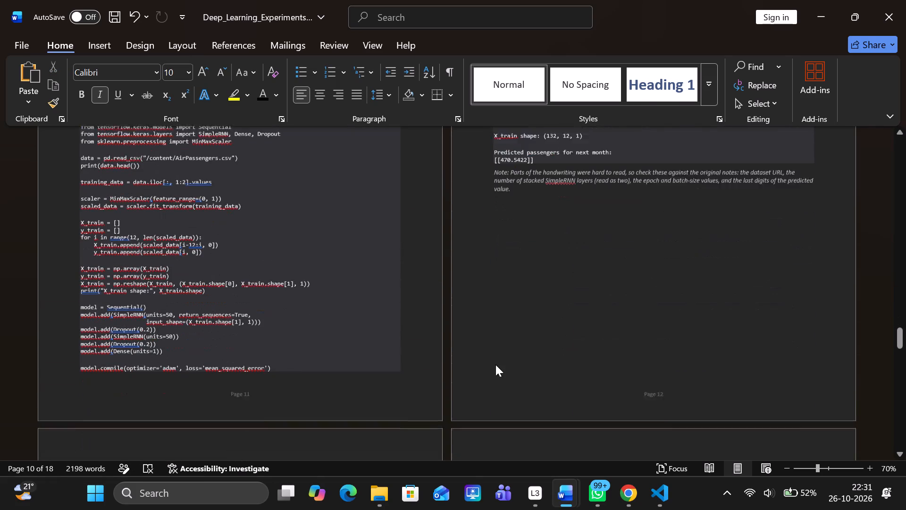
scroll(540, 183, up, 1)
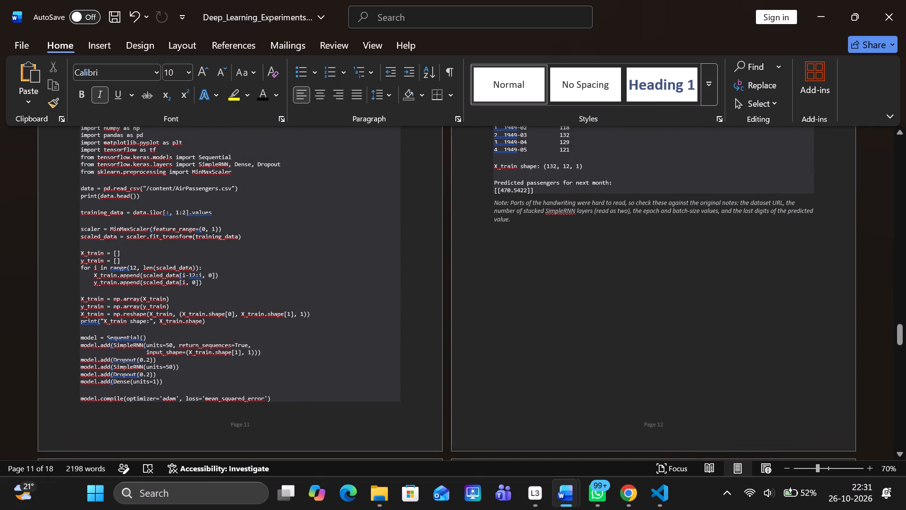
drag(515, 224, 497, 203)
key(BackSpace)
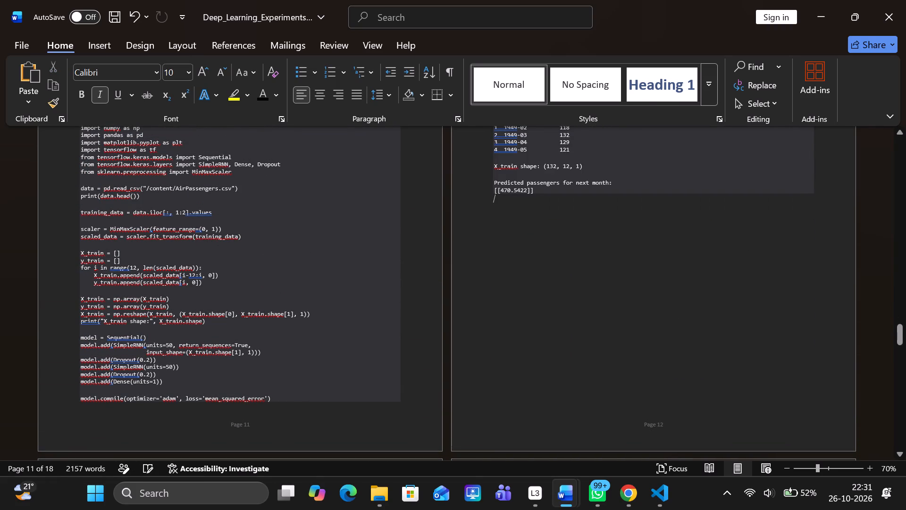
Delete the italic handwriting note below the Experiment 6 room temperature output.
scroll(497, 203, down, 4)
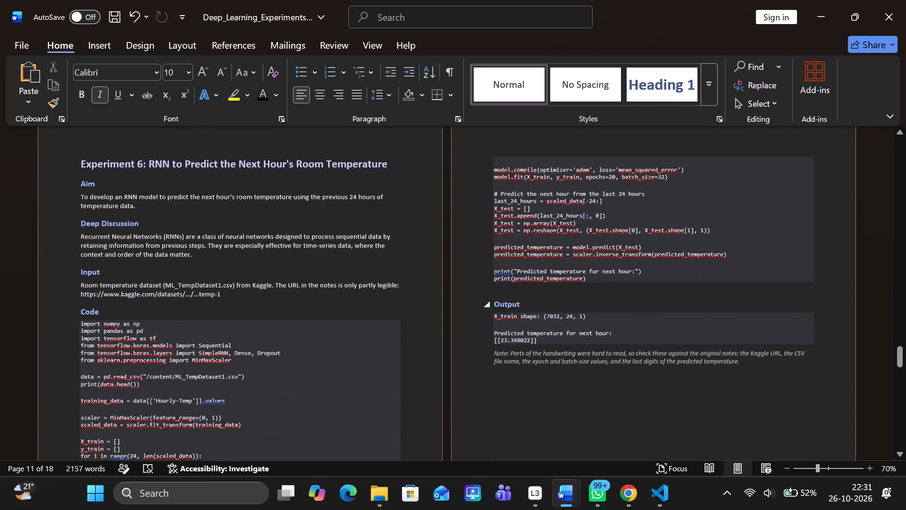
drag(760, 358, 488, 361)
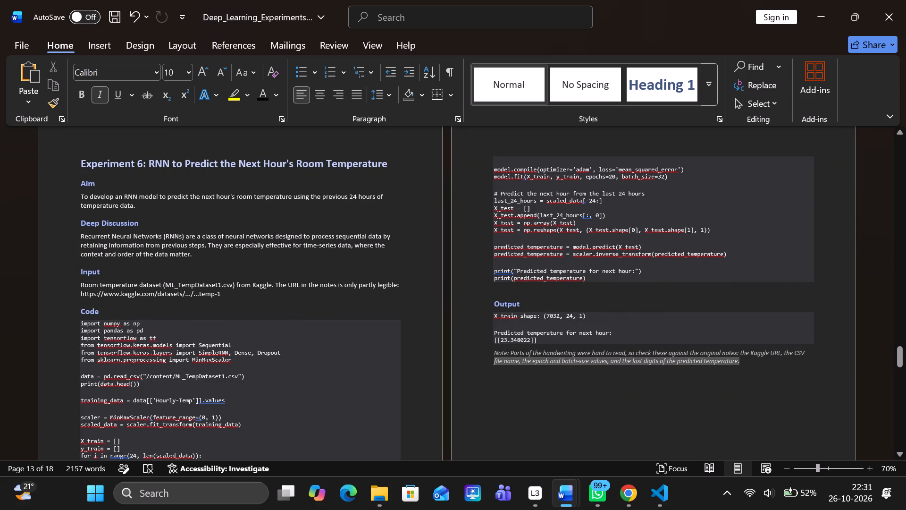
drag(488, 361, 490, 350)
key(BackSpace)
Delete the italic handwriting note below the Experiment 7 electricity consumption output.
scroll(490, 350, down, 1)
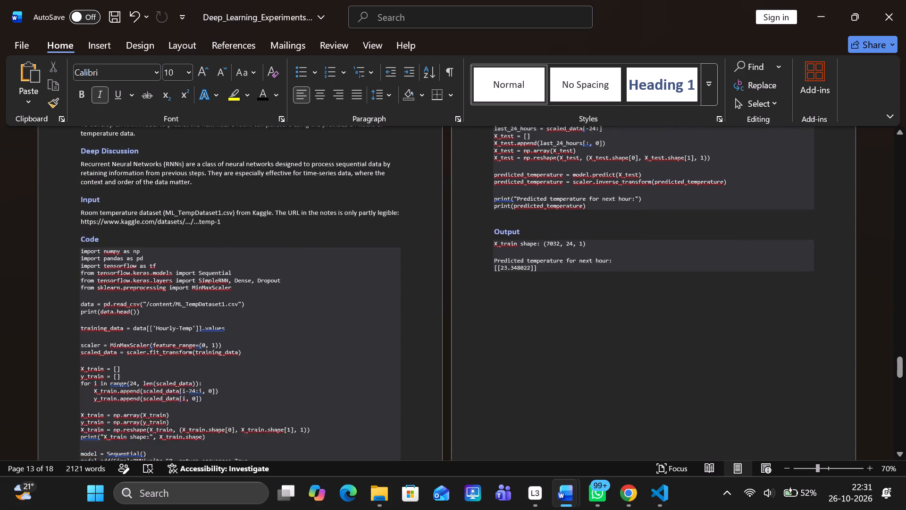
scroll(490, 350, down, 3)
scroll(554, 406, down, 3)
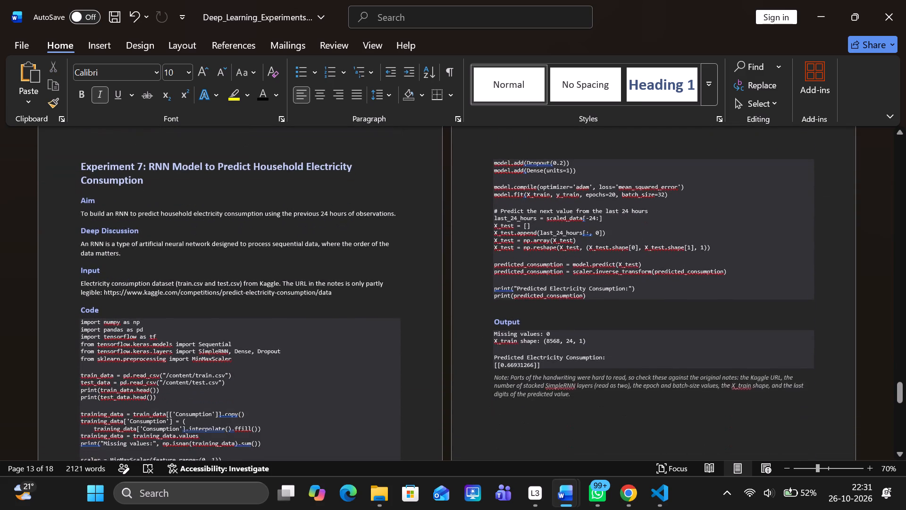
drag(584, 363, 497, 350)
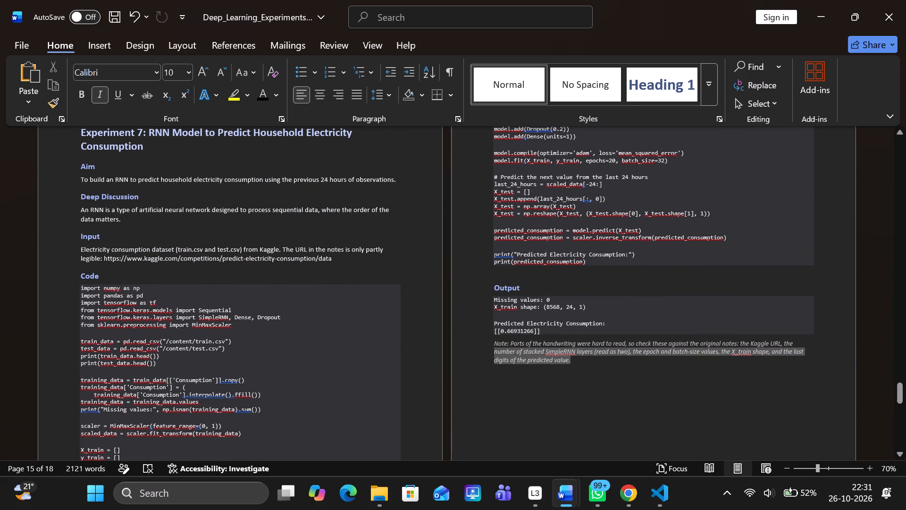
drag(497, 350, 494, 344)
key(BackSpace)
Delete the italic handwriting note below the Experiment 8 output, including its remark about matching Experiment 7.
scroll(494, 344, down, 3)
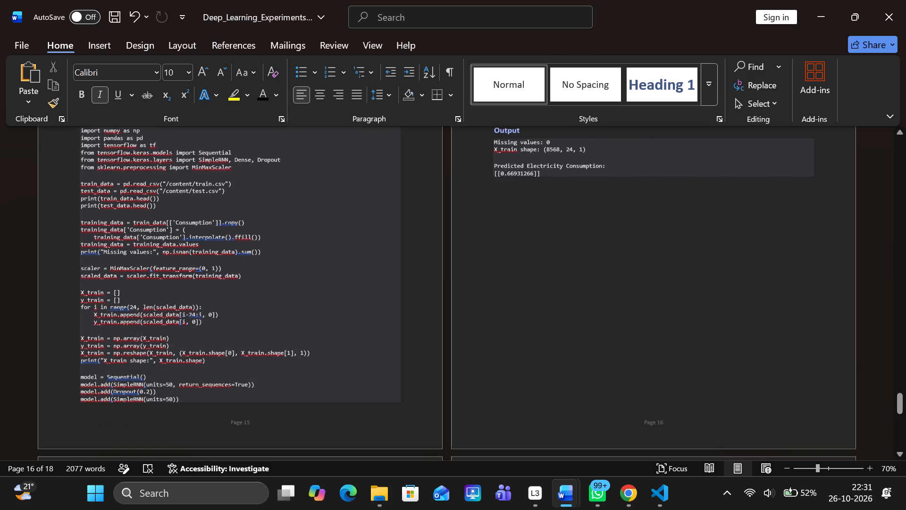
scroll(494, 344, down, 4)
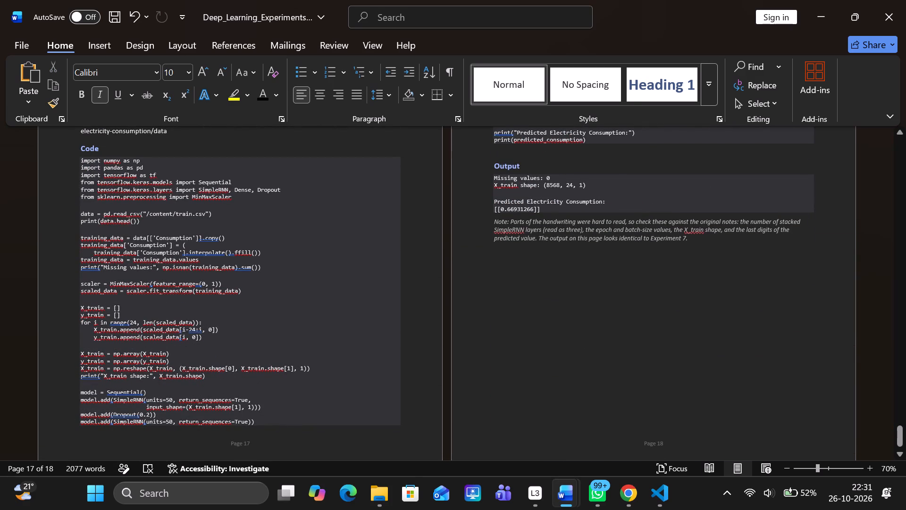
drag(693, 245, 485, 229)
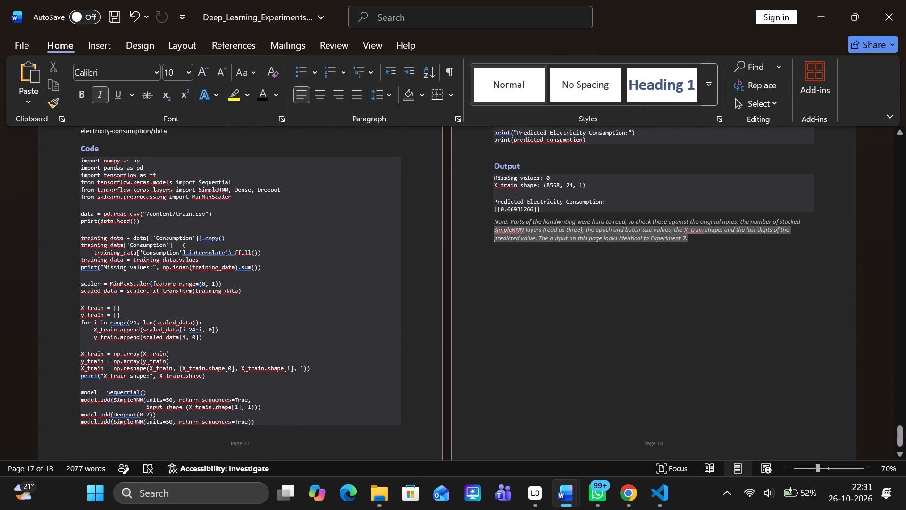
drag(485, 229, 486, 225)
key(BackSpace)
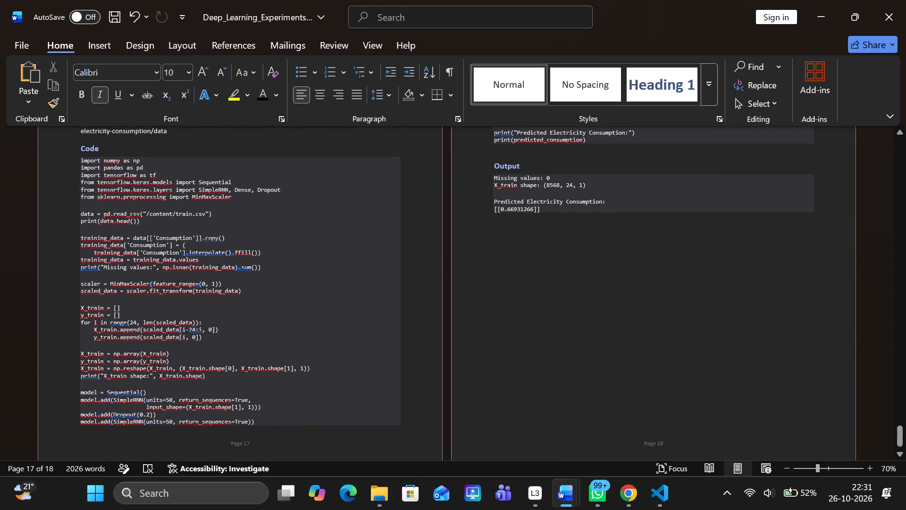
Select the document's entire content, from the end of Experiment 8 back to the start of the cover page.
scroll(523, 347, down, 5)
scroll(523, 347, up, 2)
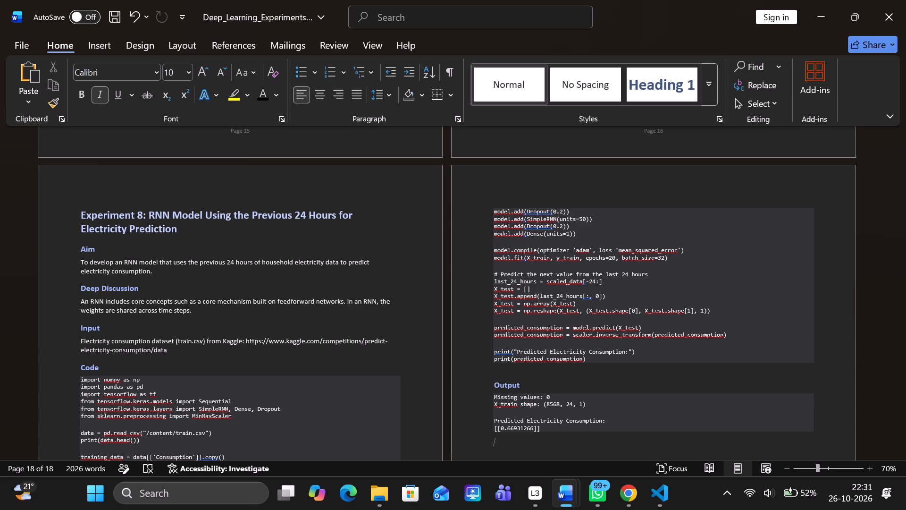
scroll(639, 308, down, 9)
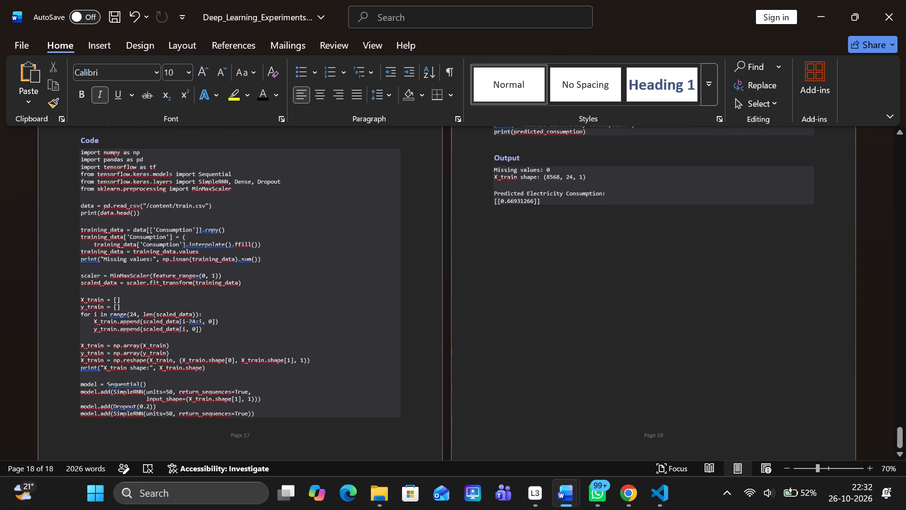
scroll(639, 308, down, 10)
click(562, 397)
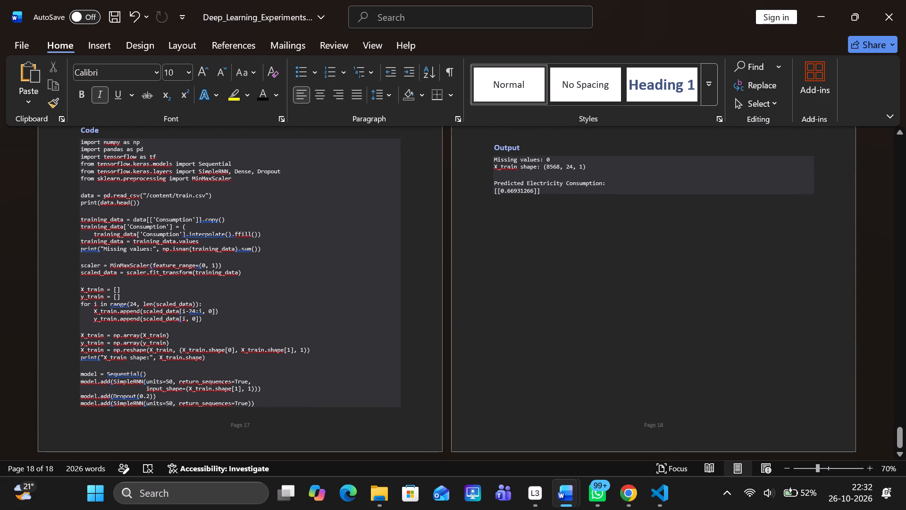
drag(562, 397, 160, 62)
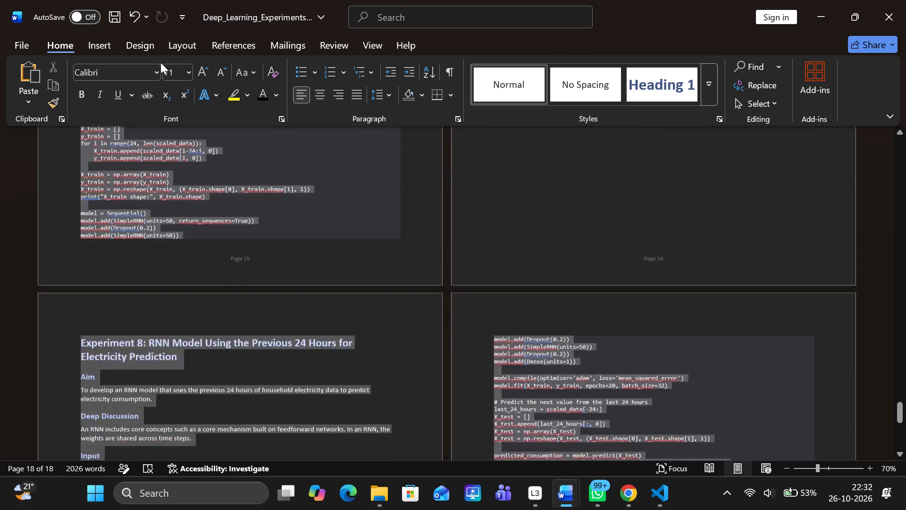
drag(160, 62, 234, 139)
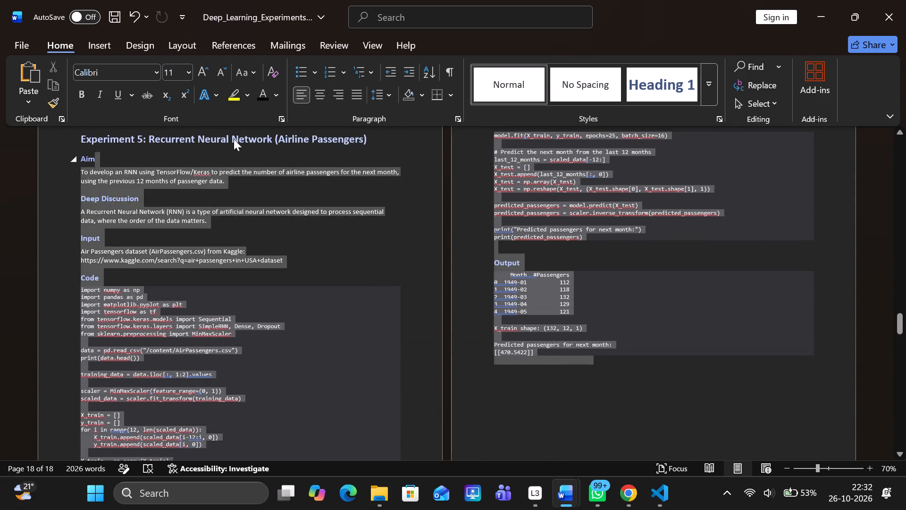
drag(234, 139, 294, 0)
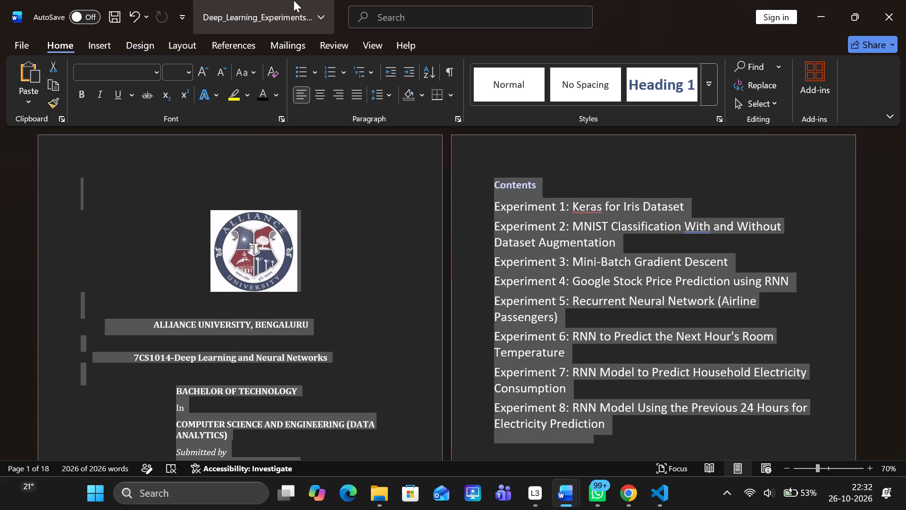
click(294, 0)
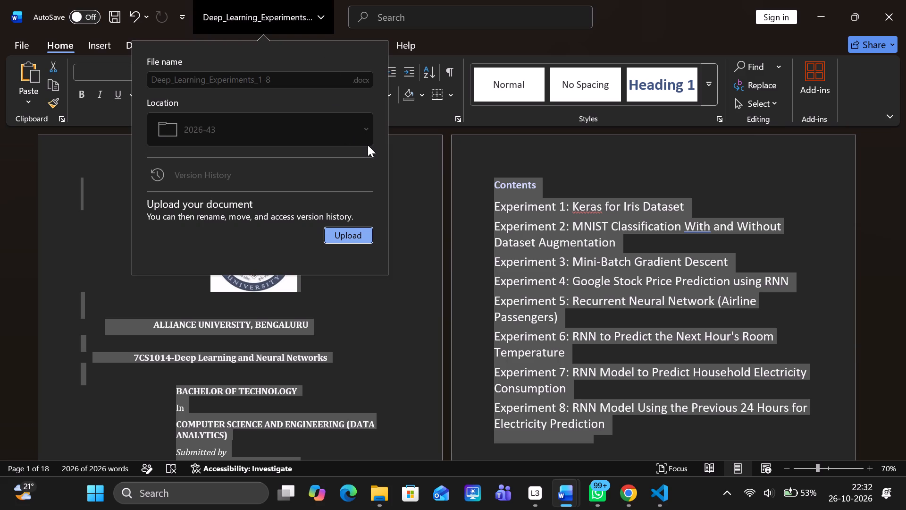
click(395, 192)
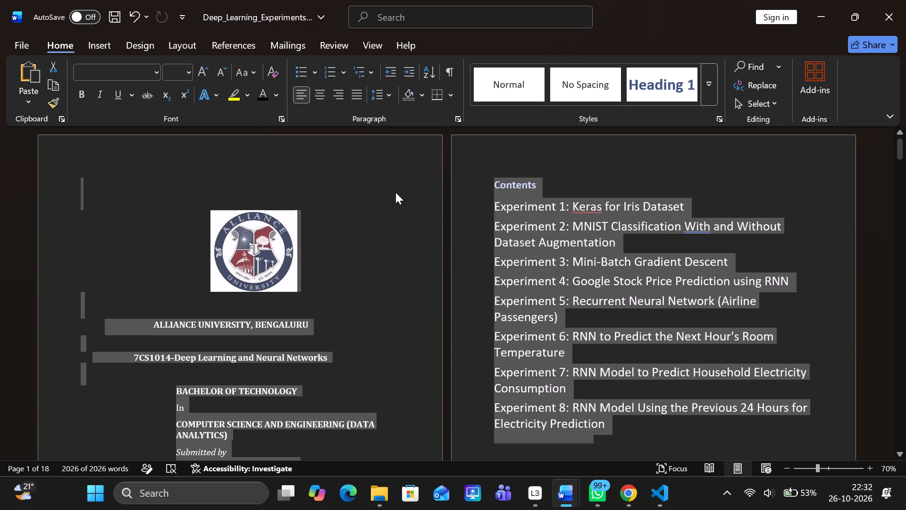
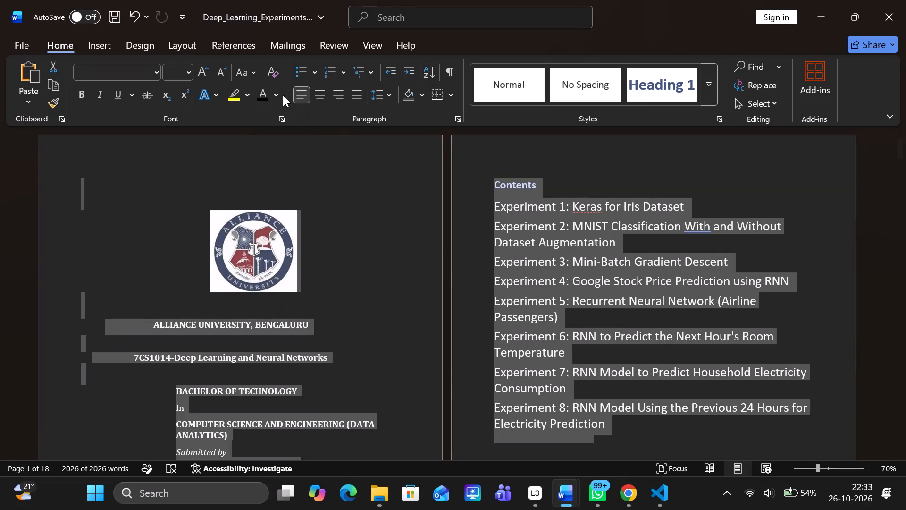
Apply the plain body text's font colour to the whole selected document, including the blue Contents heading.
click(279, 94)
click(285, 144)
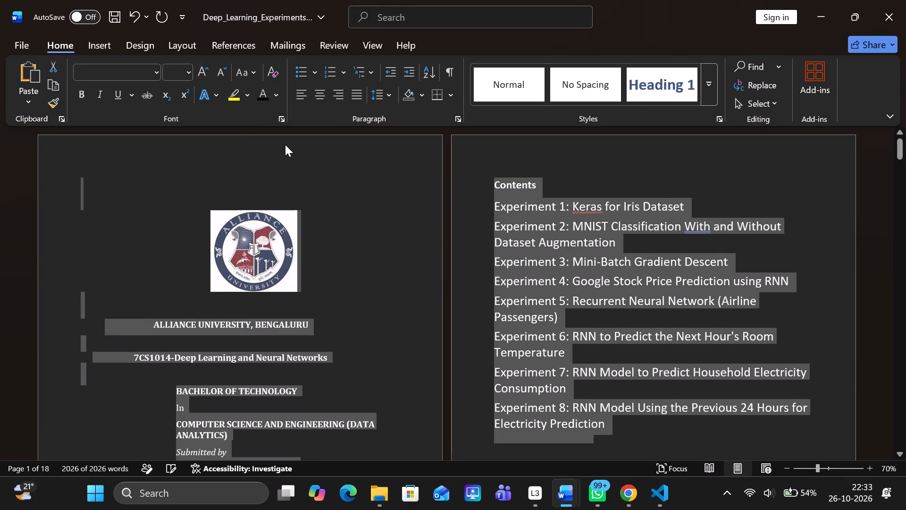
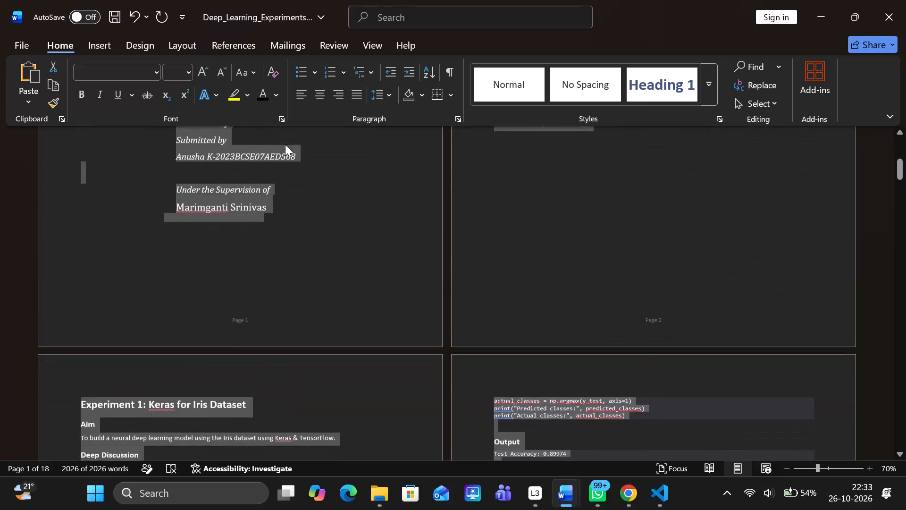
Join the cover's "In" line onto the end of the BACHELOR OF TECHNOLOGY line, separated by a space.
click(308, 235)
scroll(308, 235, up, 2)
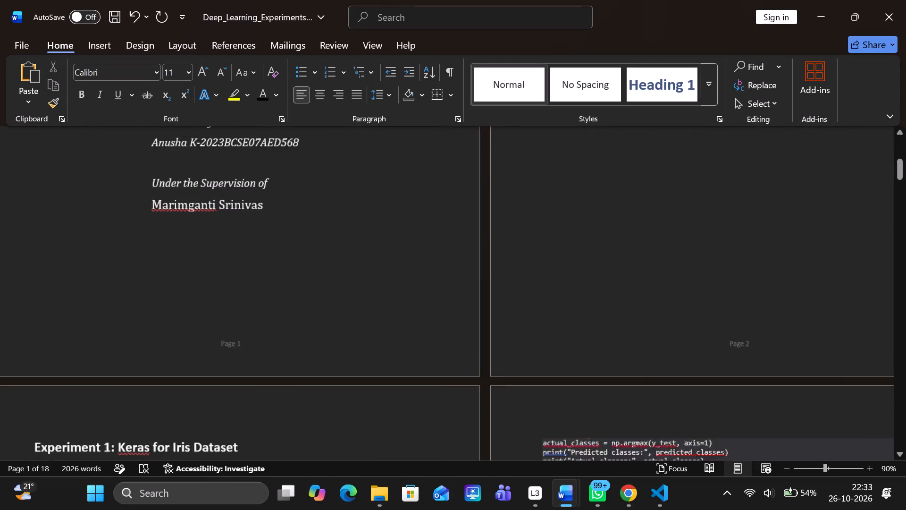
scroll(308, 235, up, 2)
scroll(308, 235, right, 2)
scroll(308, 235, up, 3)
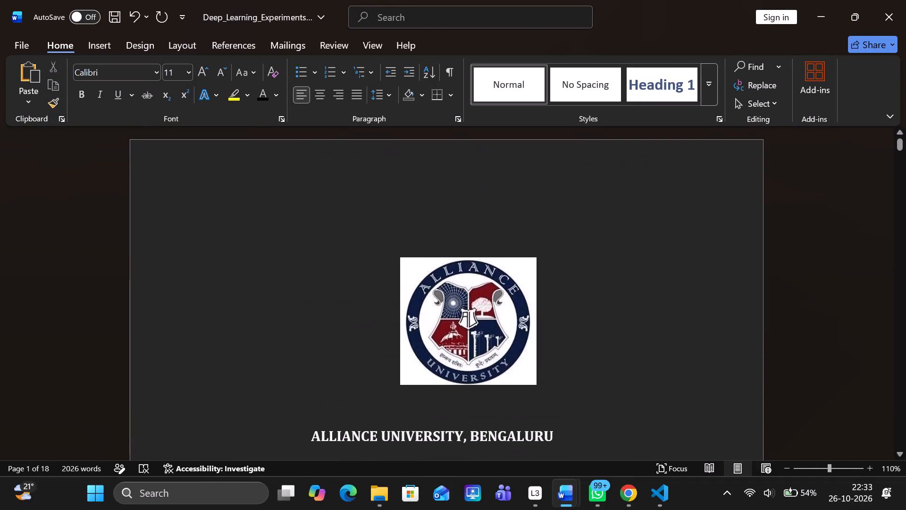
ctrl+scroll(309, 244, down, 3)
scroll(309, 244, down, 1)
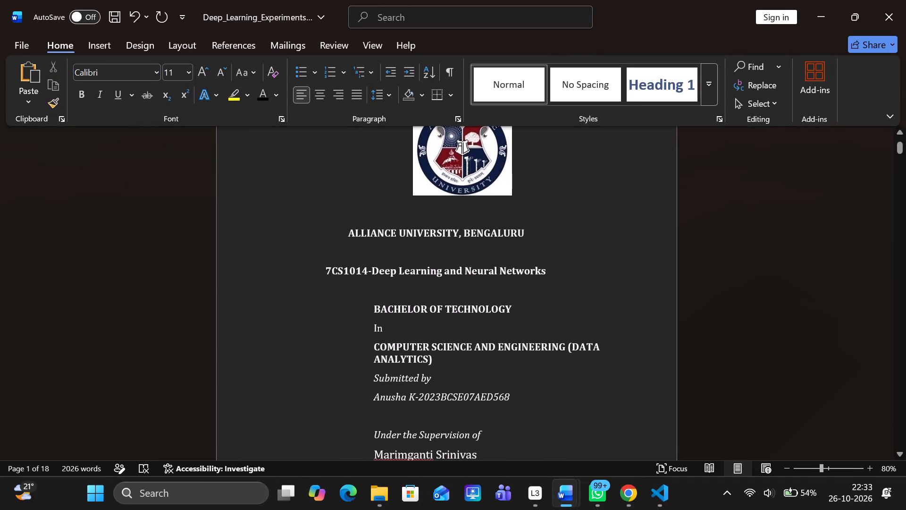
scroll(309, 244, down, 1)
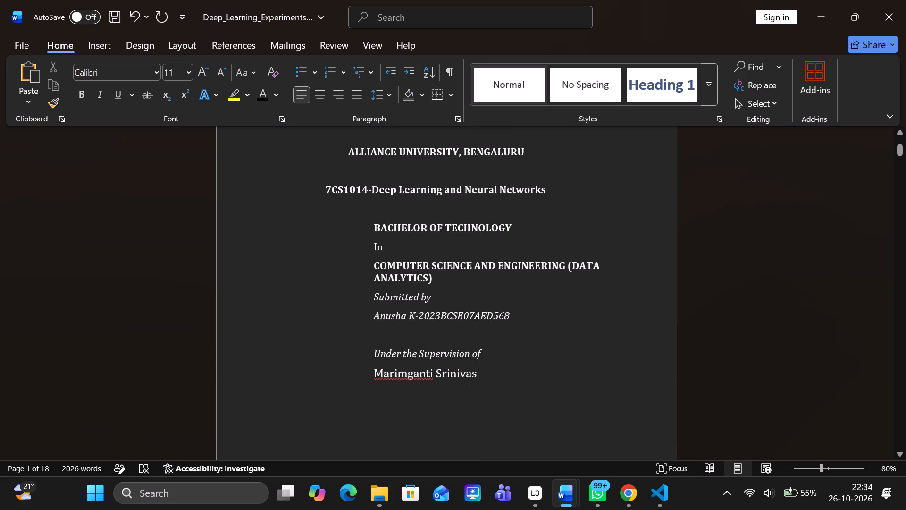
click(372, 248)
key(BackSpace)
key(BackSpace)
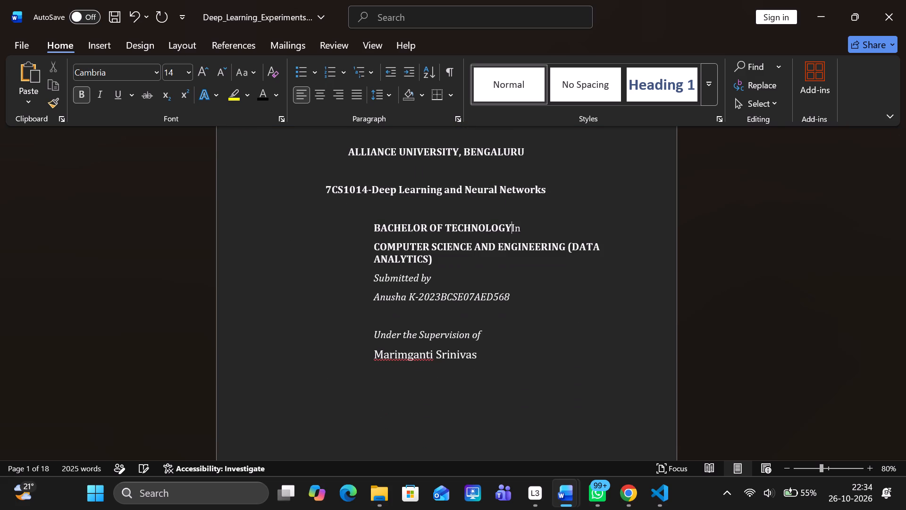
key(space)
Remove the BACHELOR OF TECHNOLOGY line's indent and append the COMPUTER SCIENCE AND ENGINEERING (DATA ANALYTICS) line after "In" with a space.
click(376, 246)
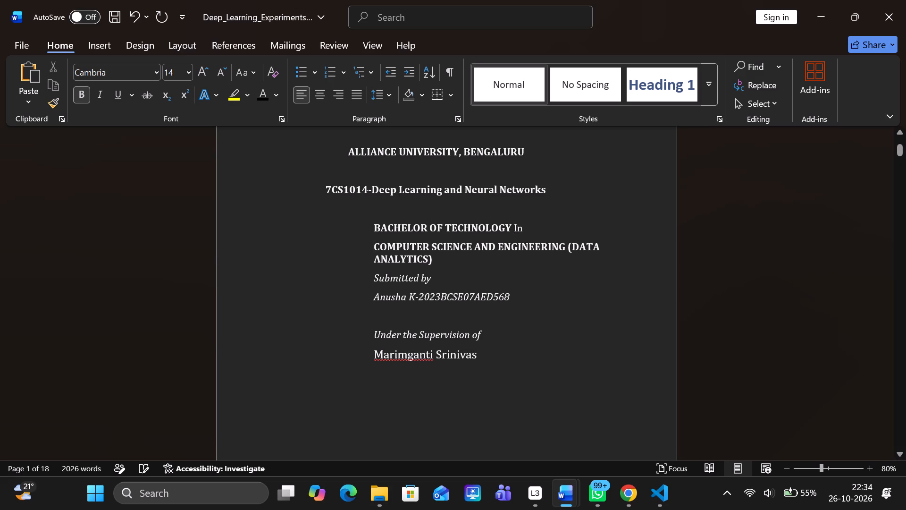
click(371, 226)
key(BackSpace)
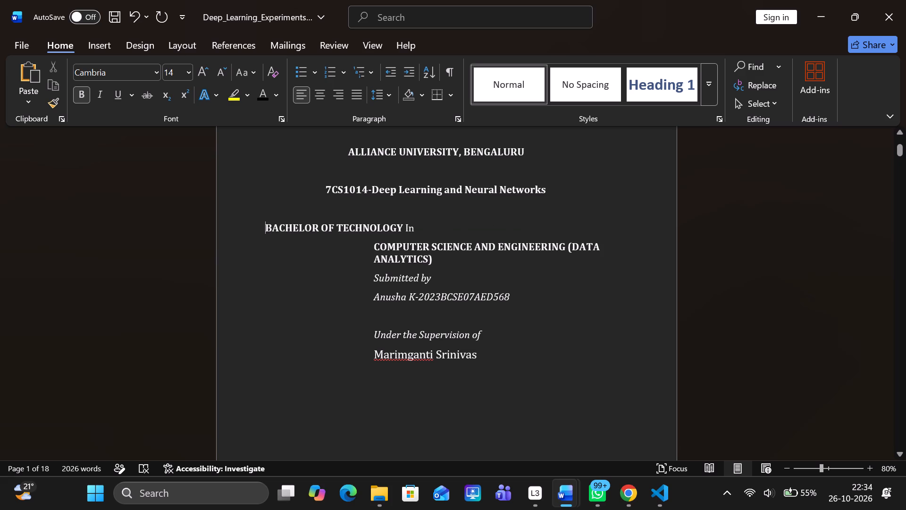
click(375, 246)
key(BackSpace)
key(BackSpace)
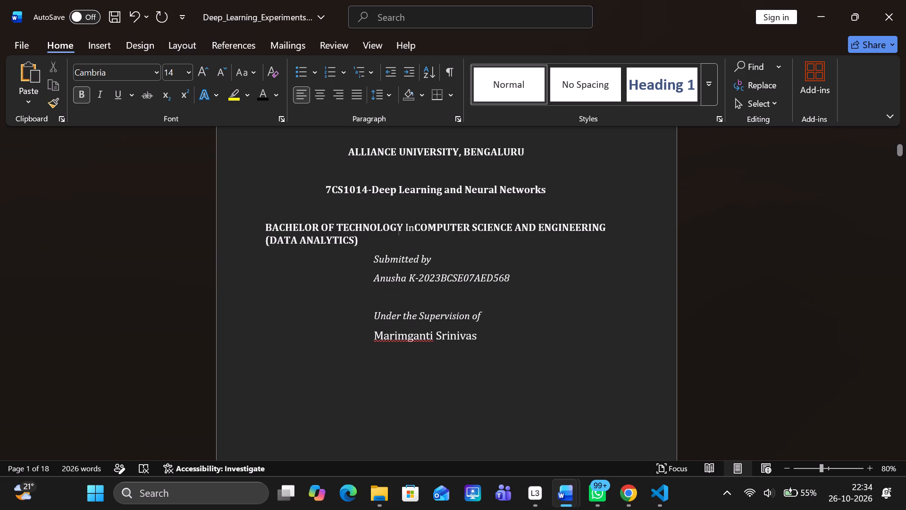
key(space)
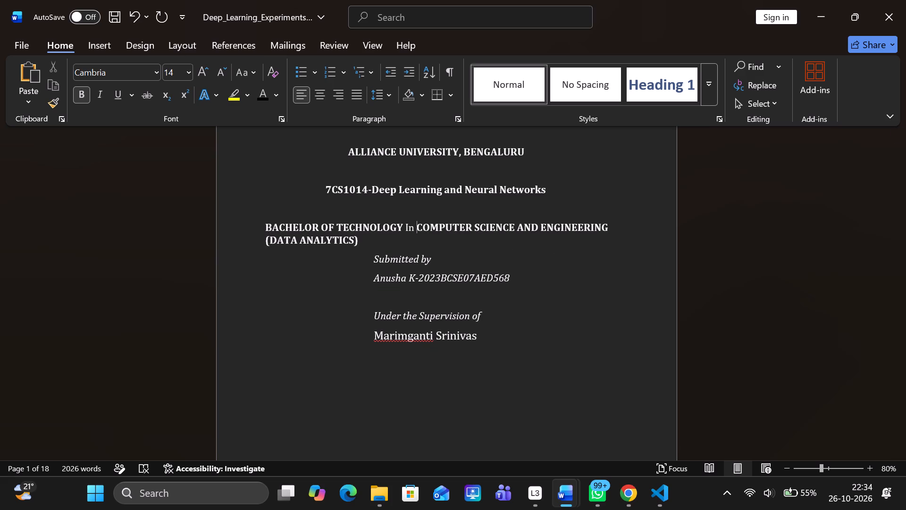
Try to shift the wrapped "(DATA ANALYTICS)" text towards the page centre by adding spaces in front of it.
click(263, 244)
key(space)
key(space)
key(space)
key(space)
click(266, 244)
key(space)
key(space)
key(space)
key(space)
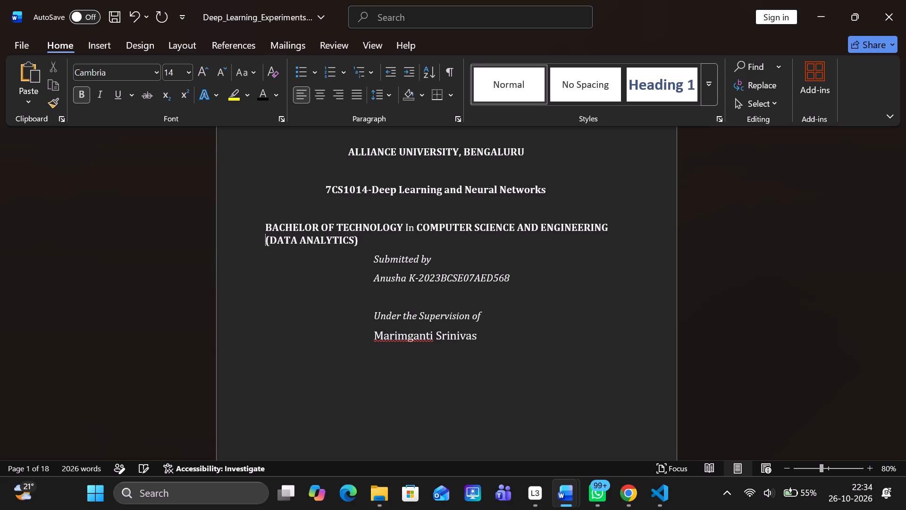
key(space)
Centre-align the combined degree paragraph that ends in "(DATA ANALYTICS)" on the cover page.
click(364, 239)
drag(364, 239, 287, 243)
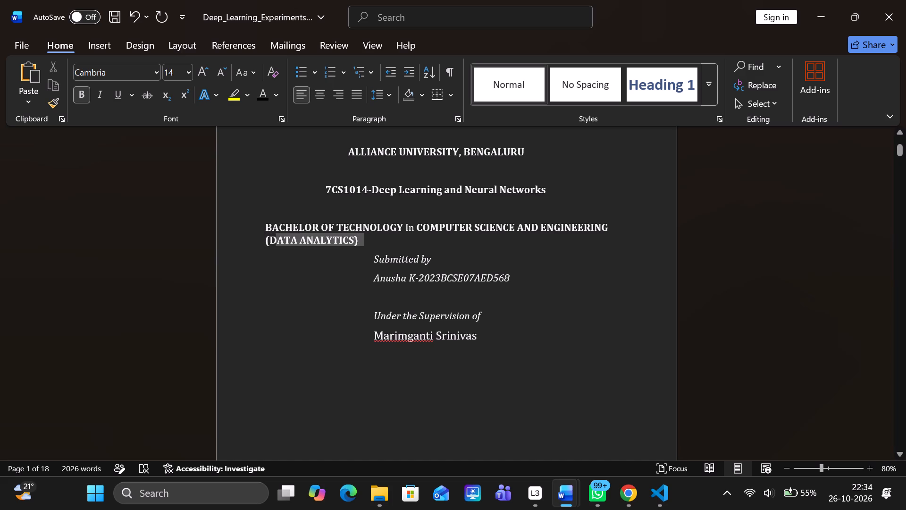
drag(287, 243, 272, 242)
click(284, 266)
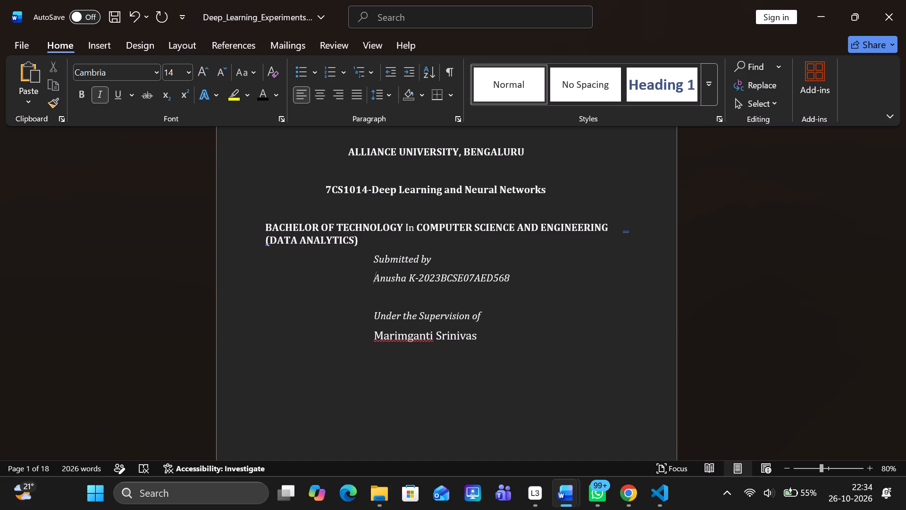
click(366, 239)
drag(366, 239, 269, 242)
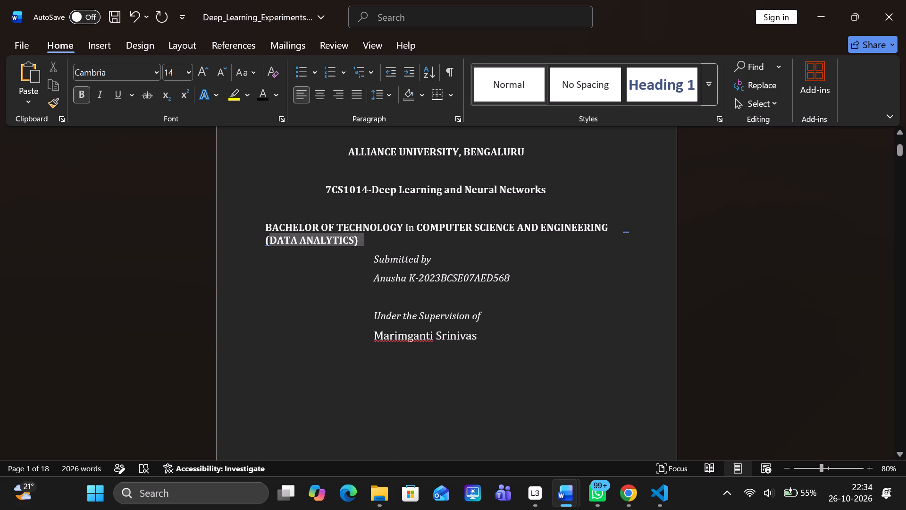
drag(269, 242, 268, 242)
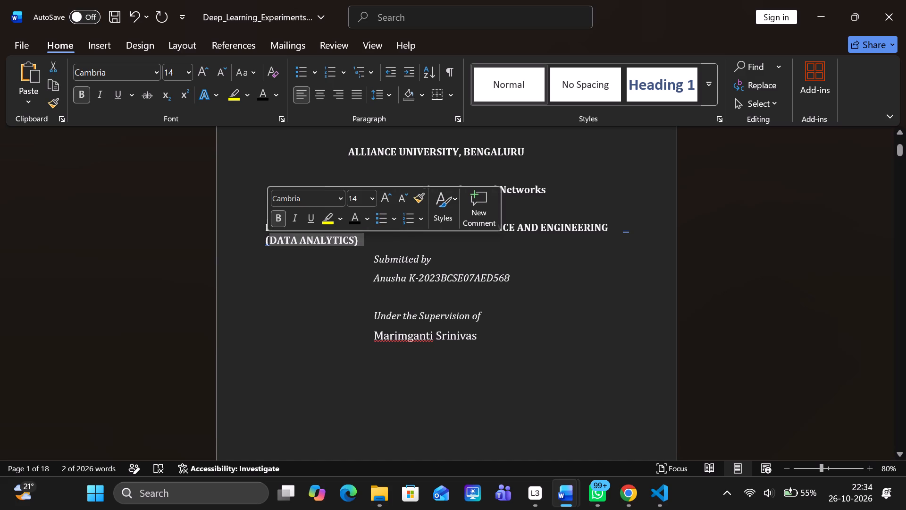
click(369, 242)
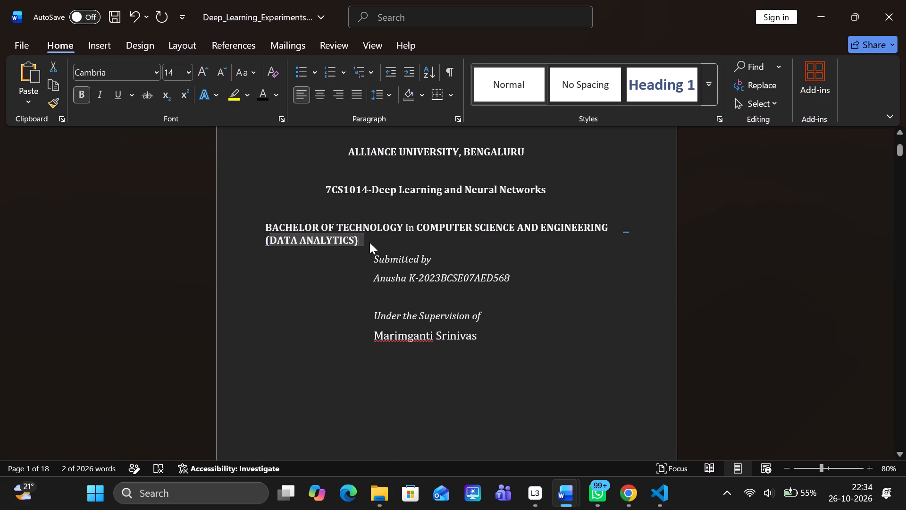
drag(369, 242, 255, 244)
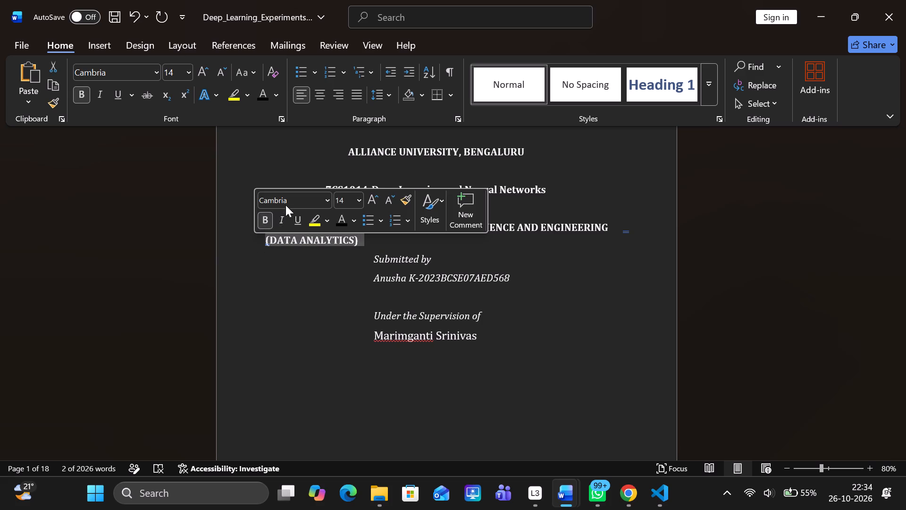
click(316, 94)
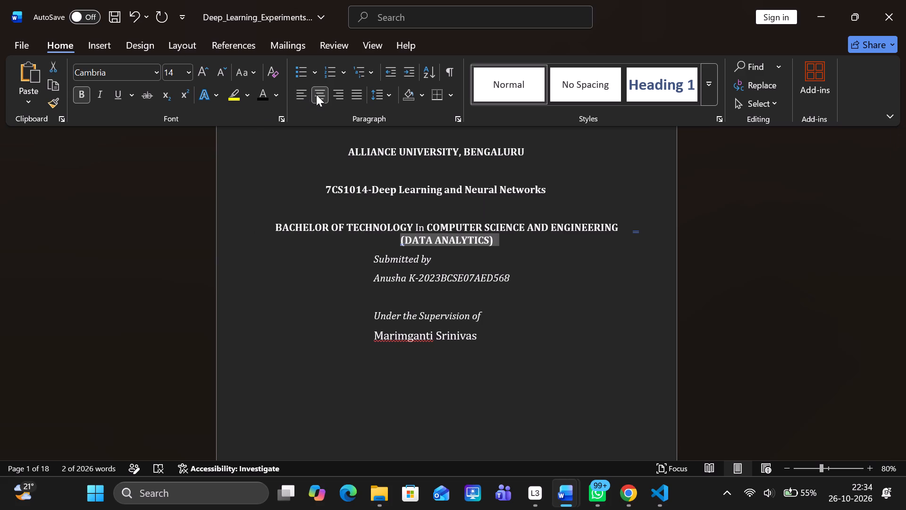
click(387, 354)
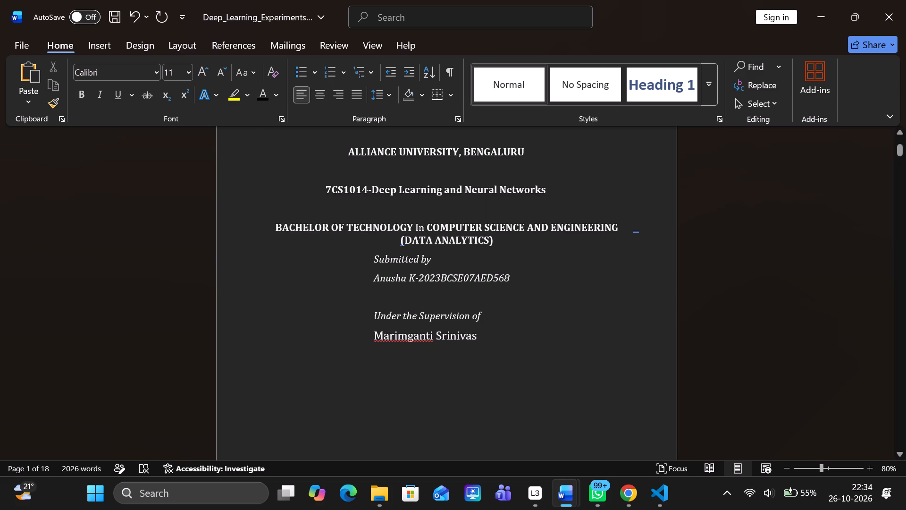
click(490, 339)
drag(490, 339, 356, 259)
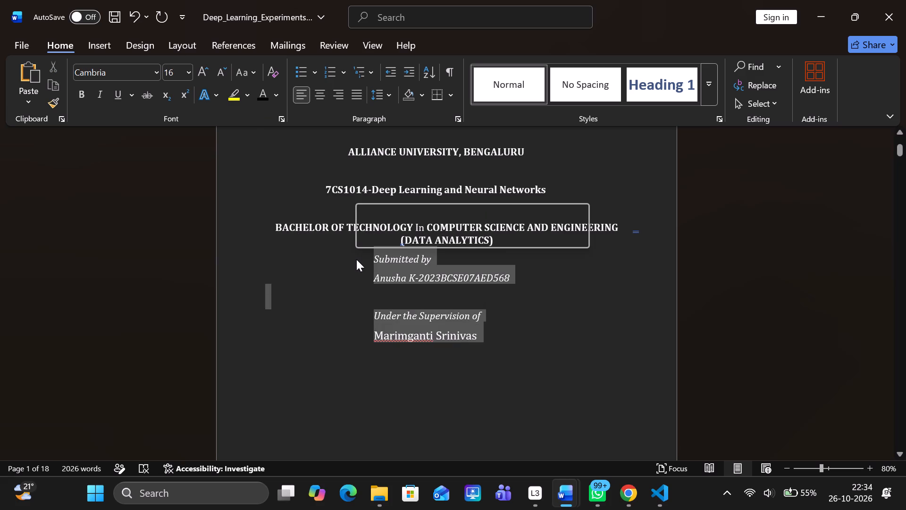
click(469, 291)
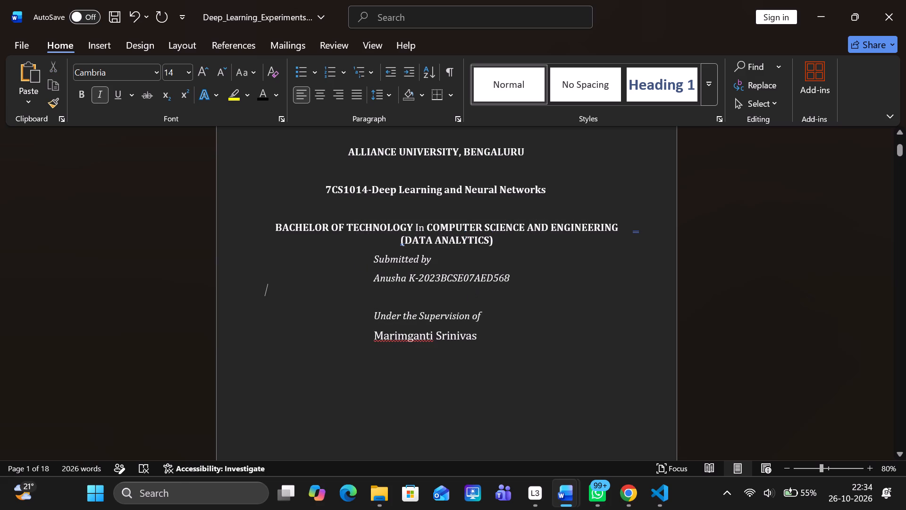
Add an empty line between the "(DATA ANALYTICS)" line and "Submitted by".
click(504, 239)
key(Return)
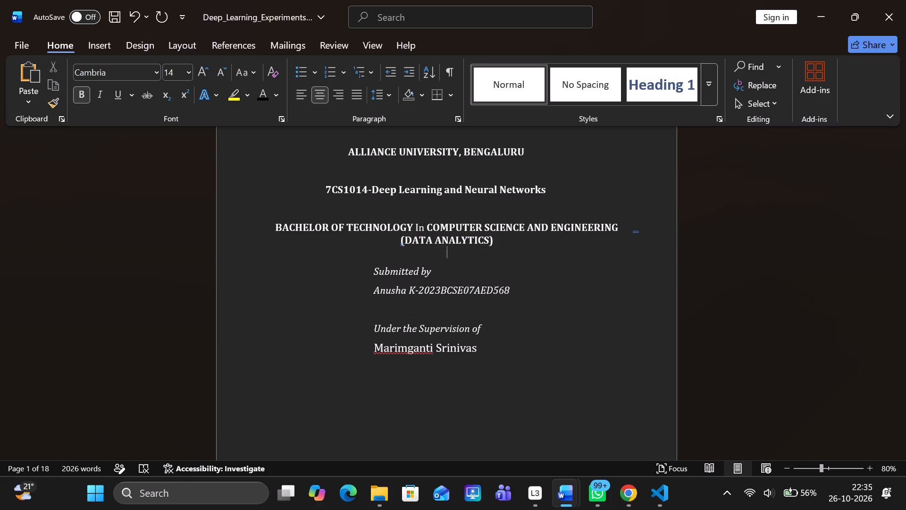
Shift "Submitted by" with leading spaces so it sits roughly centred above the student name line.
click(373, 272)
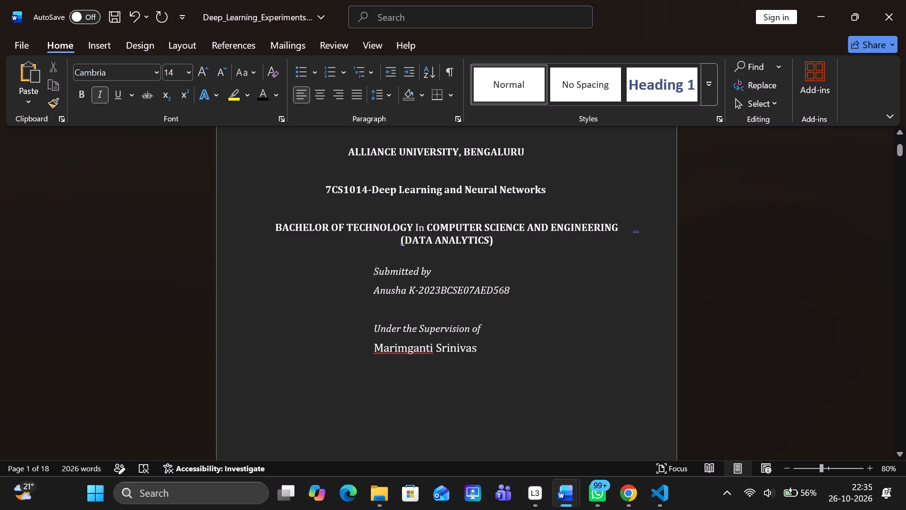
key(space)
key(space)
key(space)
key(space)
key(space)
key(space)
key(space)
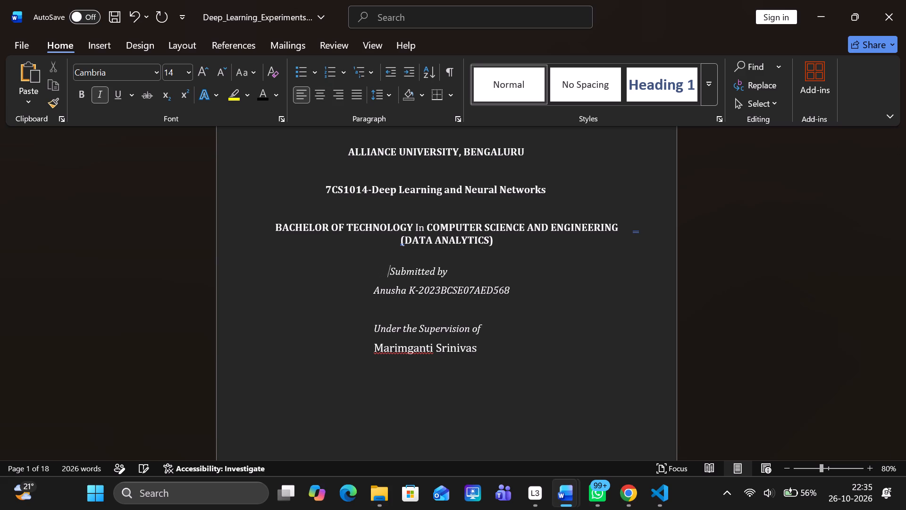
key(space)
key(space)
key(space)
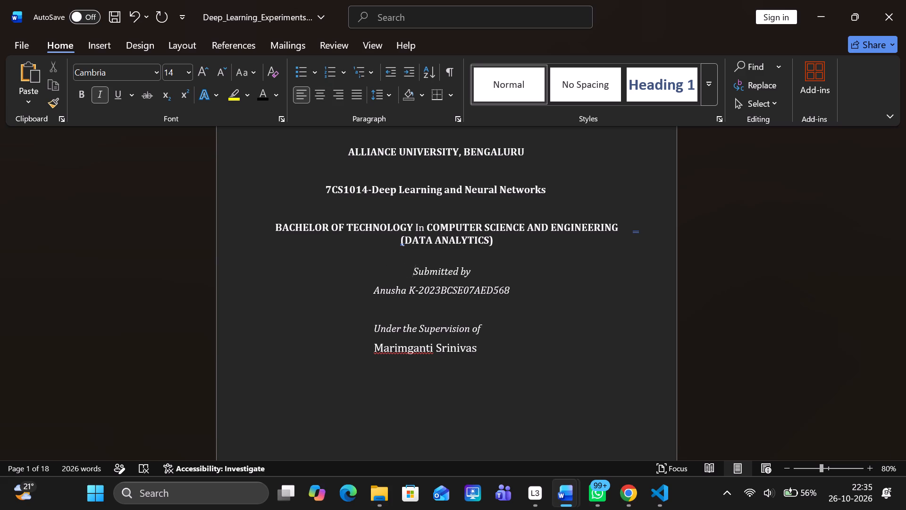
Shift the "Under the Supervision of" line towards the centre with three leading spaces.
scroll(394, 368, down, 1)
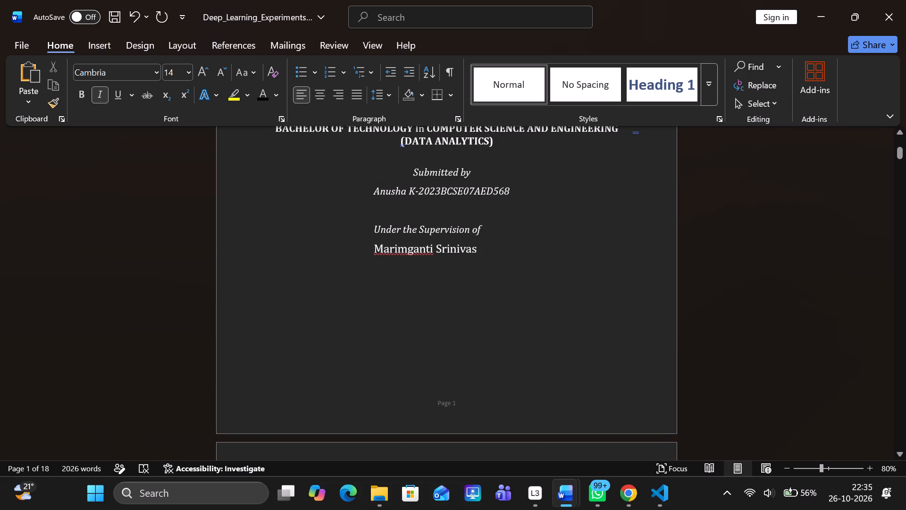
click(377, 221)
click(376, 225)
key(space)
key(space)
key(space)
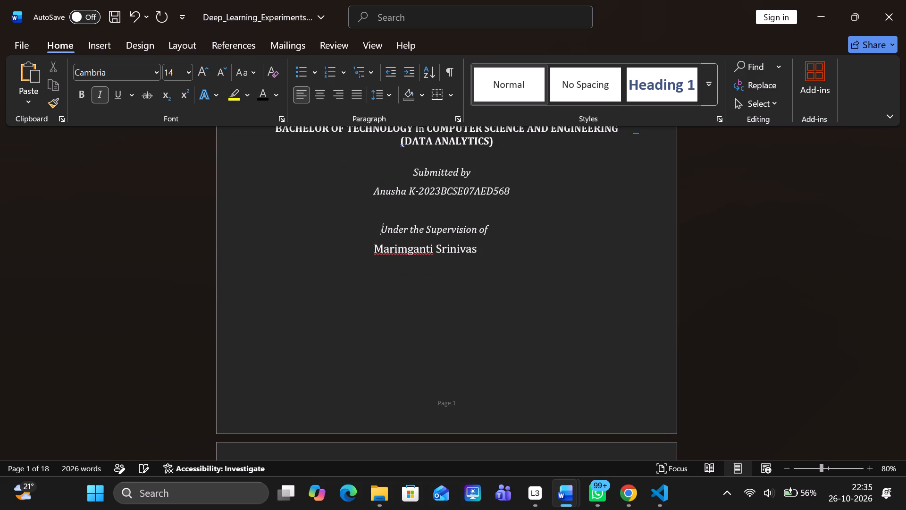
Shift the supervisor's name line with four leading spaces to sit centred beneath "Under the Supervision of".
click(373, 251)
key(space)
key(space)
key(space)
key(space)
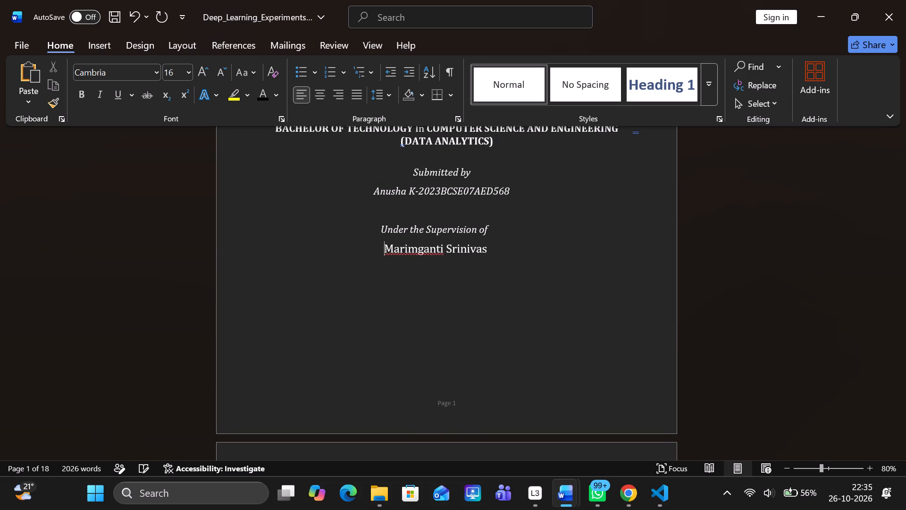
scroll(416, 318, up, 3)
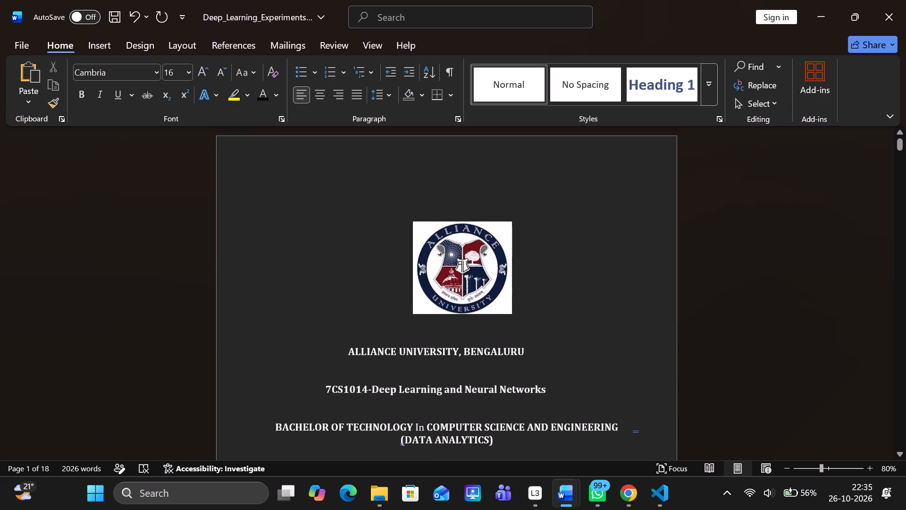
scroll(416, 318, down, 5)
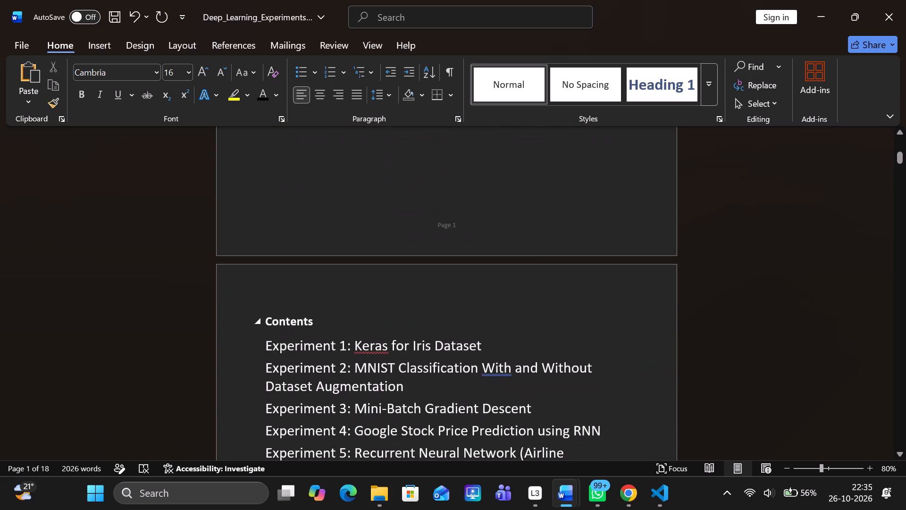
Shift the "ALLIANCE UNIVERSITY, BENGALURU" line with eight leading spaces so it sits roughly centred beneath the university logo.
scroll(416, 318, up, 5)
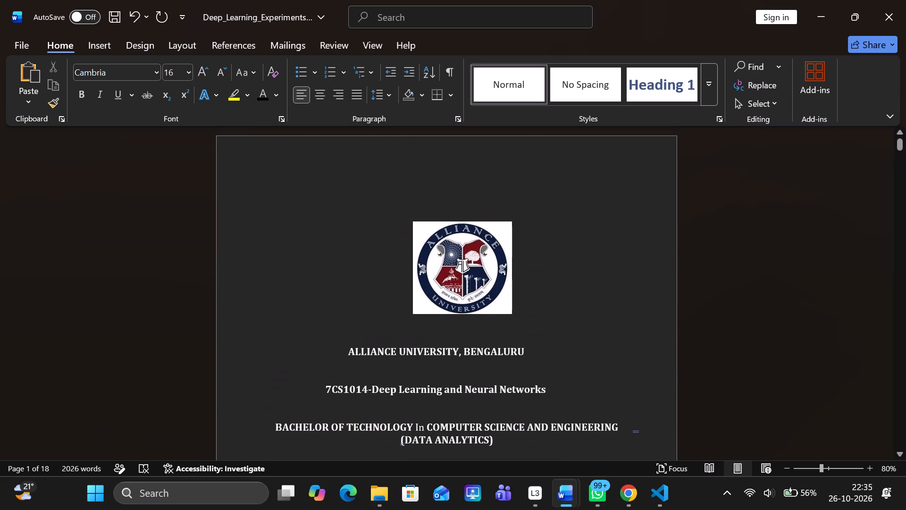
click(347, 349)
key(space)
key(space)
key(space)
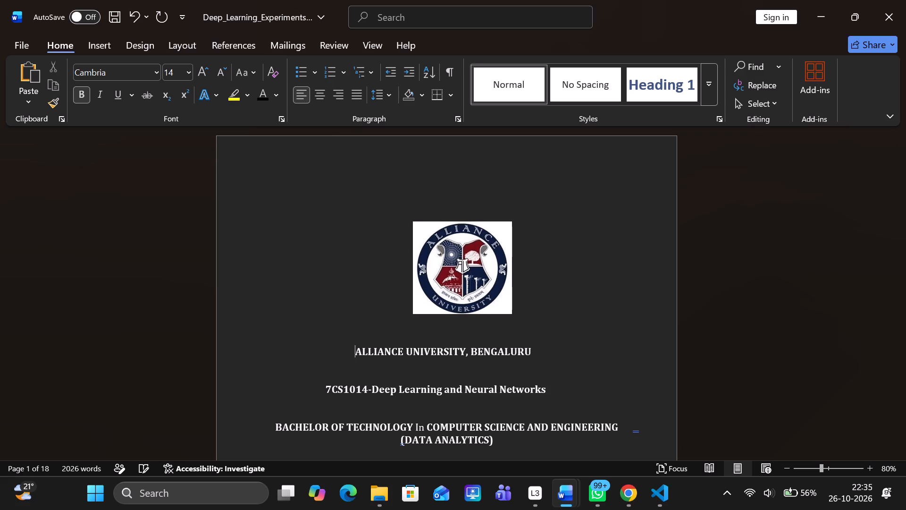
key(space)
key(space)
key(space)
key(space)
key(space)
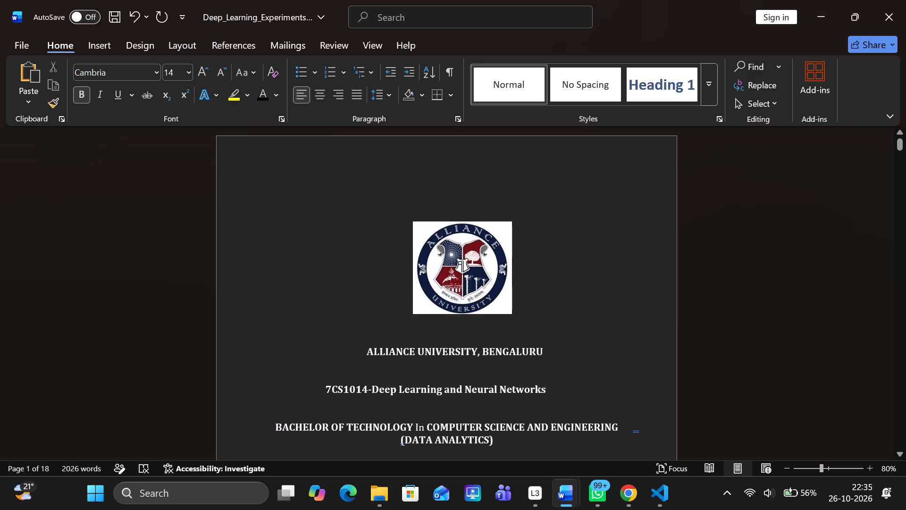
Shift the "7CS1014-Deep Learning and Neural Networks" line with eight leading spaces to sit centred beneath the university name.
click(323, 391)
key(space)
key(space)
key(space)
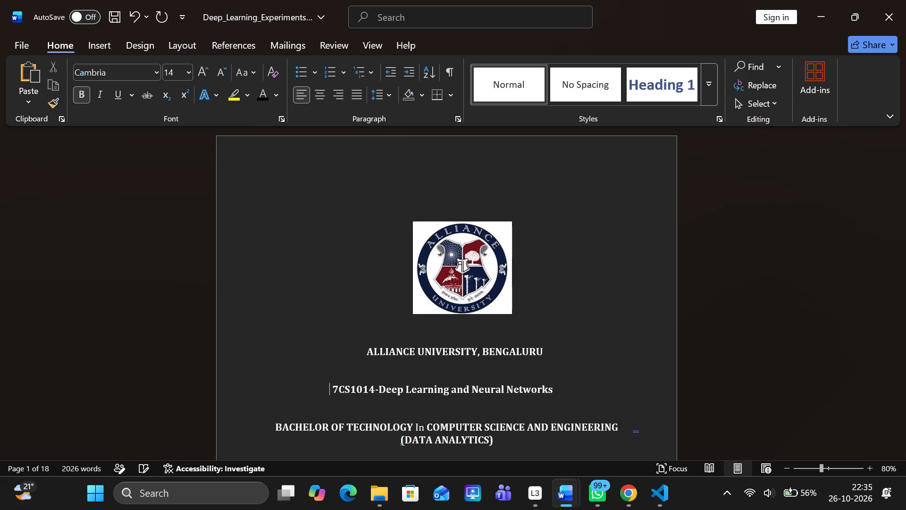
key(space)
key(space)
key(space)
key(space)
key(space)
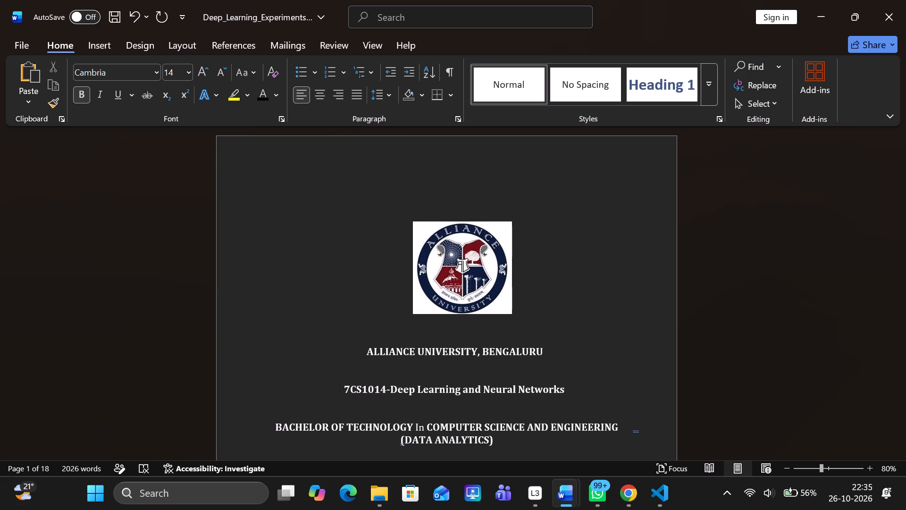
scroll(372, 393, down, 1)
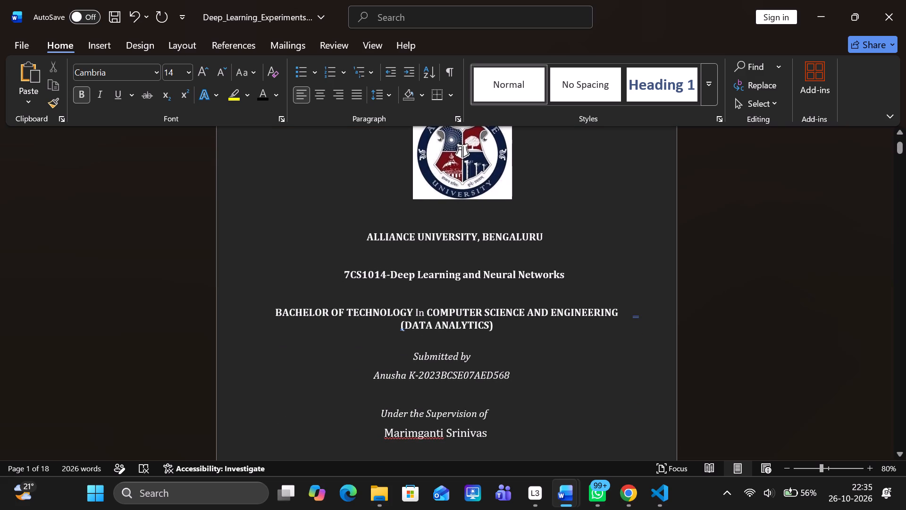
Shift the "BACHELOR OF TECHNOLOGY In COMPUTER SCIENCE AND ENGINEERING" line with four leading spaces towards the centre beneath the course title.
click(273, 309)
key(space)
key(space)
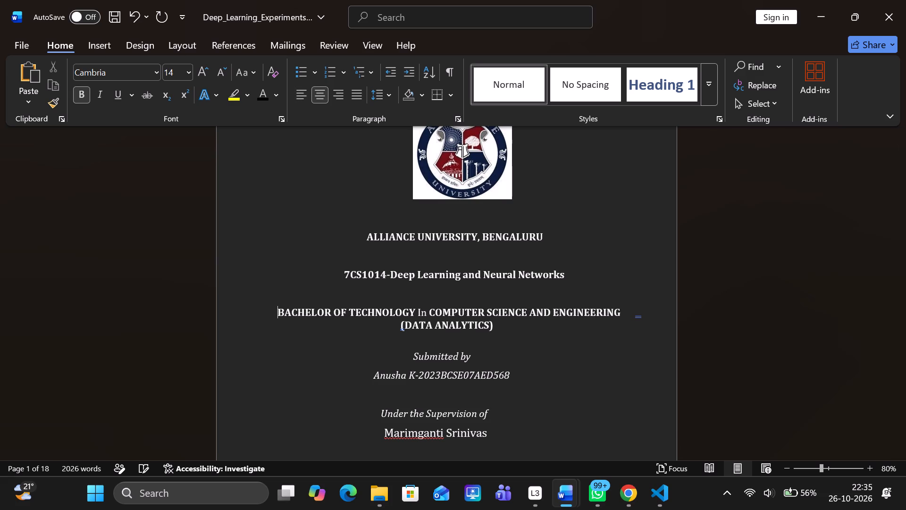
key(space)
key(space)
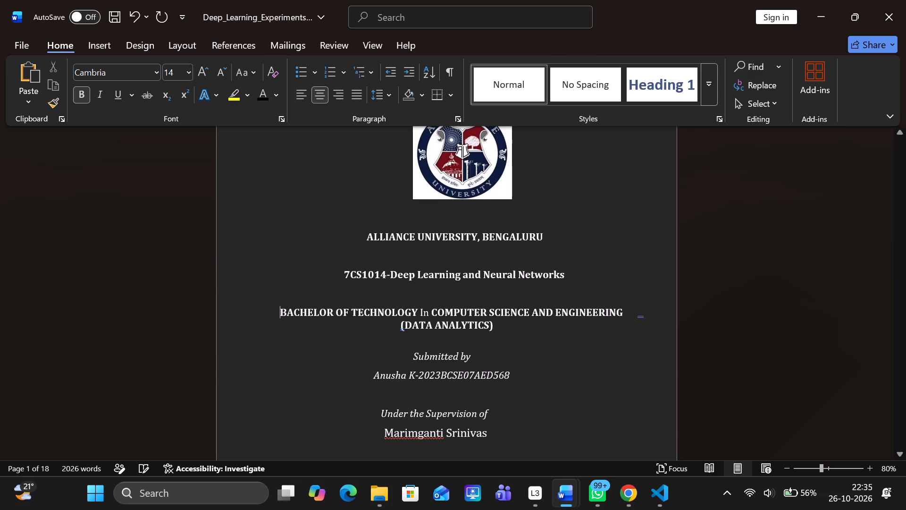
Shift the "(DATA ANALYTICS)" line with four leading spaces to sit centred beneath the degree line.
click(398, 325)
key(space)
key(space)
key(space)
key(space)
Select the experiment entries under Contents on page 2, from "Dataset Augmentation" in Experiment 2 through the end of Experiment 8.
scroll(398, 325, down, 2)
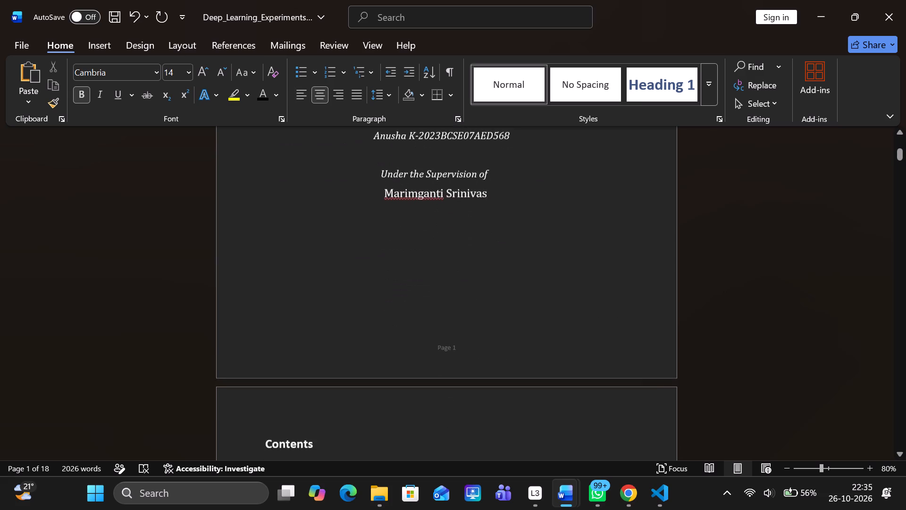
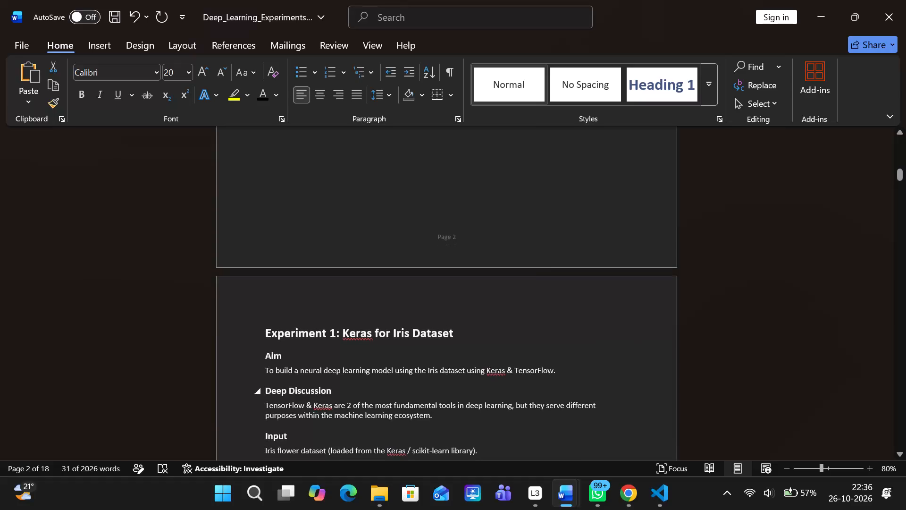
Start a text selection at the end of the Predicted Electricity Consumption output on the report's last page.
scroll(385, 384, down, 2)
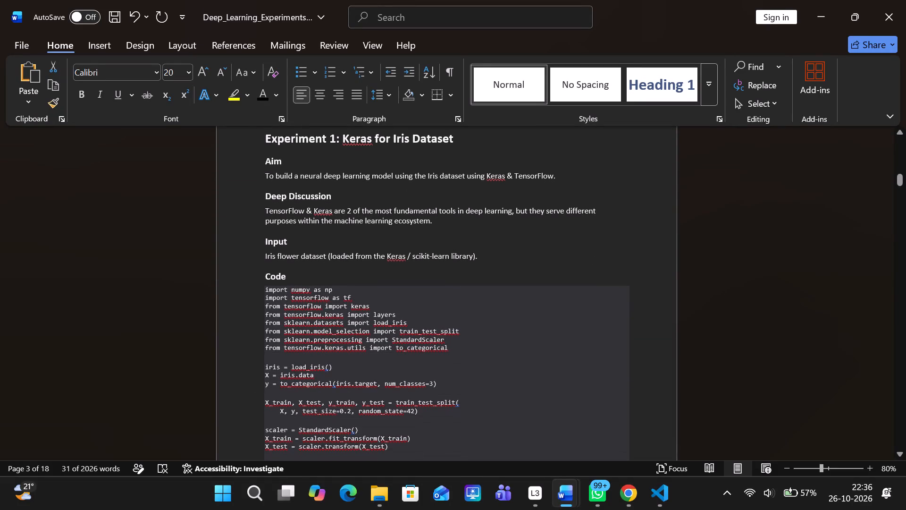
scroll(385, 384, down, 20)
scroll(385, 384, down, 20)
scroll(385, 384, down, 10)
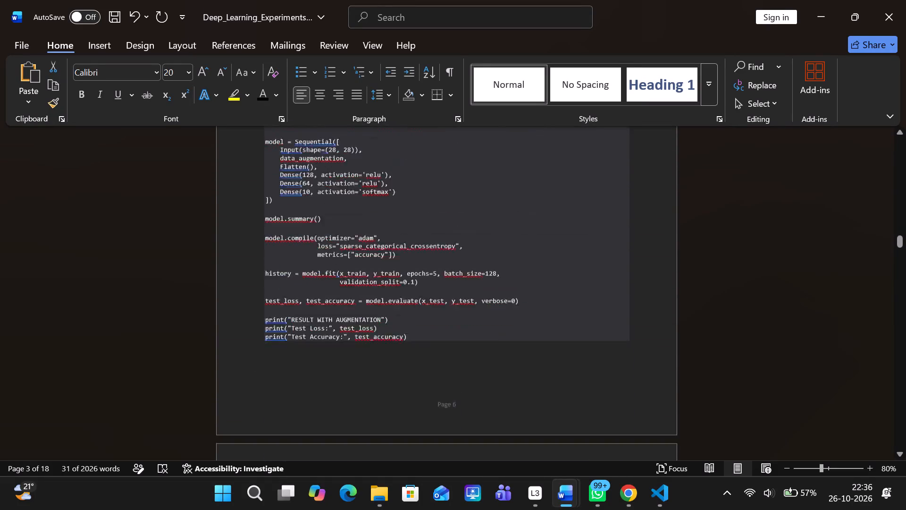
scroll(385, 384, down, 20)
scroll(385, 384, down, 20)
scroll(385, 384, down, 7)
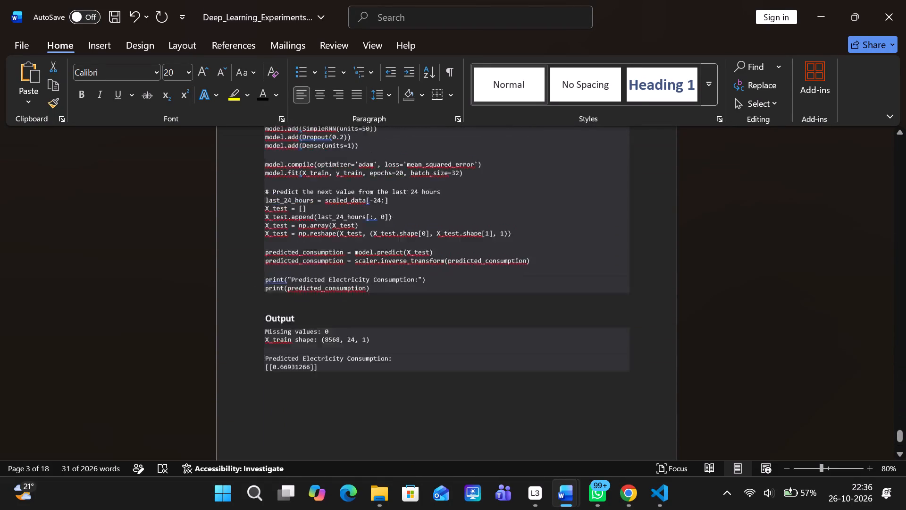
scroll(385, 384, down, 1)
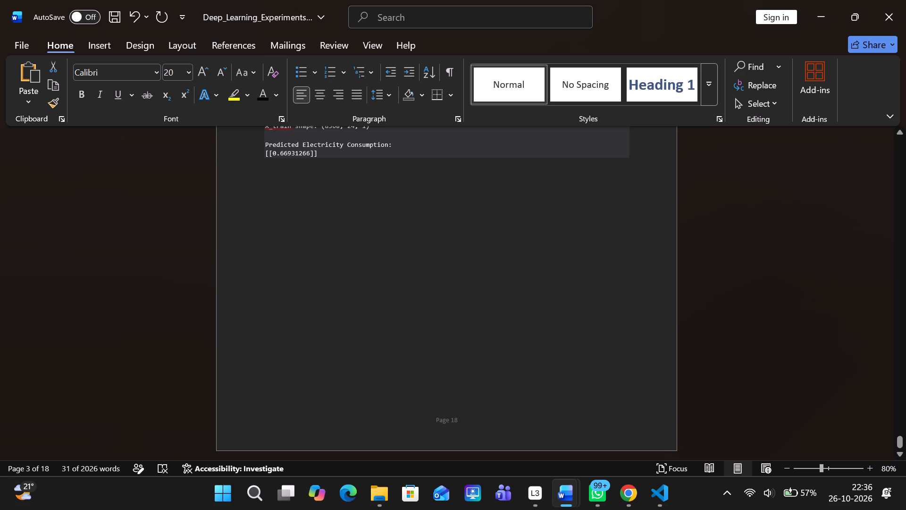
drag(638, 161, 640, 153)
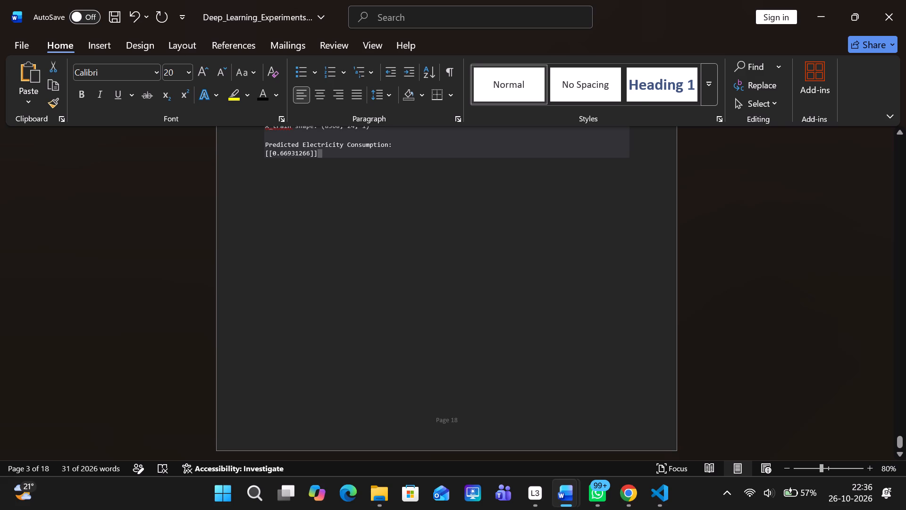
Set all text from the end of the report back to Experiment 1's "Aim" heading to font size 12.
drag(640, 153, 641, 153)
double_click(641, 153)
drag(641, 153, 470, 117)
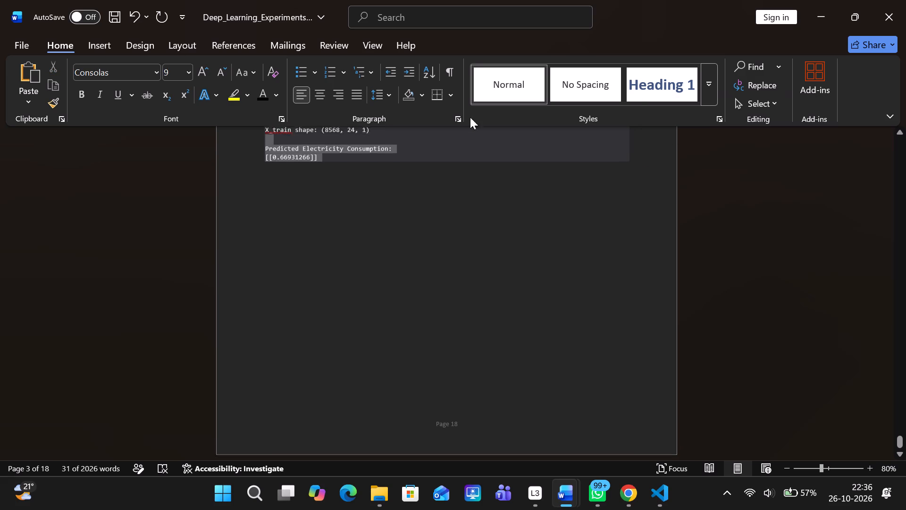
drag(470, 117, 364, 63)
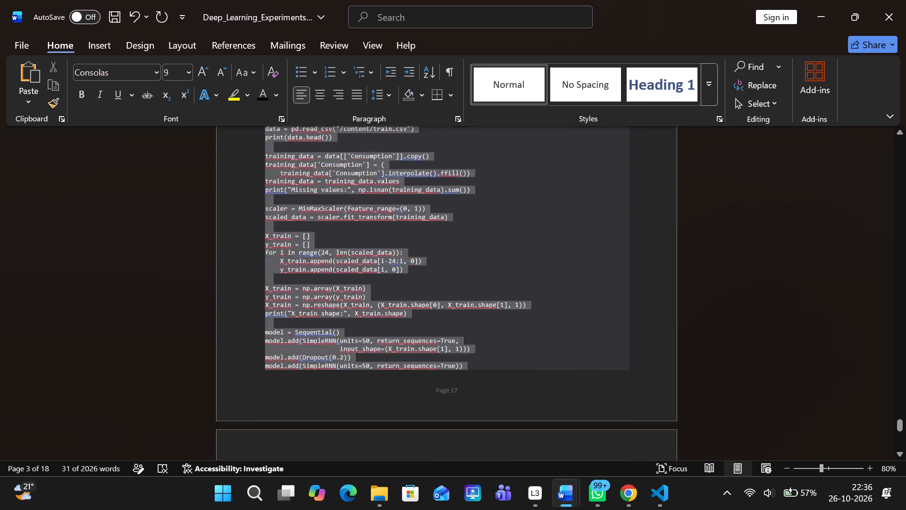
drag(364, 63, 394, 30)
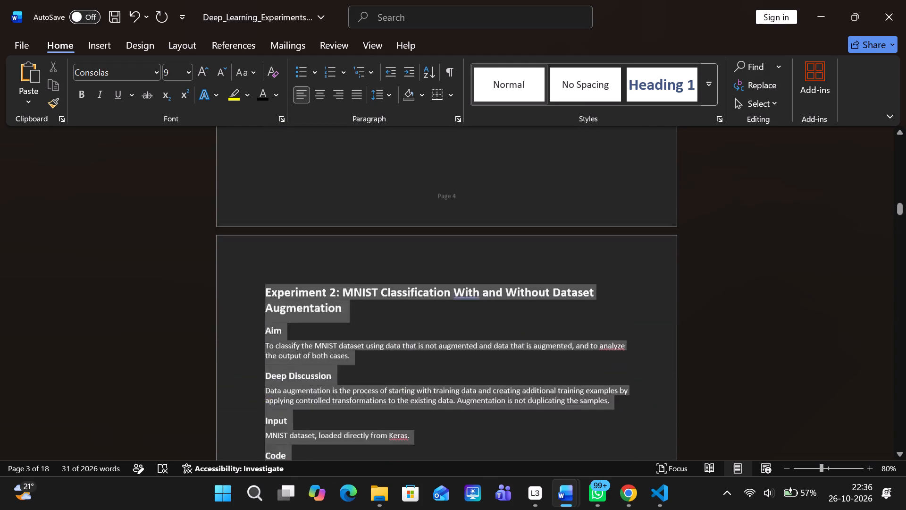
drag(394, 30, 382, 414)
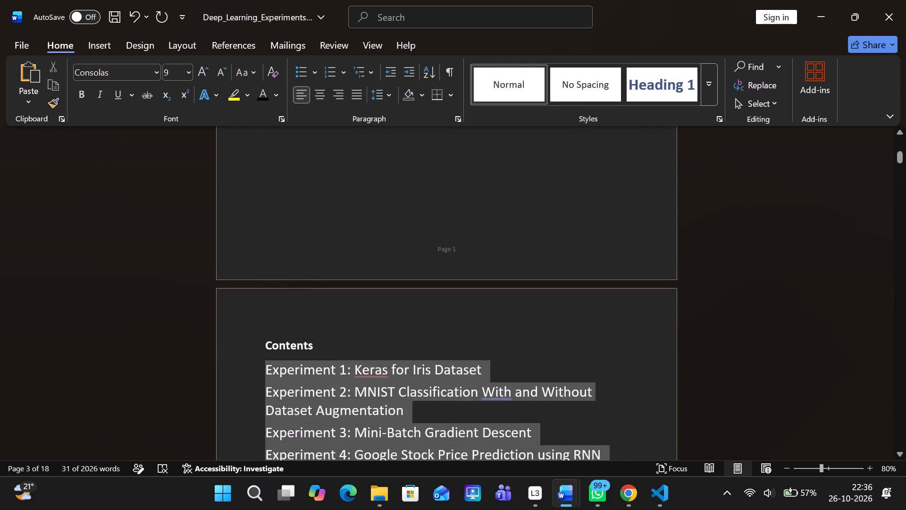
drag(382, 414, 328, 194)
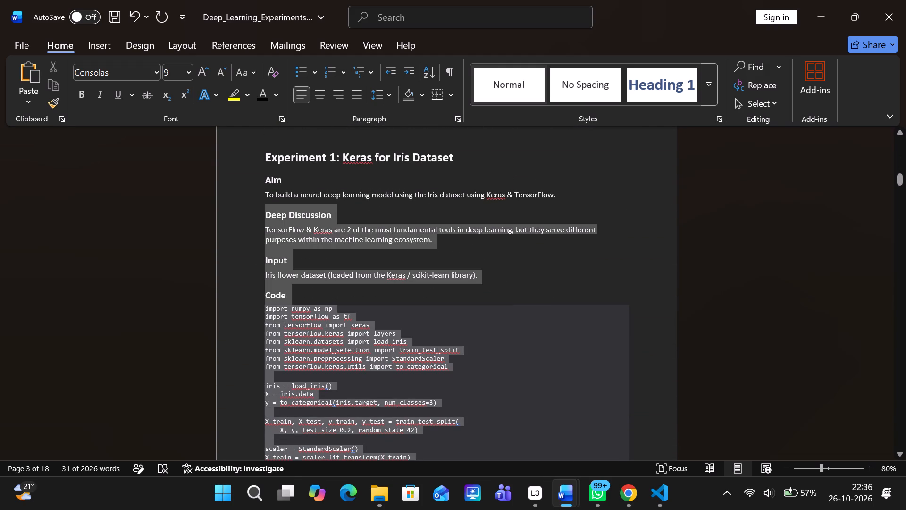
drag(328, 194, 319, 187)
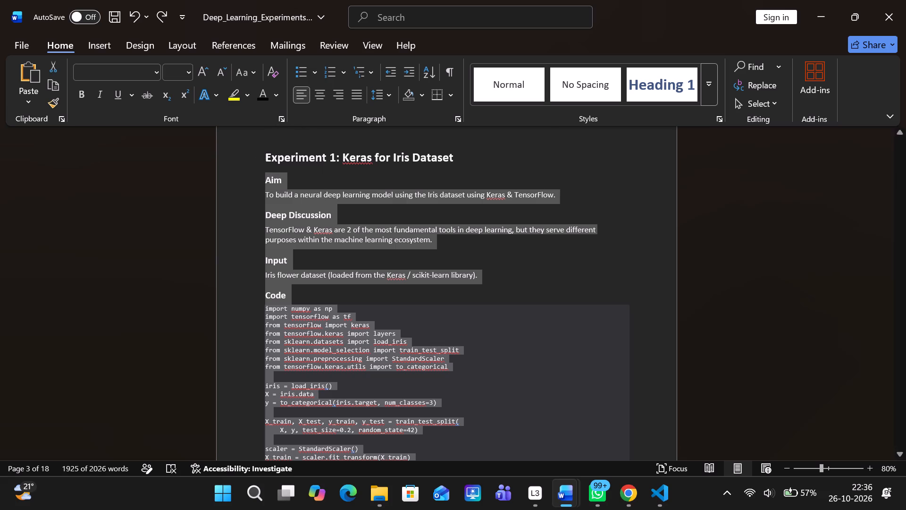
click(185, 70)
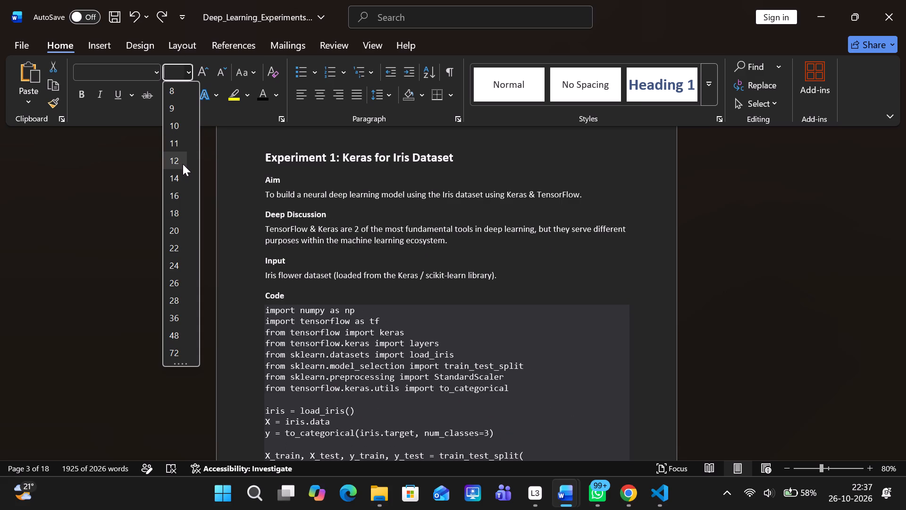
click(183, 164)
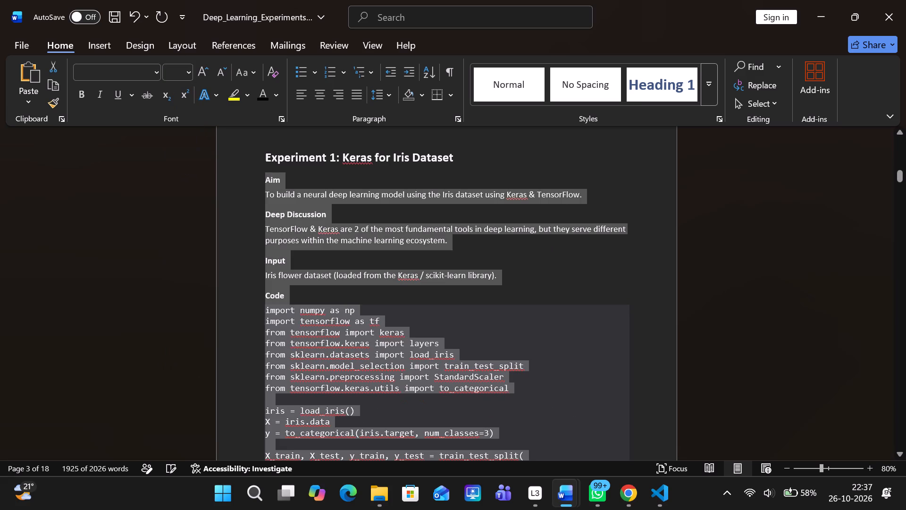
click(263, 263)
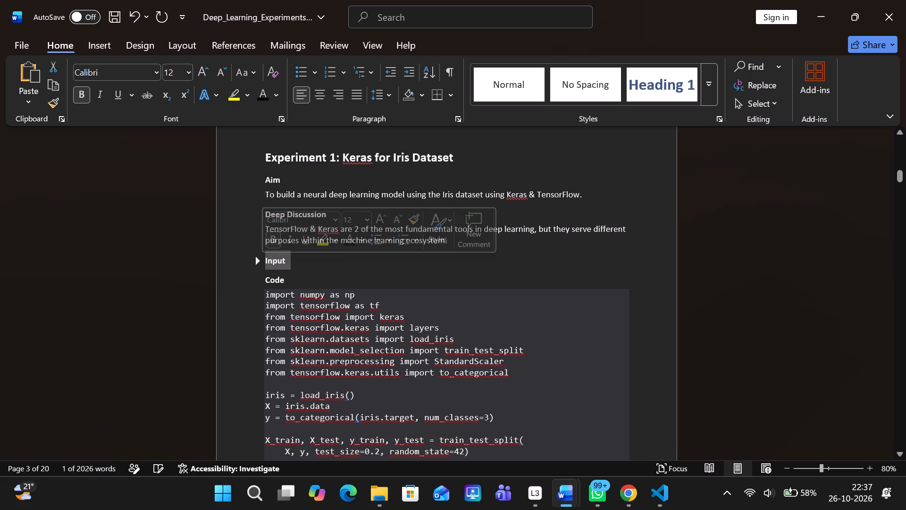
Review the resized report through its last page, and check the cover and contents pages.
scroll(254, 319, down, 7)
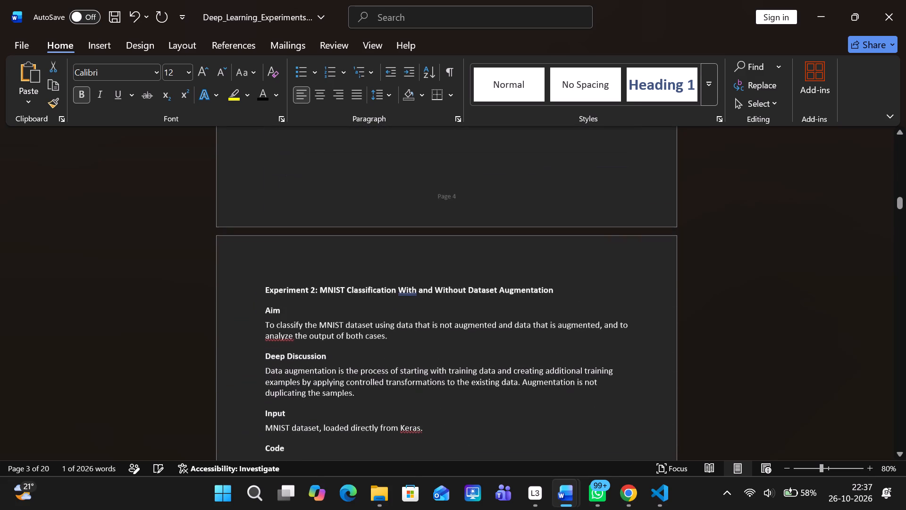
scroll(254, 319, down, 15)
scroll(254, 319, down, 20)
scroll(254, 319, down, 7)
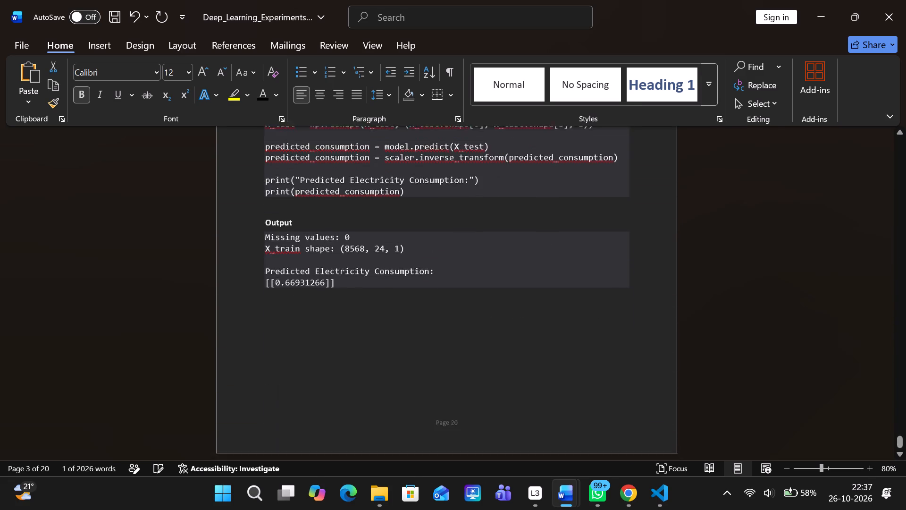
scroll(254, 319, down, 15)
scroll(254, 319, up, 9)
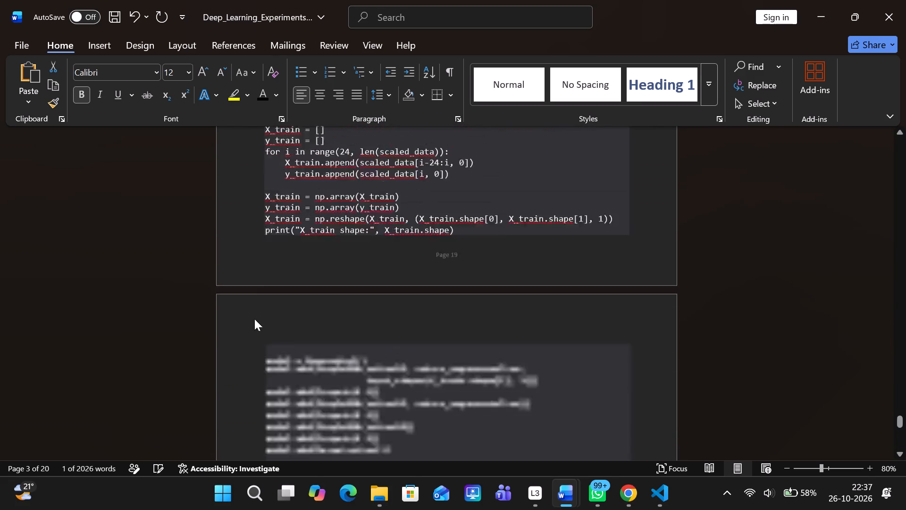
scroll(254, 319, up, 20)
scroll(254, 319, up, 20)
scroll(254, 319, up, 9)
scroll(254, 319, down, 1)
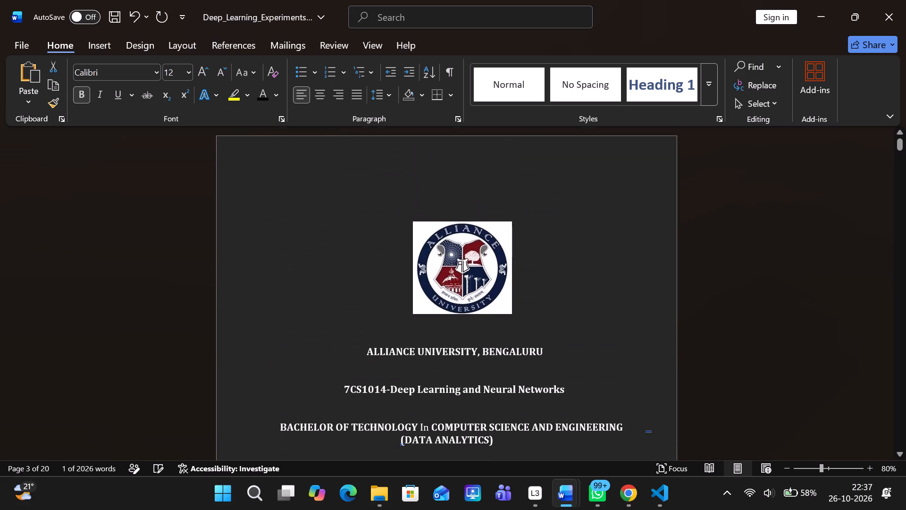
scroll(254, 319, down, 1)
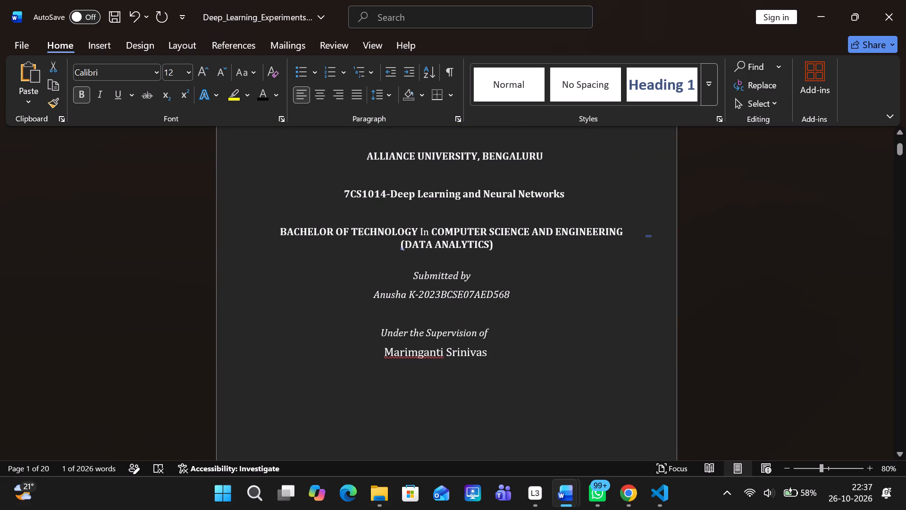
scroll(496, 313, down, 1)
scroll(539, 362, down, 2)
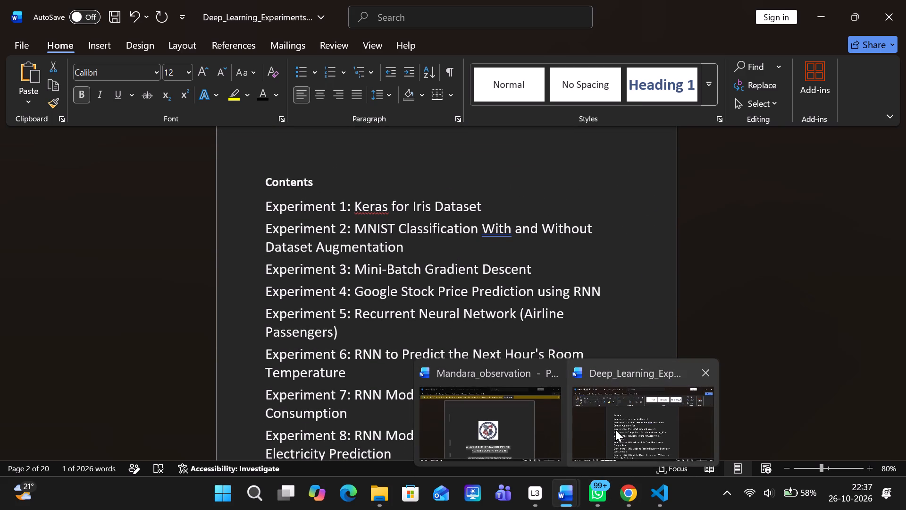
Switch to the other student's observation report and examine its cover, contents table, experiment layout and output screenshots.
click(544, 433)
scroll(544, 433, down, 2)
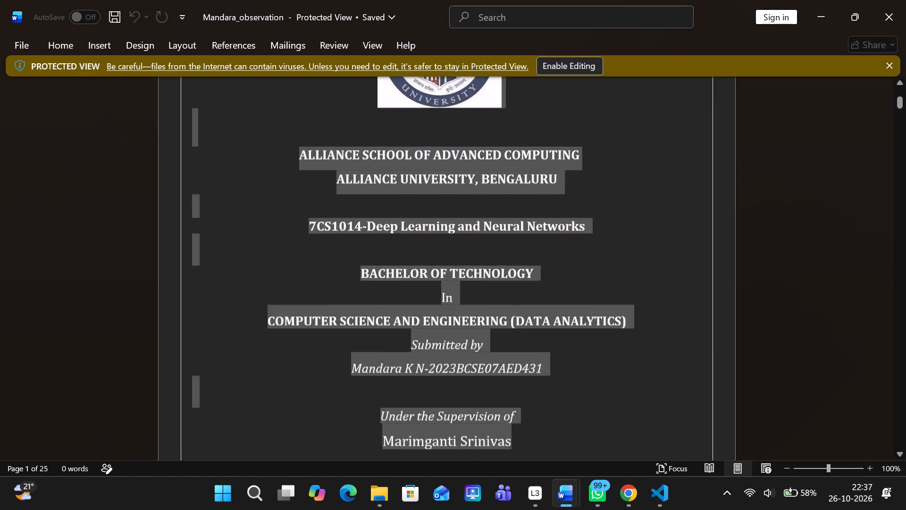
scroll(544, 433, down, 5)
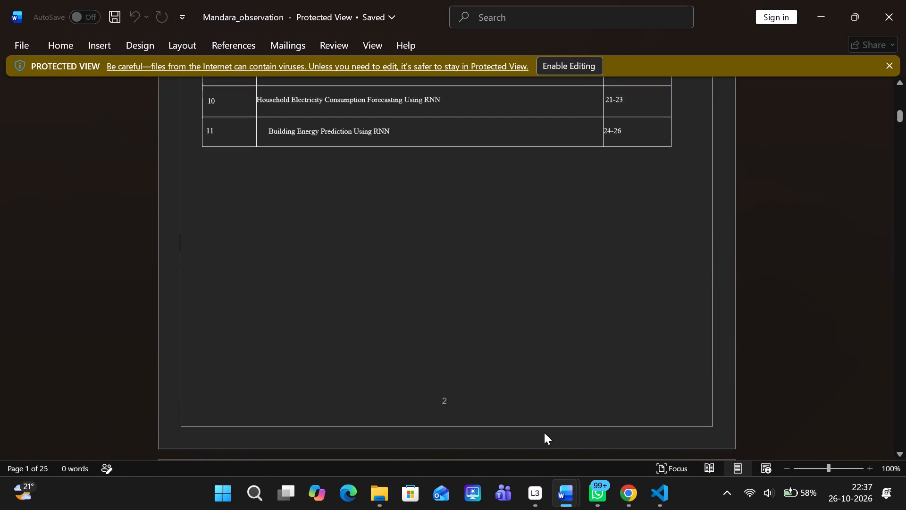
scroll(544, 433, down, 4)
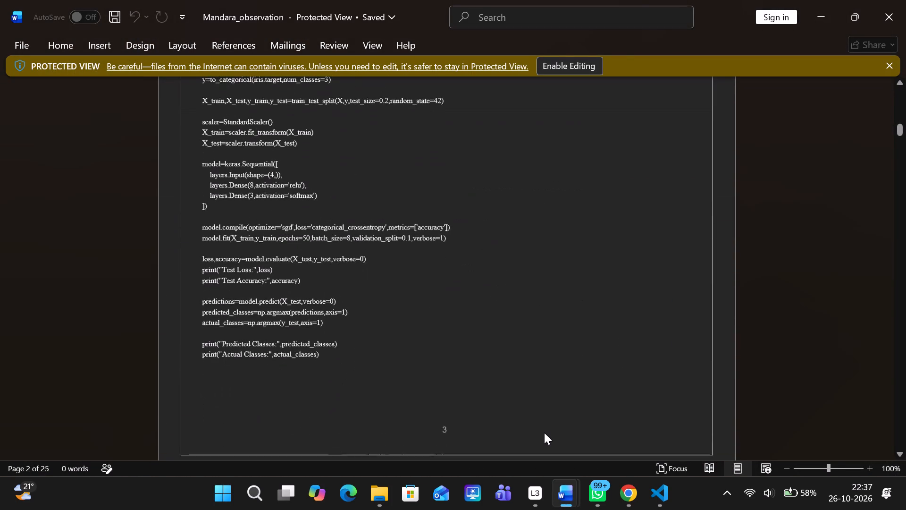
scroll(544, 433, down, 3)
scroll(544, 433, up, 1)
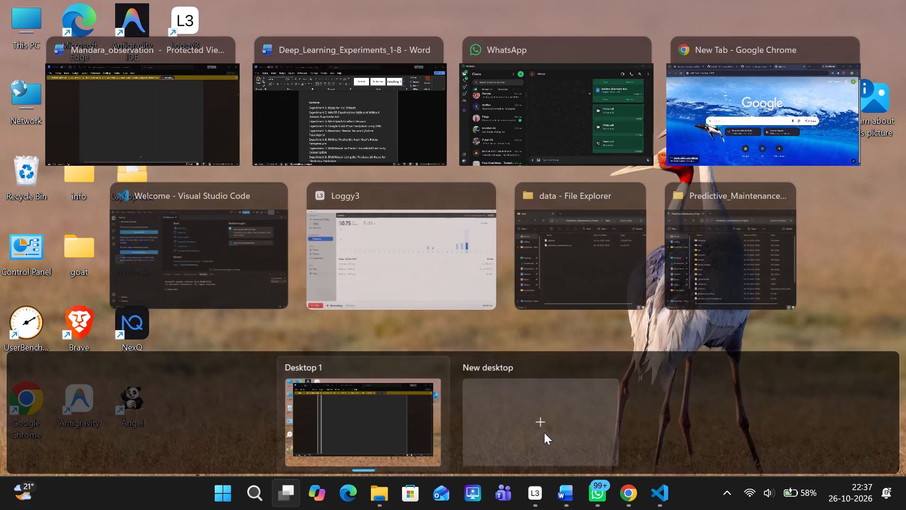
scroll(544, 433, up, 1)
click(154, 90)
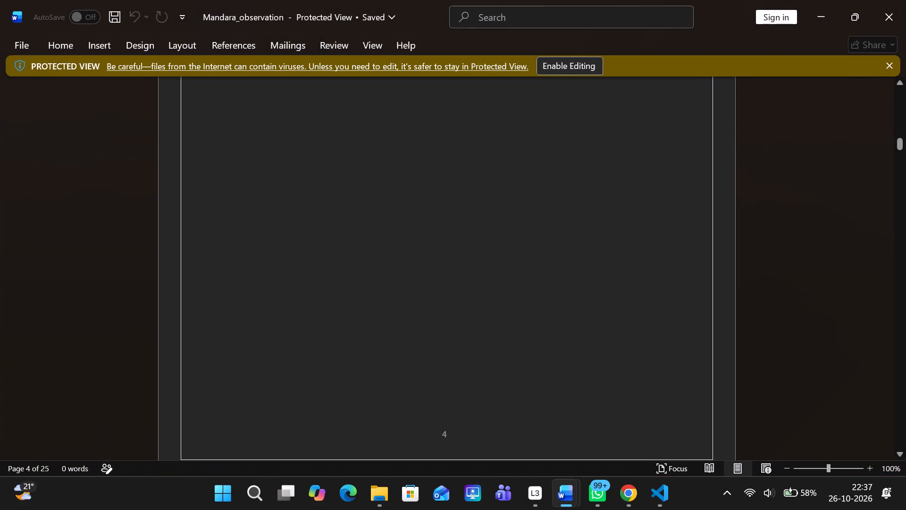
scroll(376, 178, up, 2)
scroll(376, 178, down, 1)
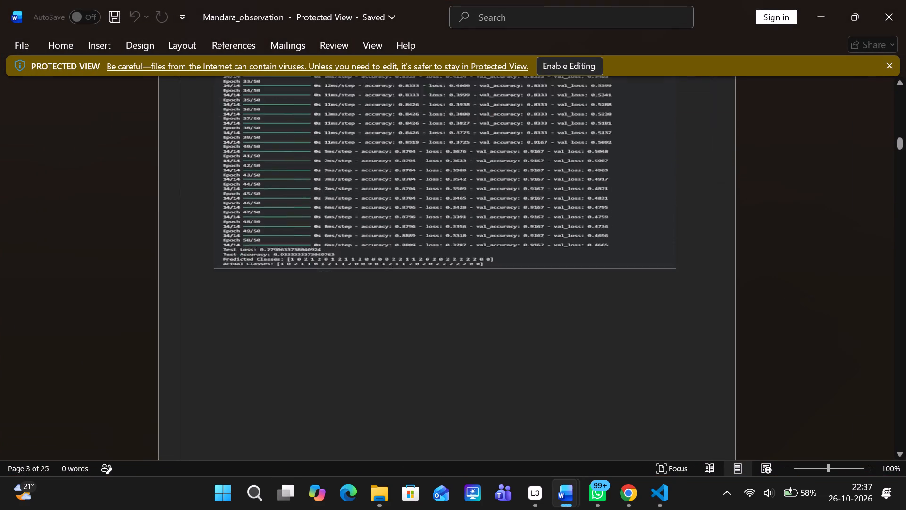
scroll(376, 178, down, 3)
scroll(376, 178, up, 2)
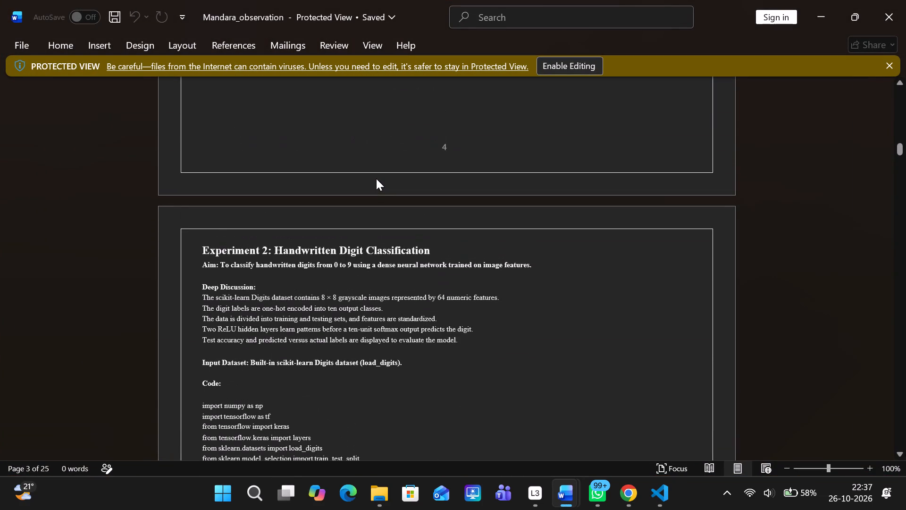
scroll(376, 178, down, 4)
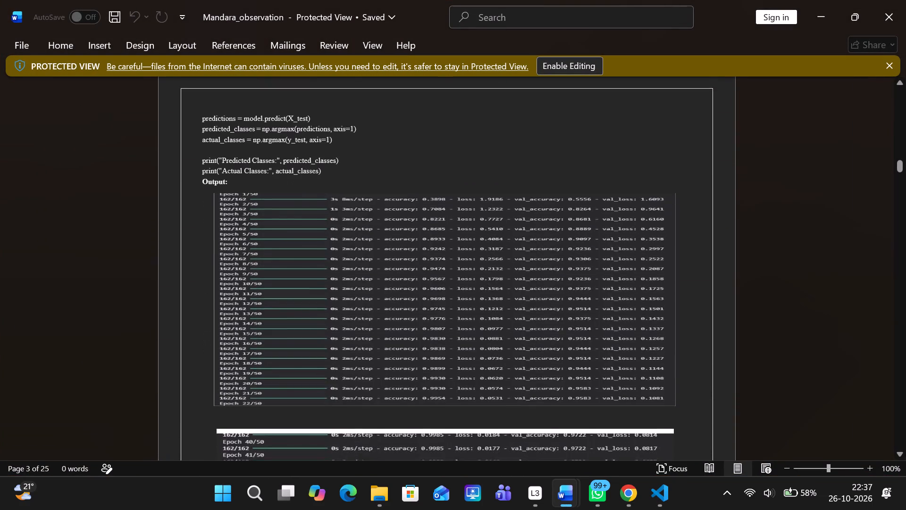
scroll(376, 178, down, 2)
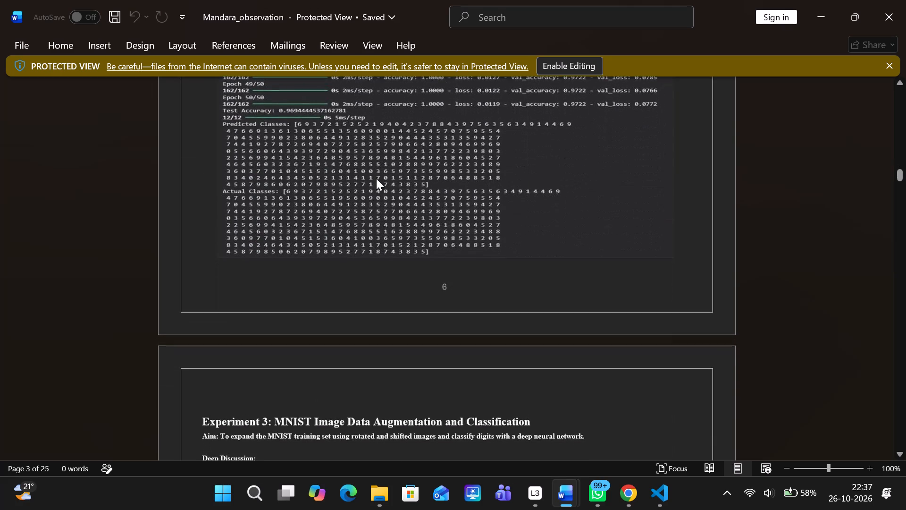
scroll(376, 178, up, 3)
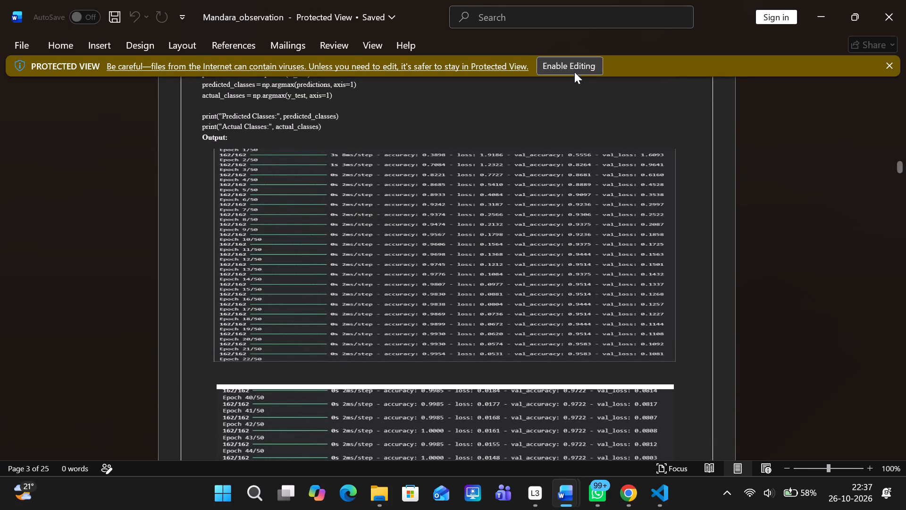
Enable editing for the protected observation report.
click(574, 70)
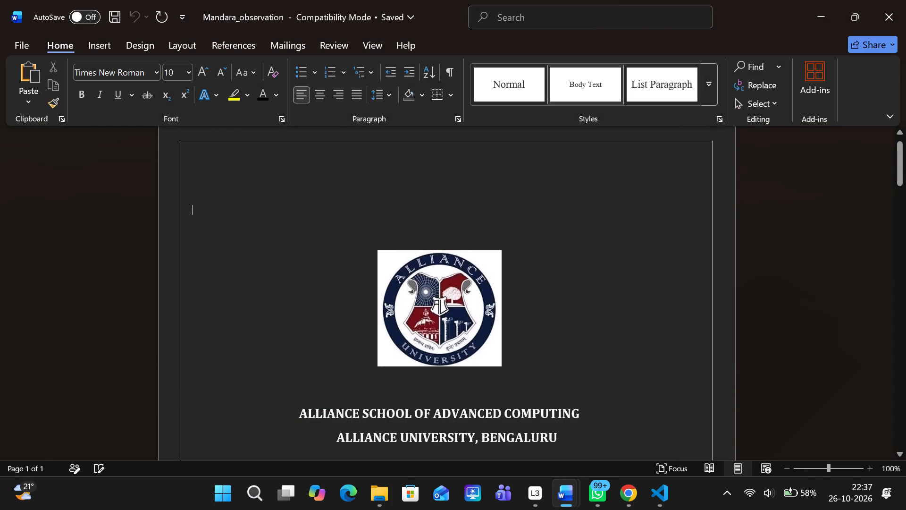
Compare the observation report's cover, contents table and first experiment with the contents list, code and output of Experiment 1 in the deep learning report.
scroll(500, 315, down, 2)
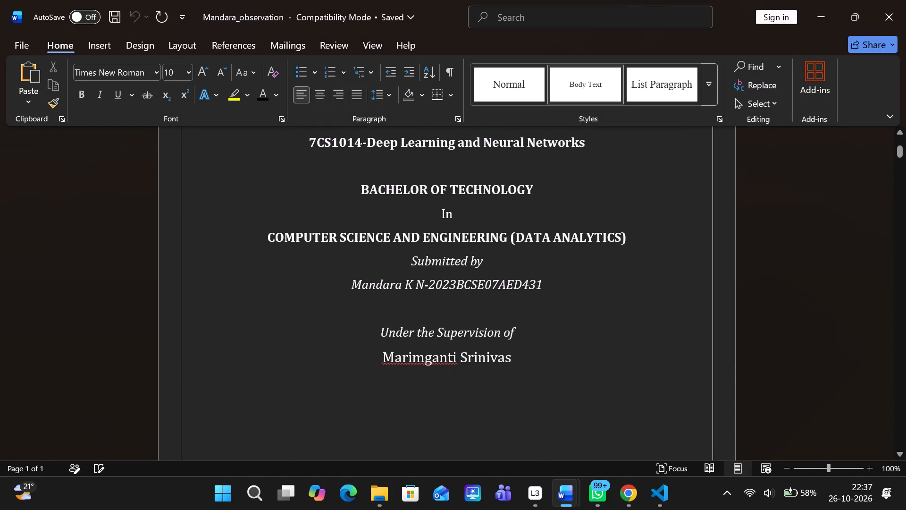
scroll(500, 315, down, 3)
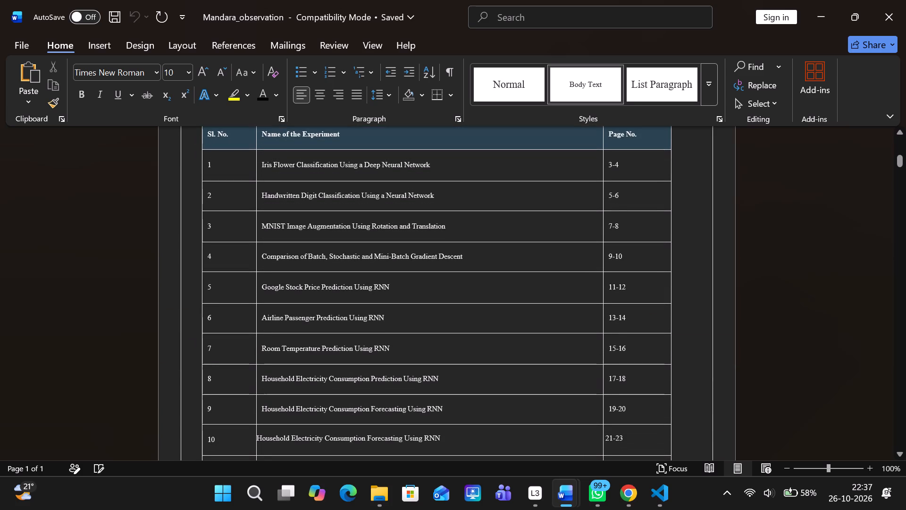
scroll(500, 315, down, 2)
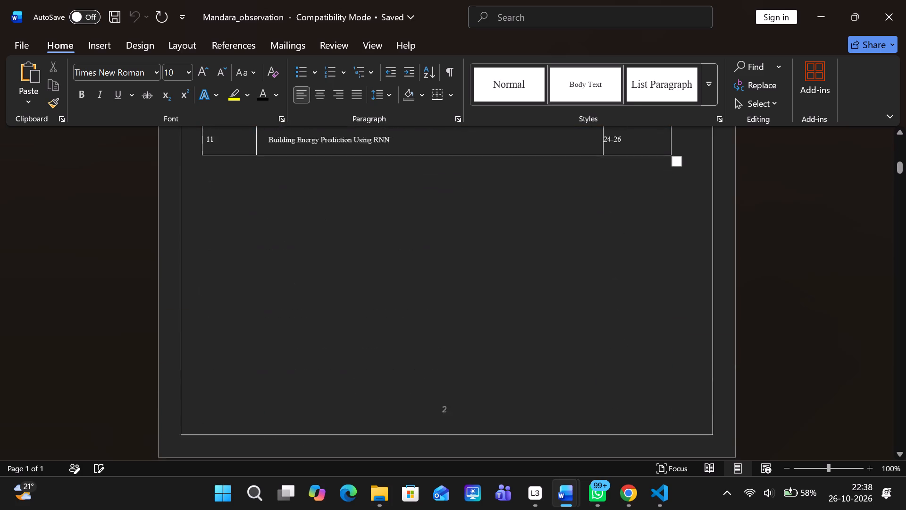
scroll(500, 315, down, 6)
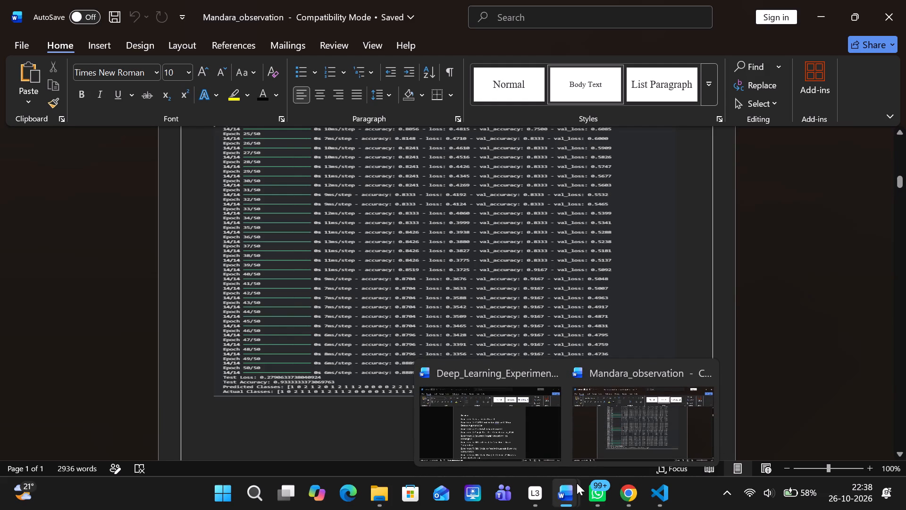
click(538, 425)
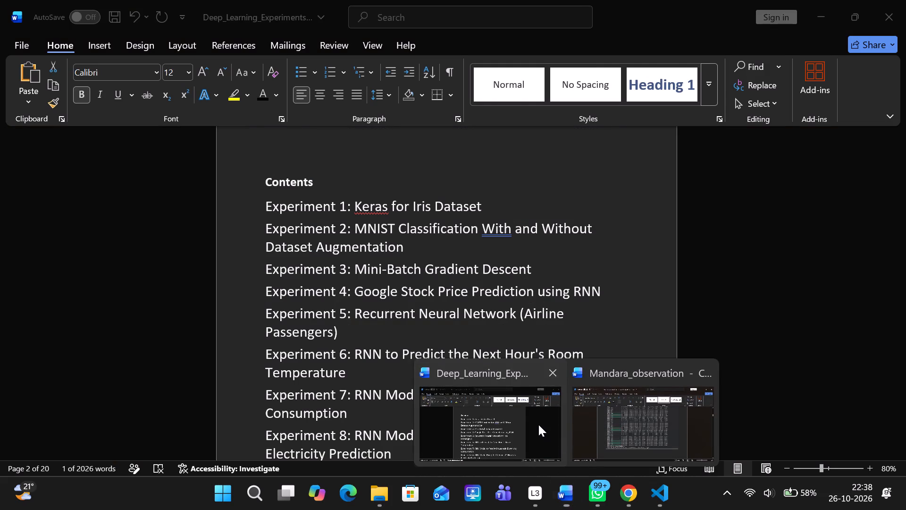
scroll(538, 425, down, 1)
scroll(578, 509, down, 2)
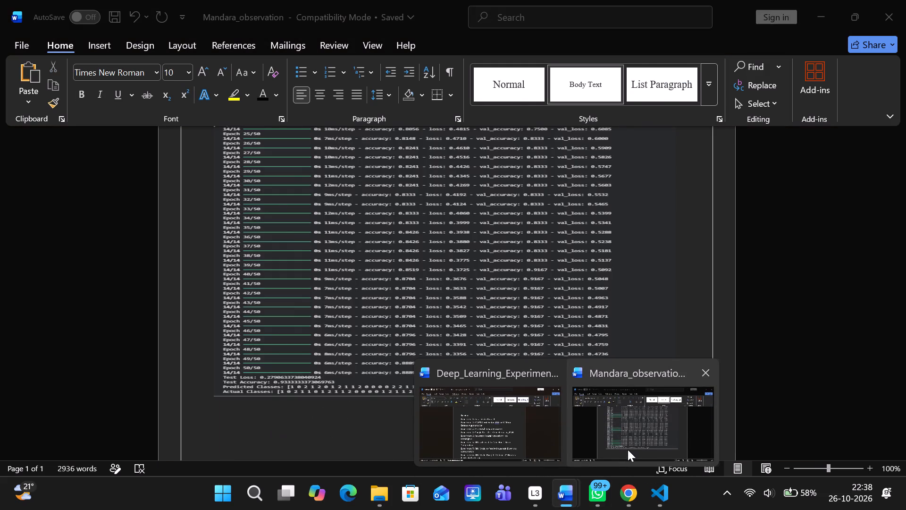
click(527, 428)
scroll(527, 428, down, 2)
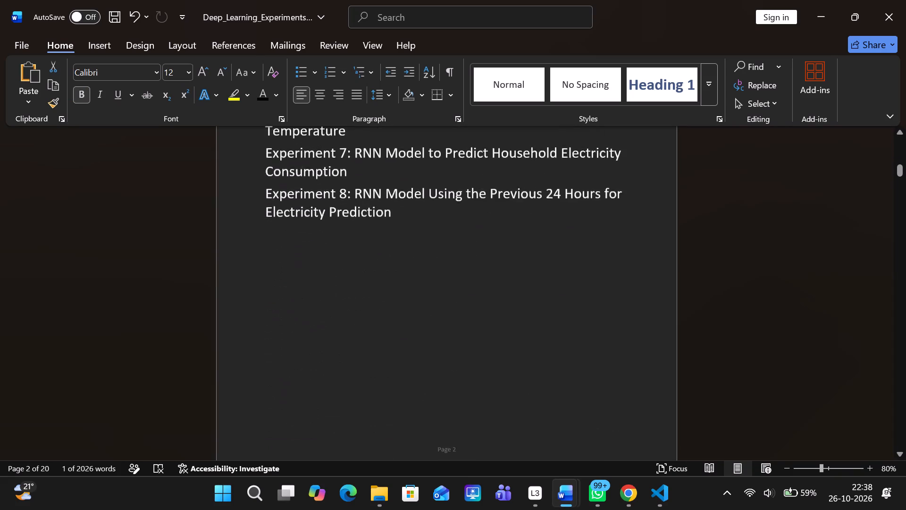
scroll(527, 428, down, 3)
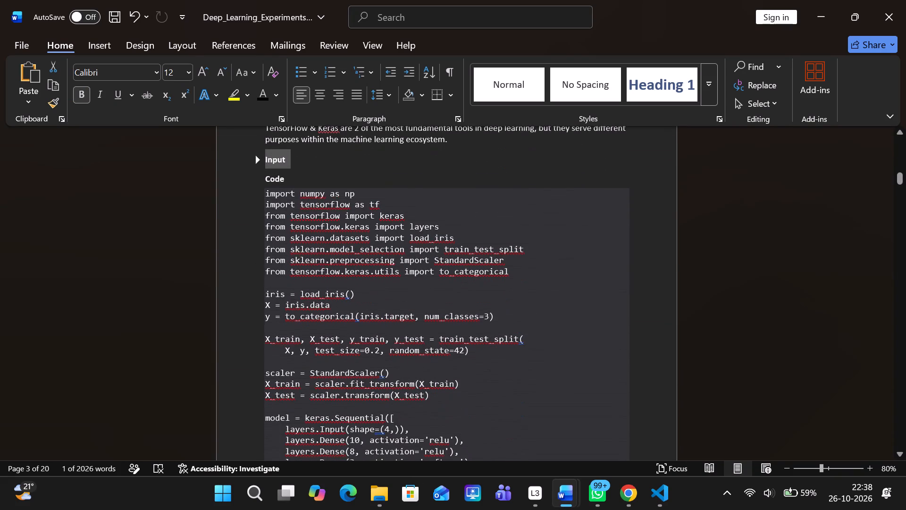
scroll(527, 428, down, 3)
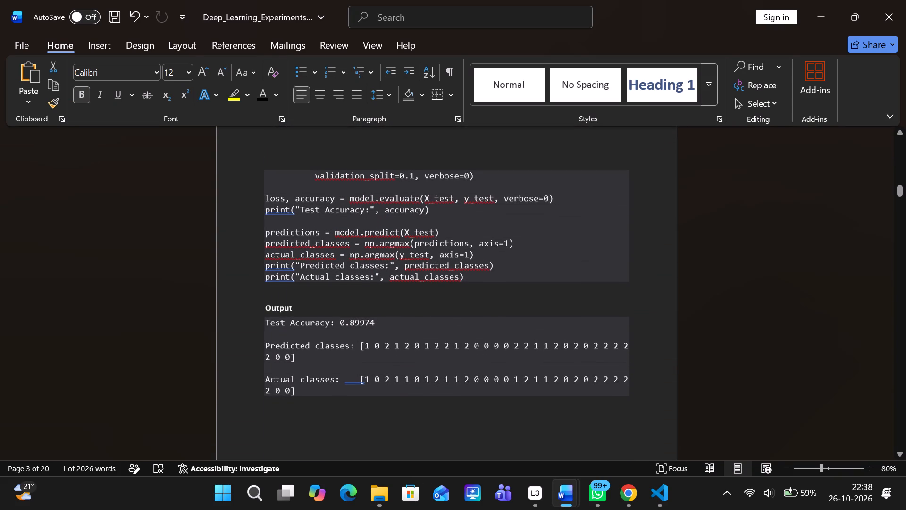
scroll(527, 428, down, 1)
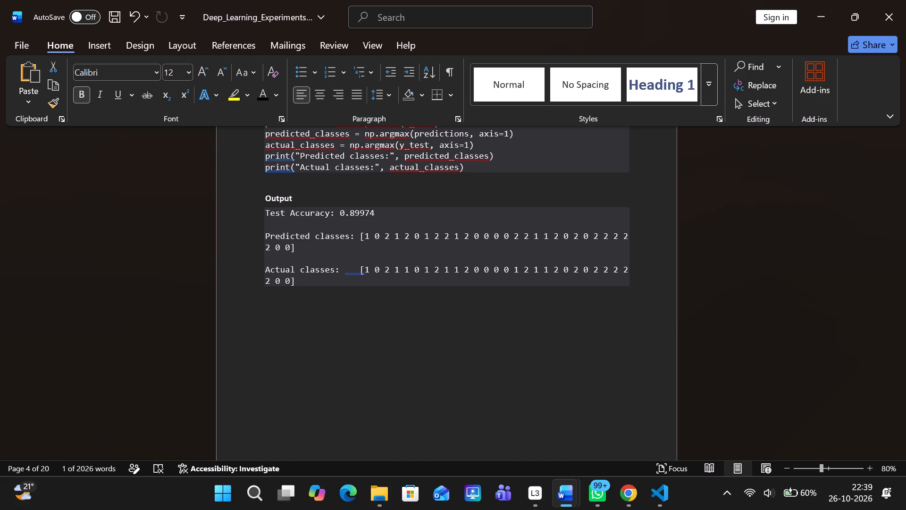
scroll(515, 407, up, 2)
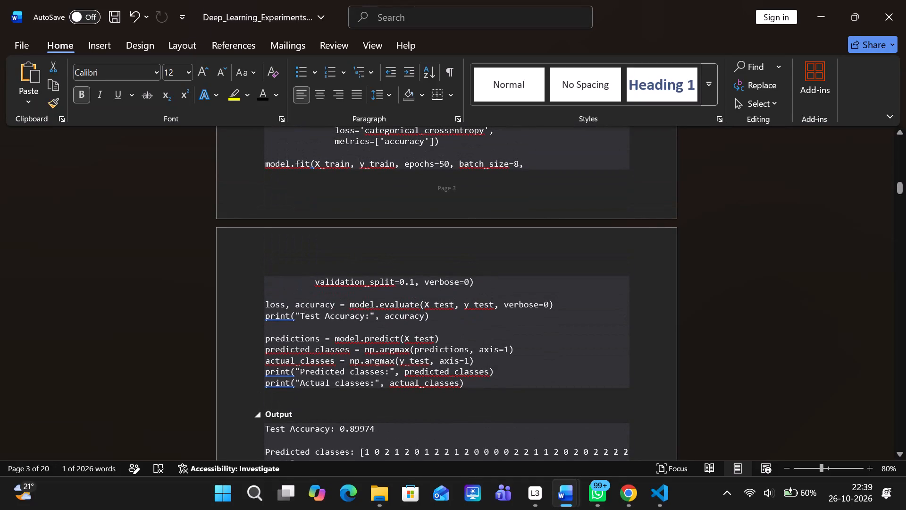
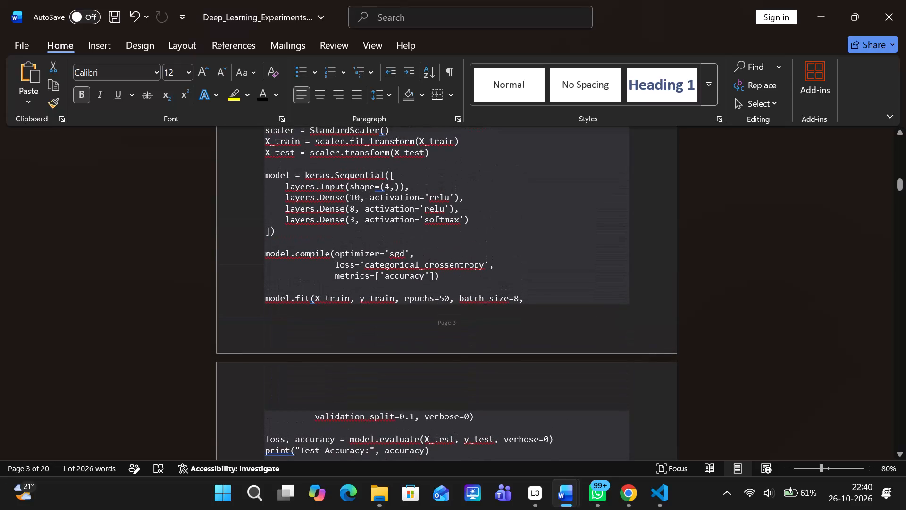
Remove the leading indentation before the "validation_split=0.1, verbose=0)" line in the Experiment 1 code.
click(316, 415)
key(BackSpace)
key(BackSpace)
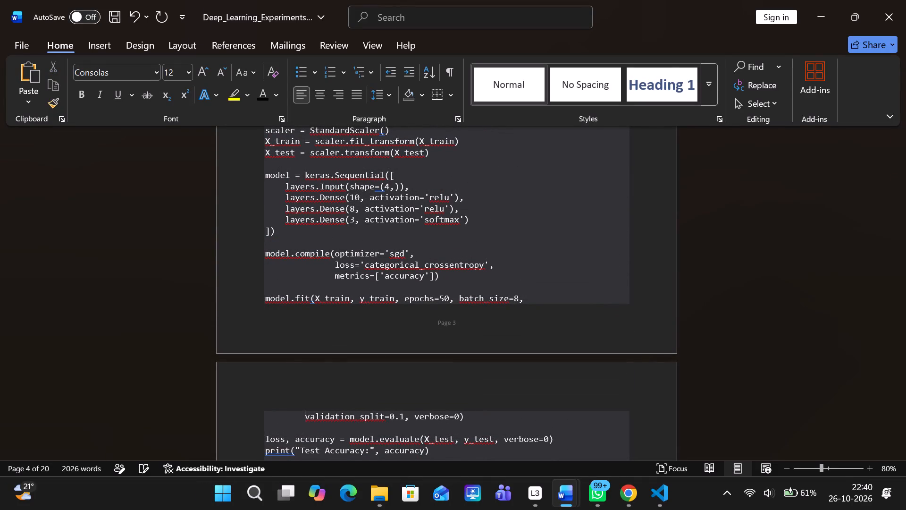
key(BackSpace)
key(BackSpace)
key(BackSpace)
key(BackSpace)
key(BackSpace)
key(BackSpace)
key(BackSpace)
key(BackSpace)
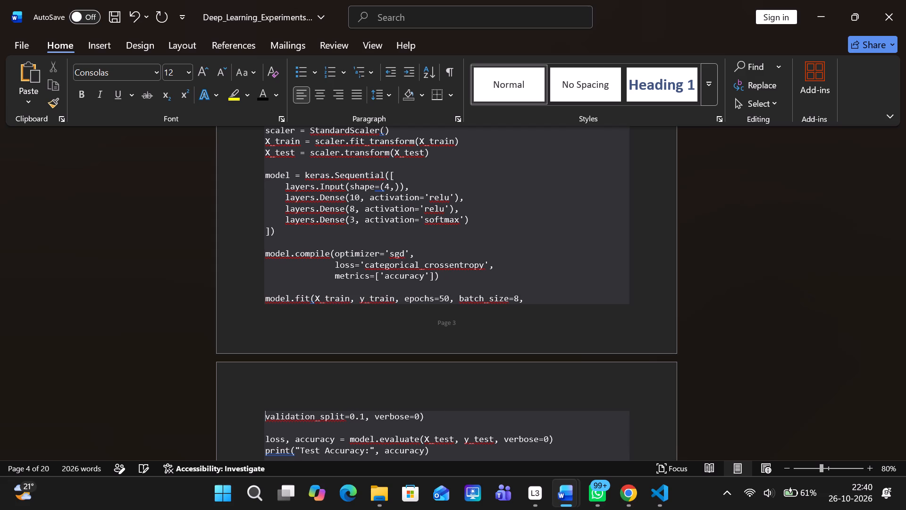
Reposition the university logo on the cover page, replacing the gap before it with spaces so it sits centred above the title.
scroll(436, 343, down, 2)
scroll(436, 343, up, 7)
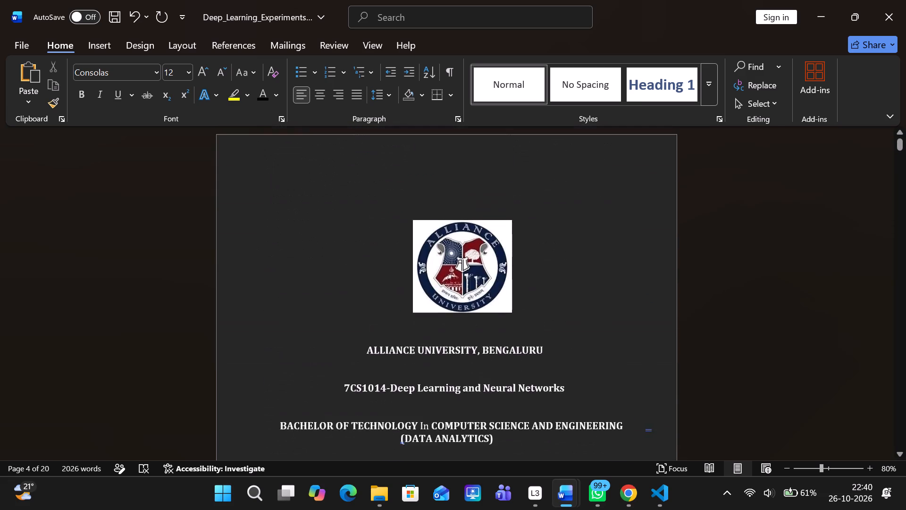
scroll(436, 343, up, 1)
scroll(436, 343, down, 2)
scroll(436, 343, up, 2)
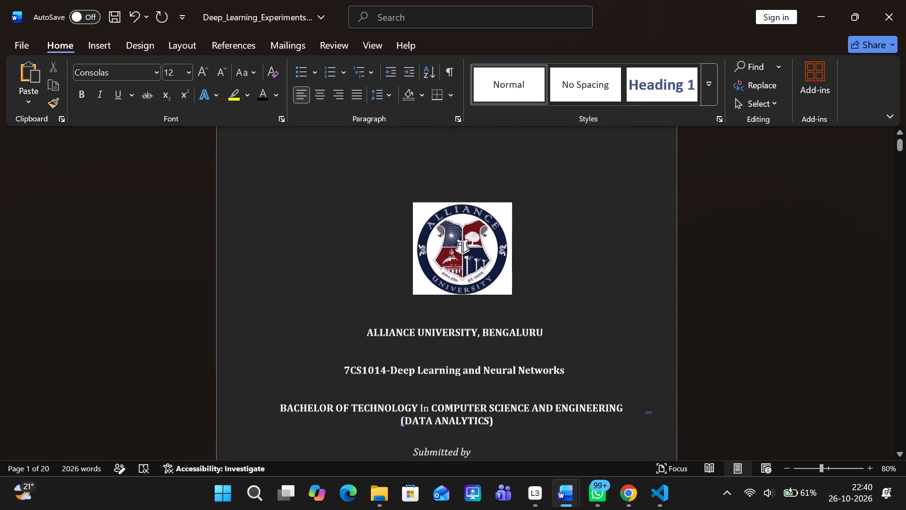
click(408, 287)
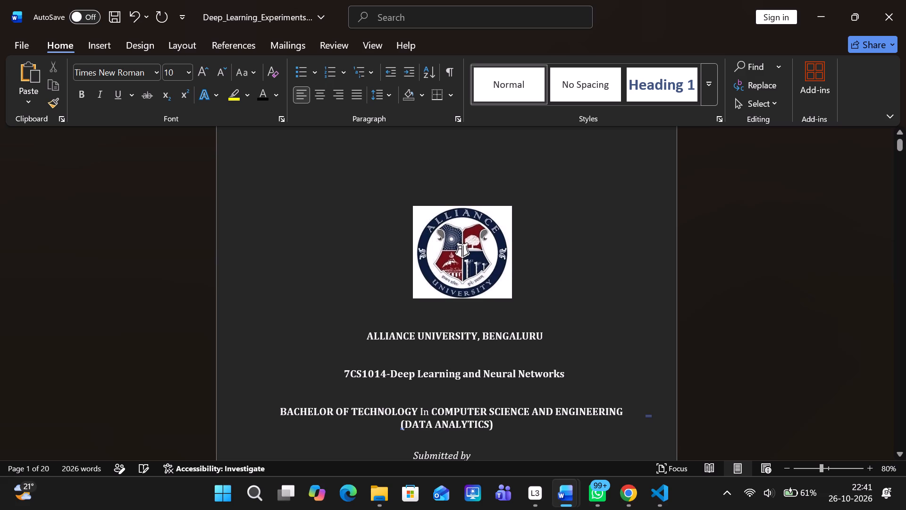
key(BackSpace)
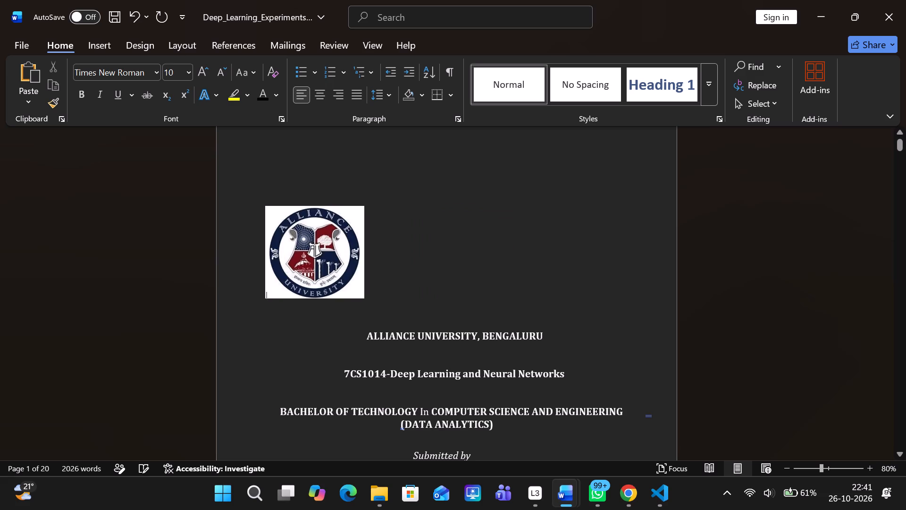
key(space)
key(space)
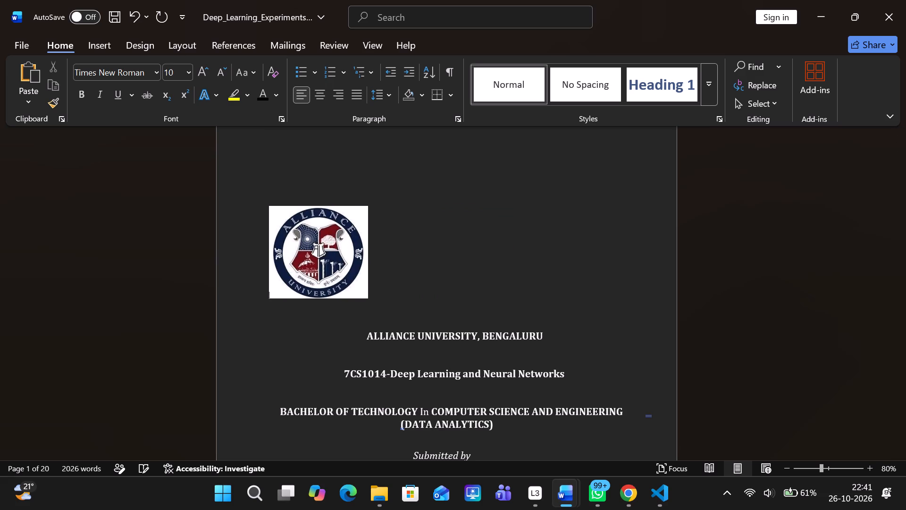
key(space)
key(space)
key(space)
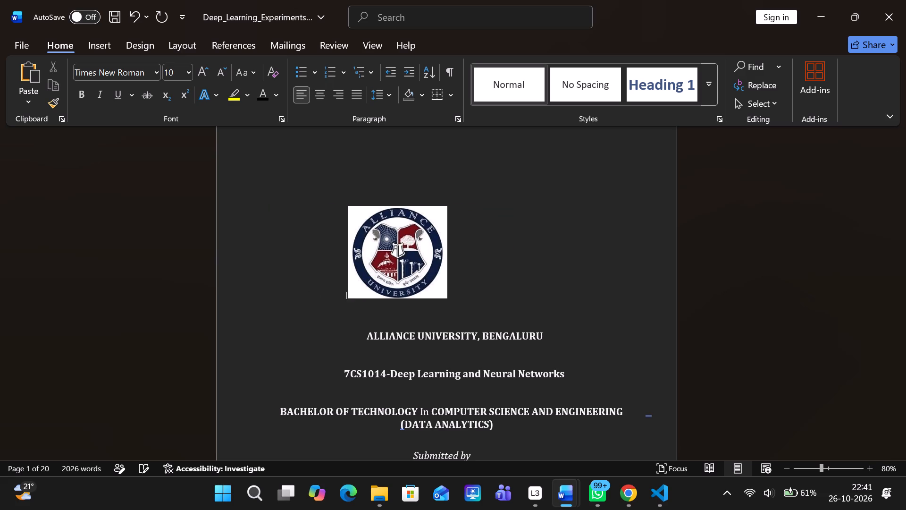
key(space)
key(space)
key(space)
key(space)
key(space)
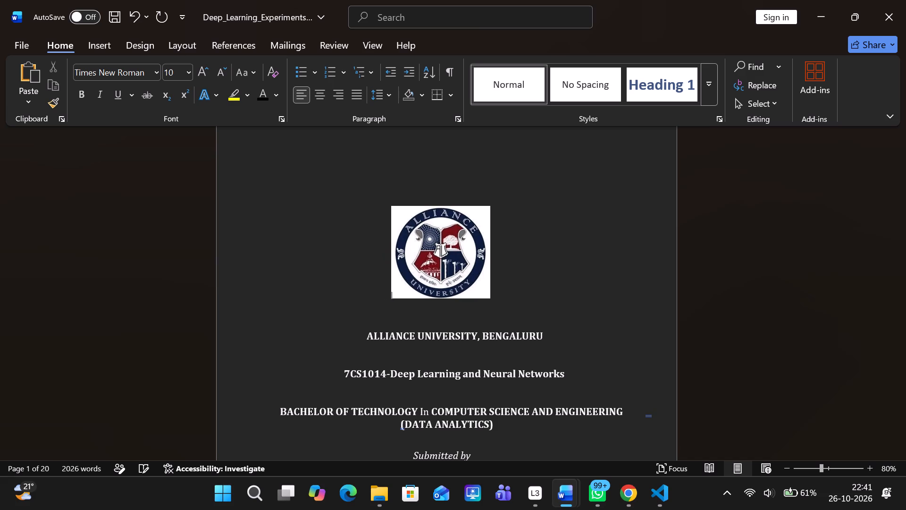
key(space)
key(space)
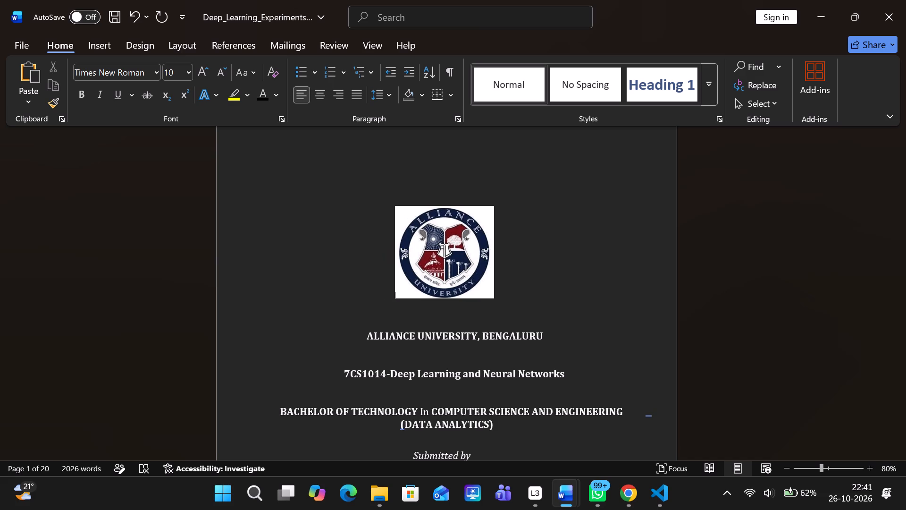
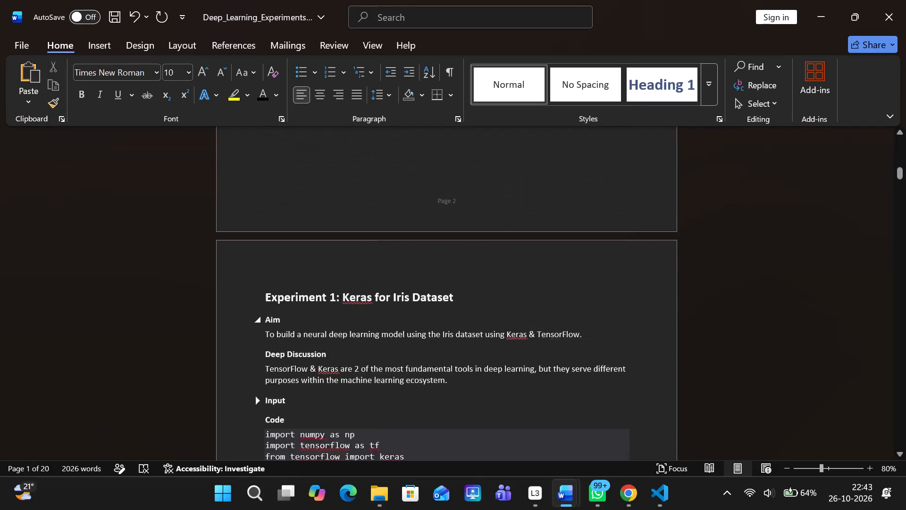
Review the report's text and code layout from Experiment 1 through to the Experiment 8 output.
scroll(503, 289, up, 1)
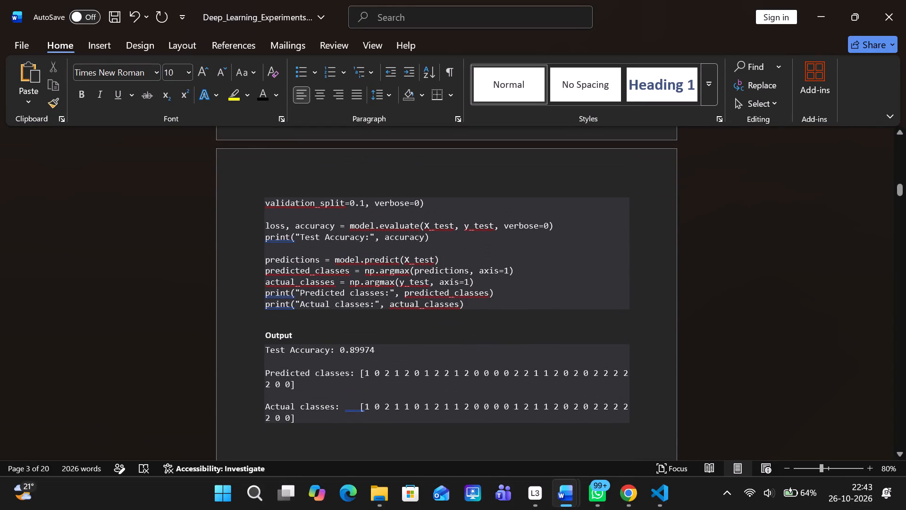
scroll(503, 289, up, 3)
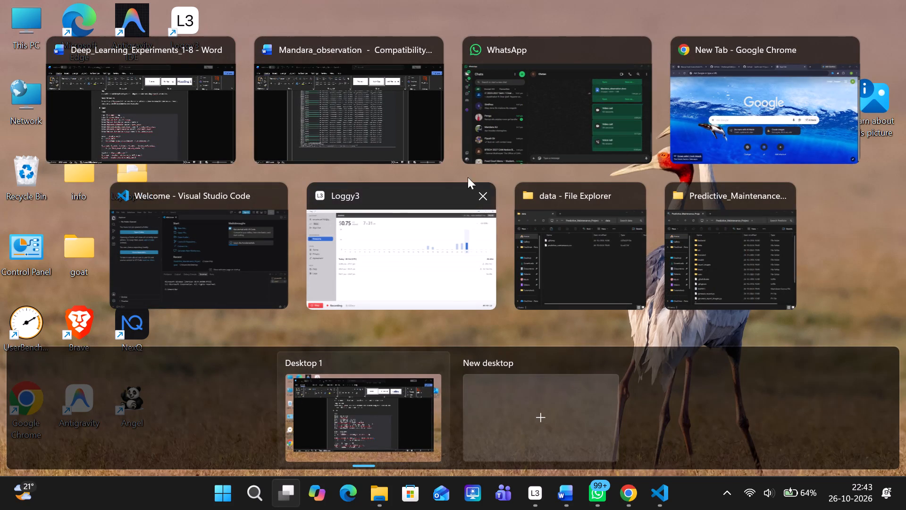
click(166, 85)
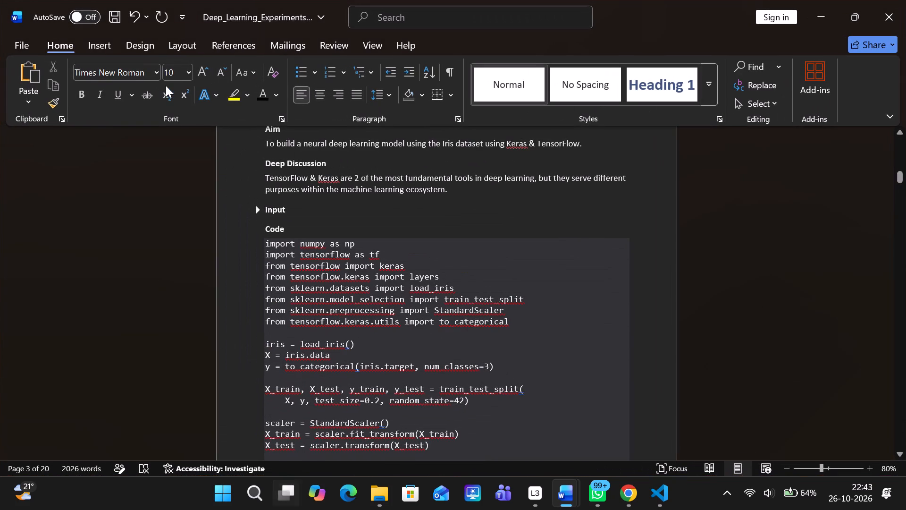
scroll(291, 273, down, 2)
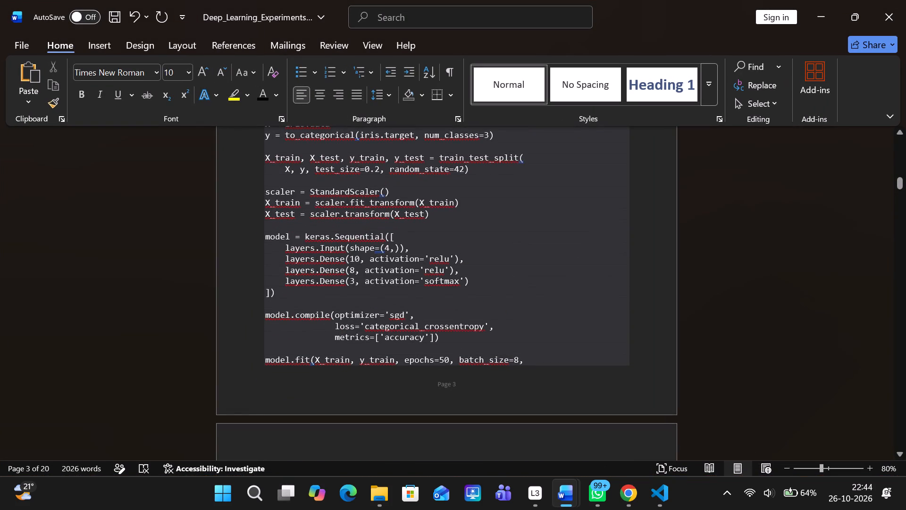
scroll(291, 273, down, 3)
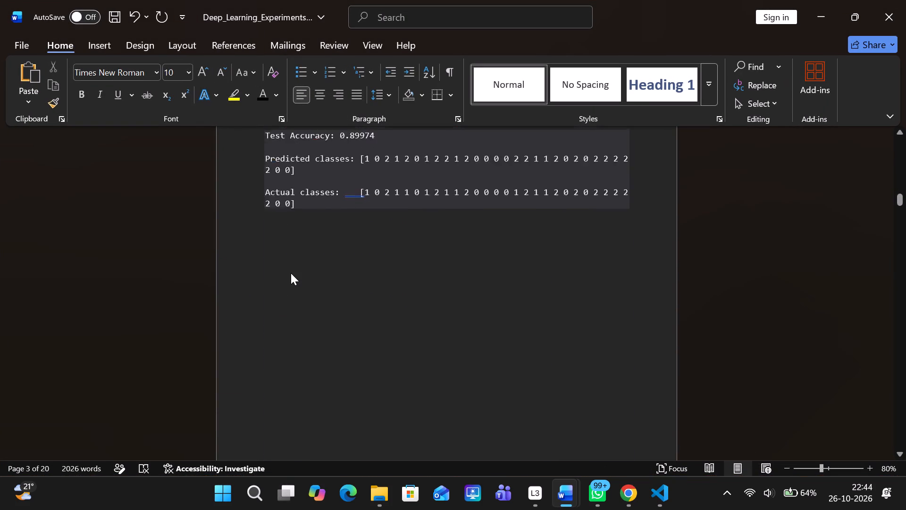
scroll(291, 273, down, 1)
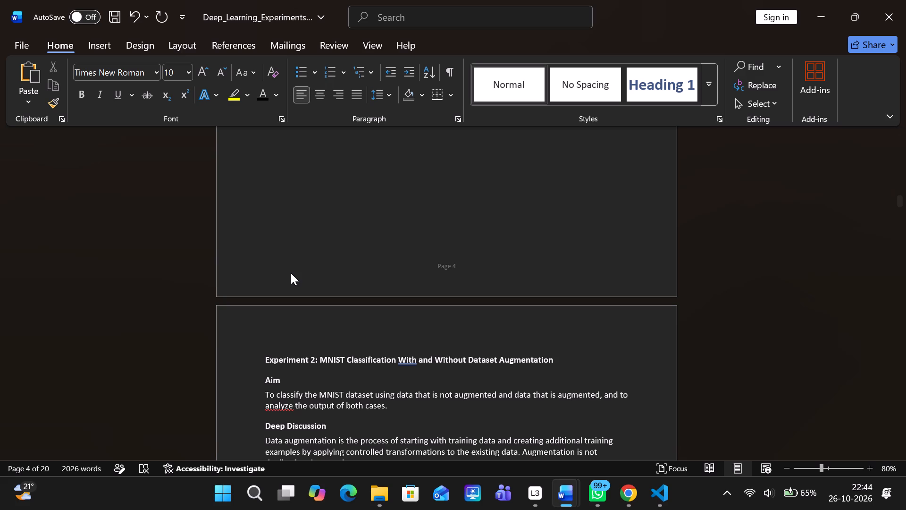
scroll(291, 273, down, 5)
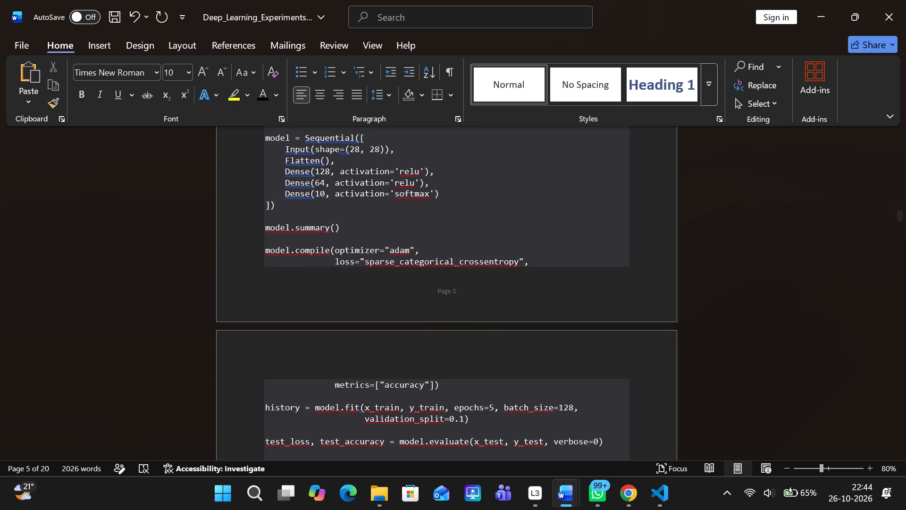
scroll(333, 257, down, 1)
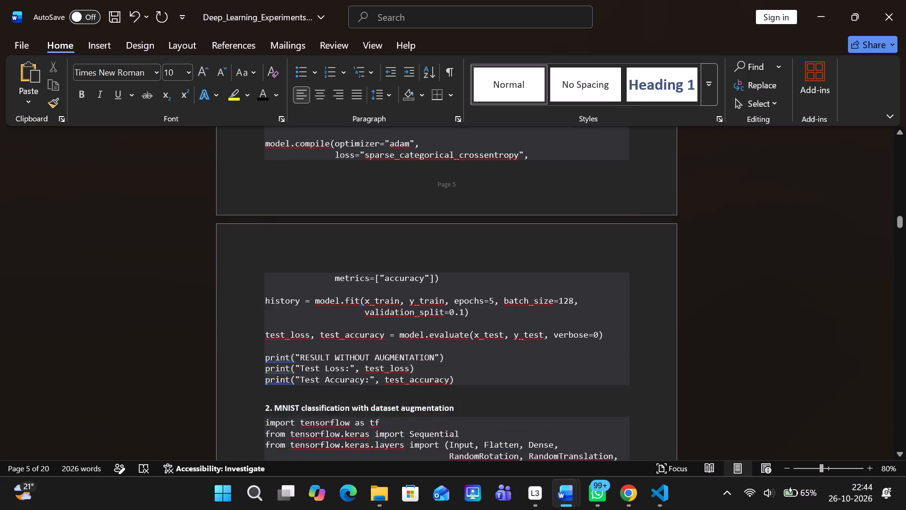
scroll(333, 257, down, 1)
scroll(333, 257, up, 1)
scroll(333, 257, down, 2)
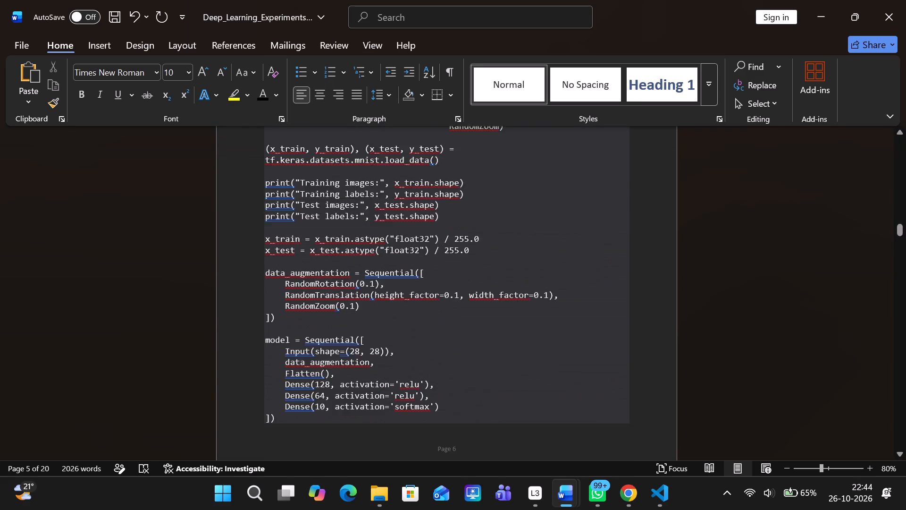
scroll(333, 257, down, 6)
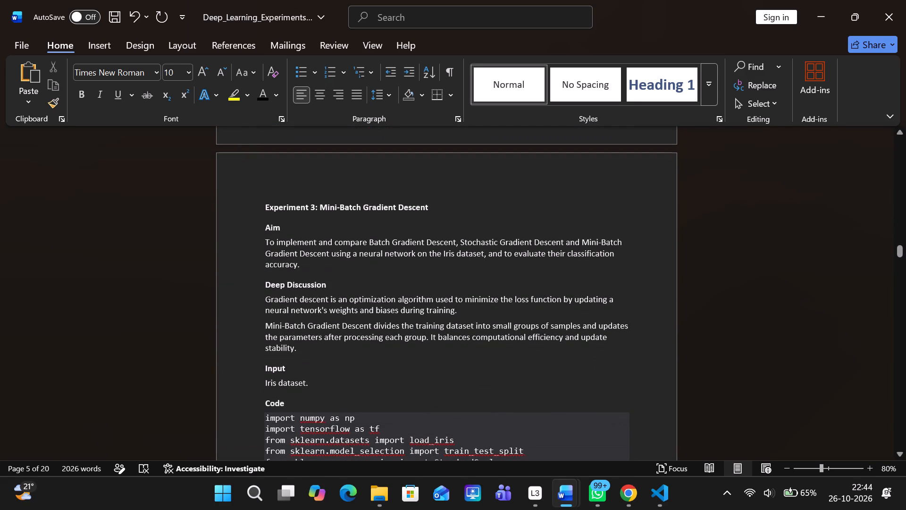
scroll(333, 257, down, 3)
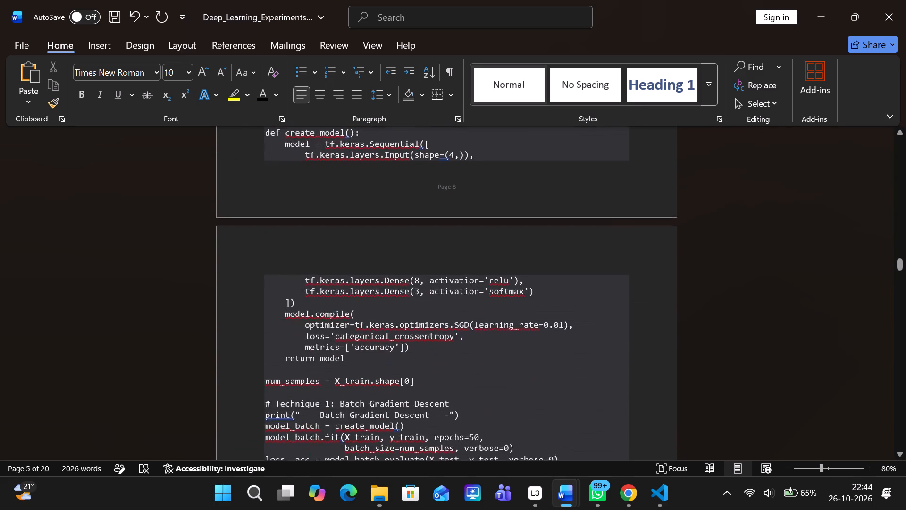
scroll(333, 257, down, 18)
Recheck the report's cover page details, the contents list and the Experiment 1 code layout across the page break.
scroll(333, 257, up, 1)
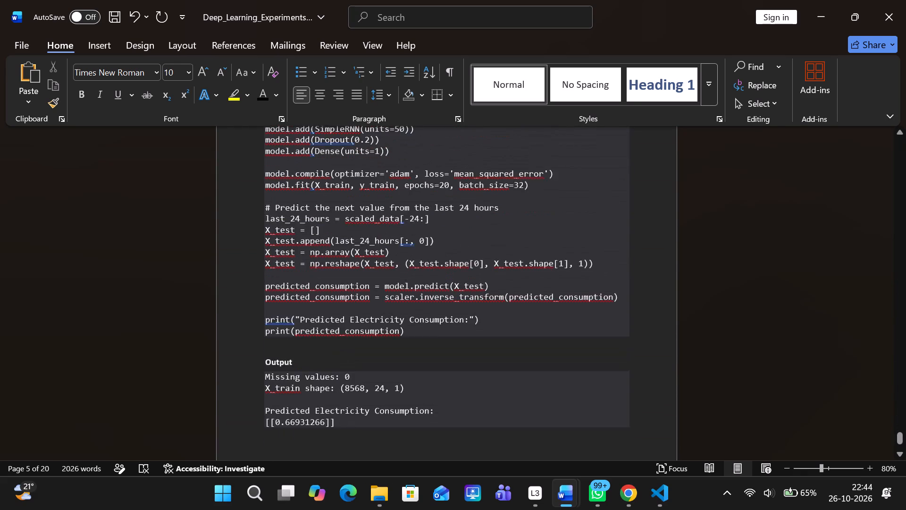
scroll(333, 257, up, 2)
scroll(333, 257, up, 20)
scroll(333, 257, up, 20)
scroll(333, 257, up, 20)
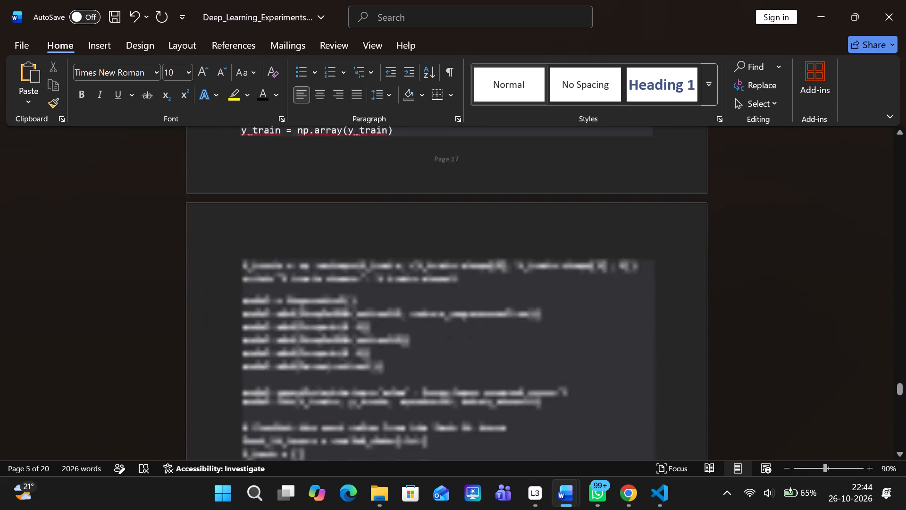
scroll(333, 257, up, 20)
scroll(333, 257, up, 20)
scroll(333, 257, up, 20)
scroll(333, 257, up, 1)
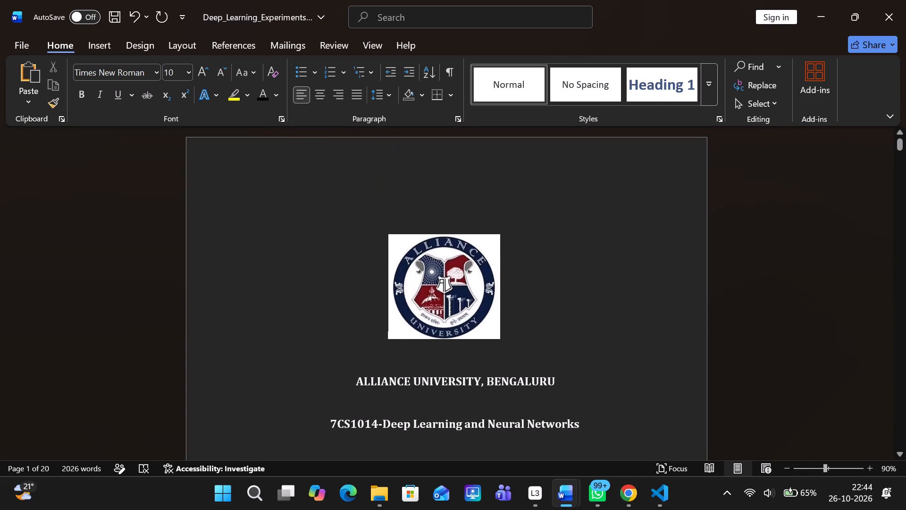
scroll(418, 311, down, 2)
scroll(418, 311, up, 1)
scroll(418, 311, down, 3)
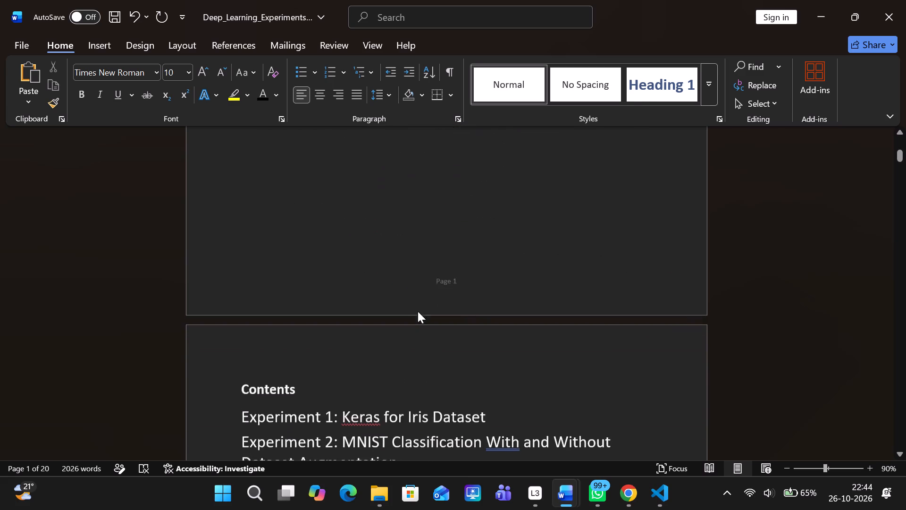
scroll(418, 311, up, 2)
scroll(418, 311, down, 1)
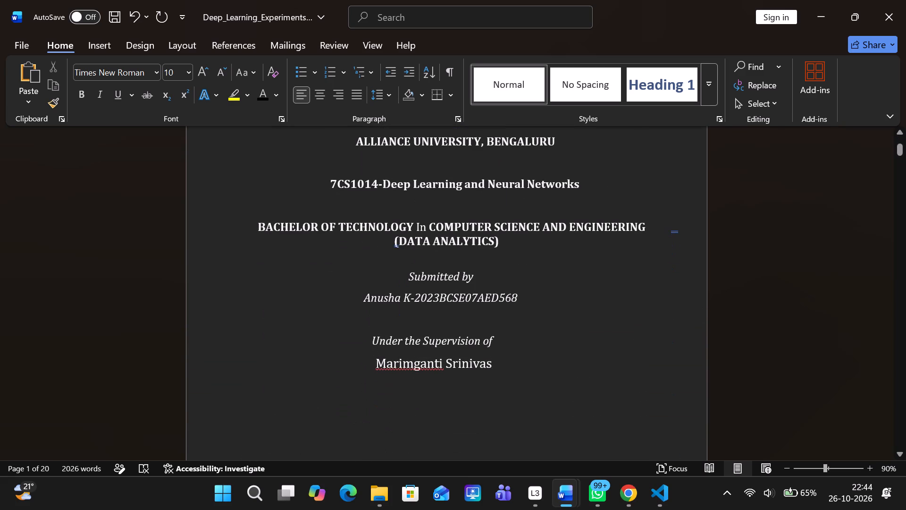
click(366, 298)
scroll(471, 375, down, 1)
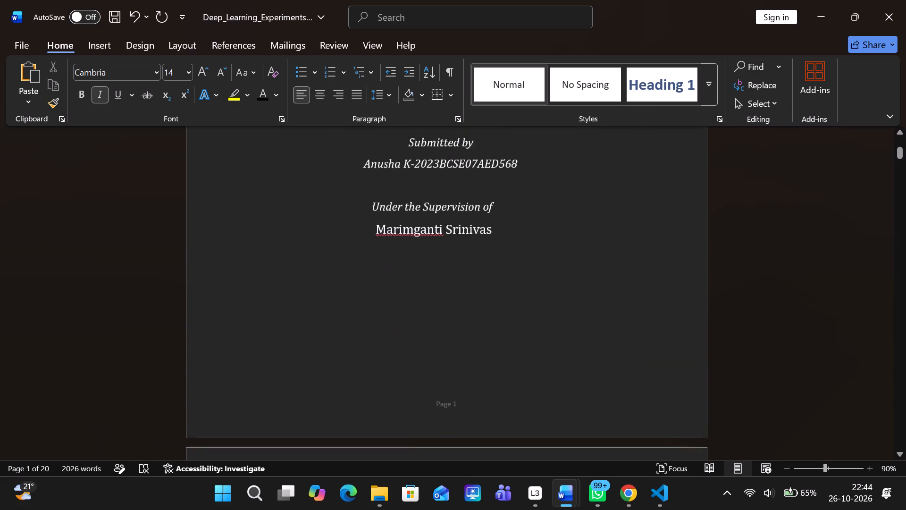
scroll(471, 375, down, 2)
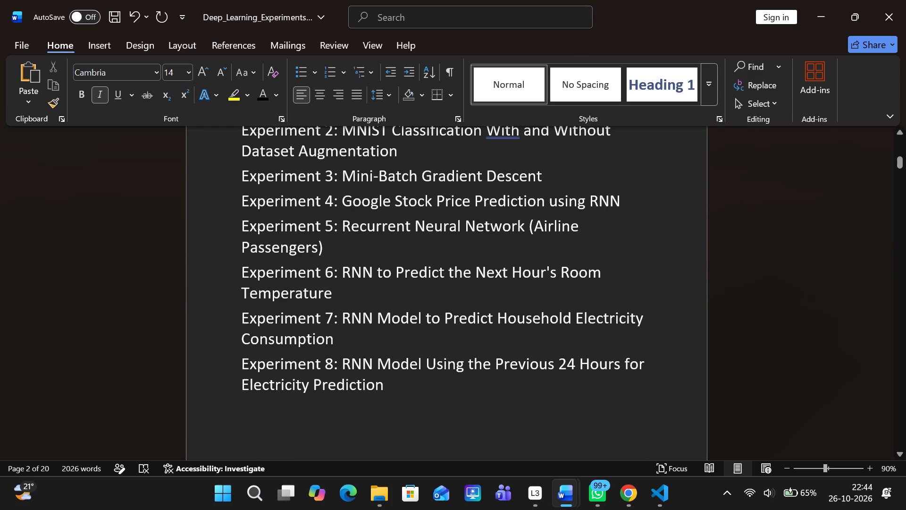
scroll(471, 375, down, 1)
scroll(471, 375, up, 1)
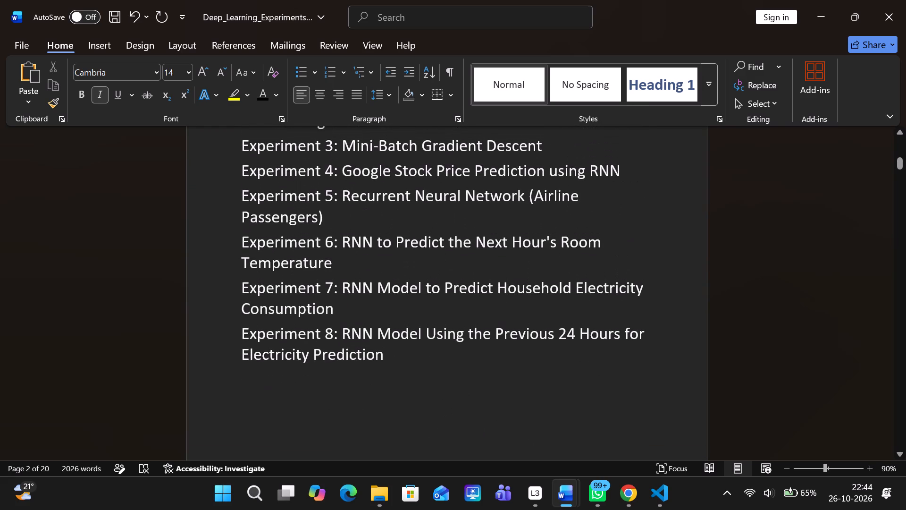
scroll(471, 375, down, 4)
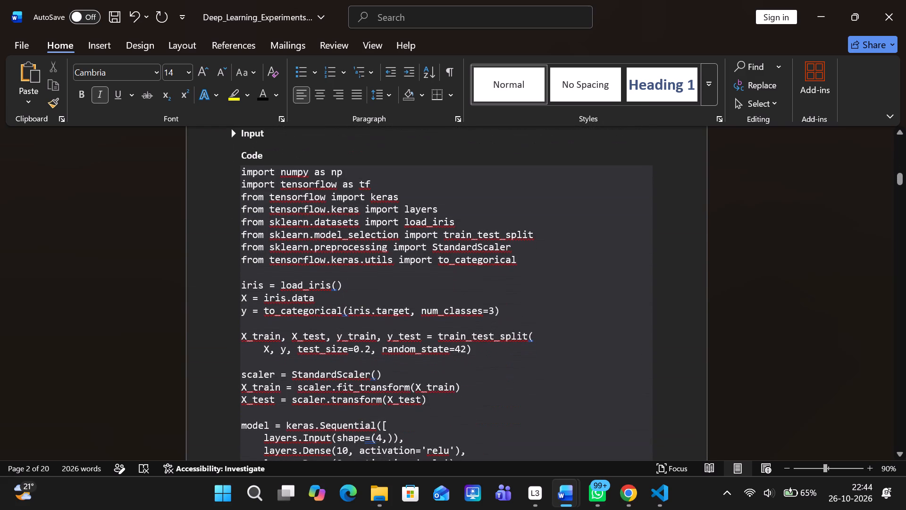
scroll(471, 375, down, 1)
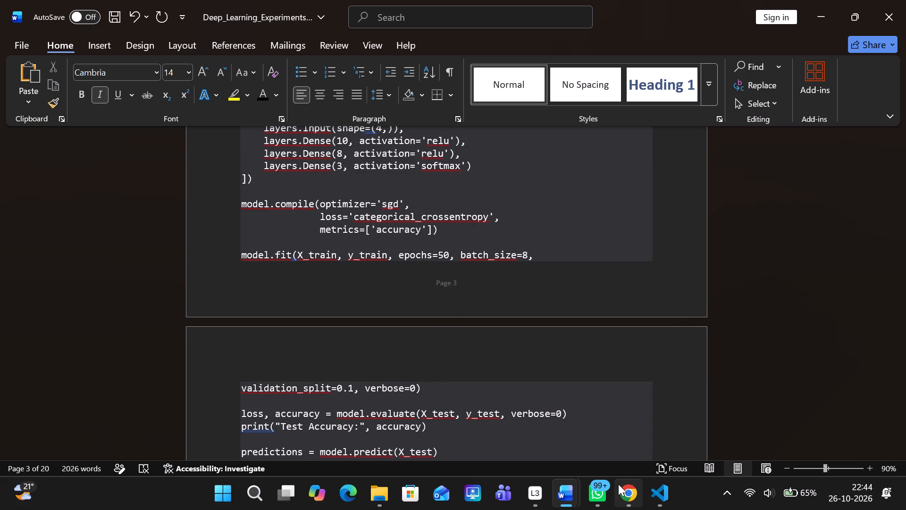
Switch to the Chrome window with the new tab open.
click(622, 418)
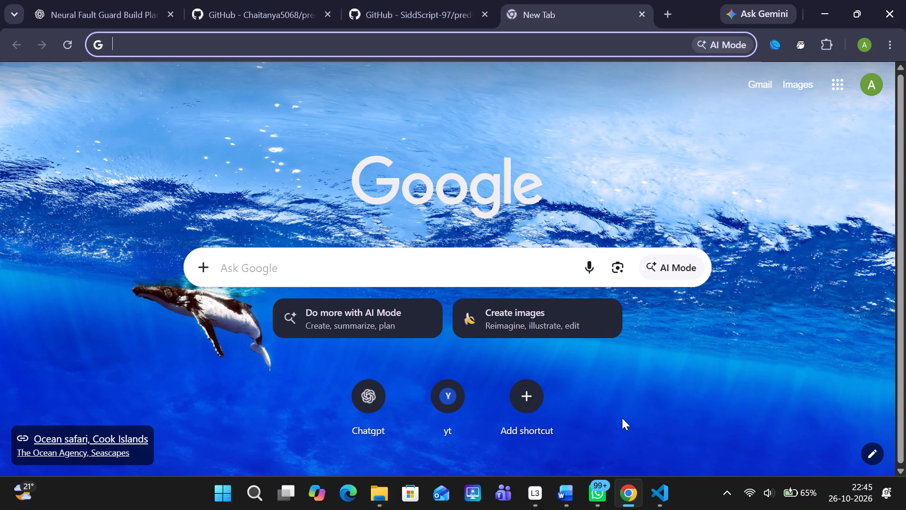
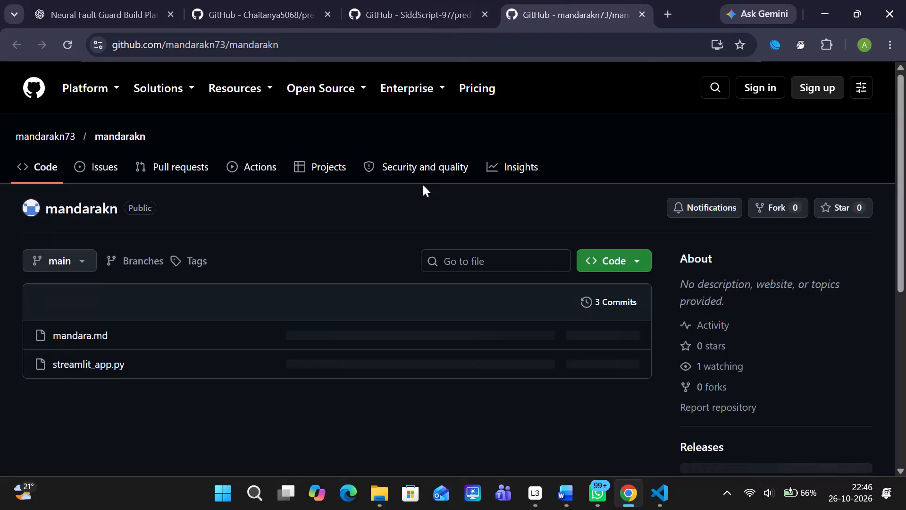
Look over the repository's file list and open its owner's GitHub profile.
scroll(359, 226, down, 1)
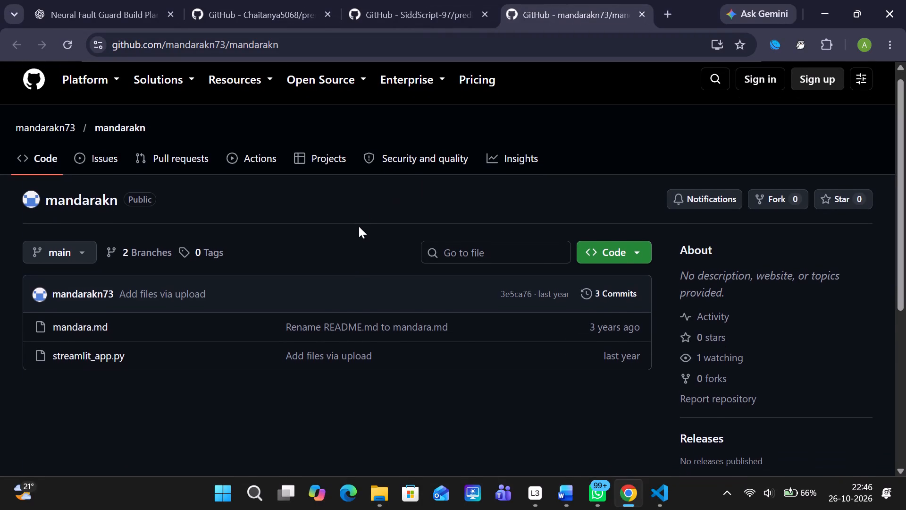
scroll(359, 226, down, 1)
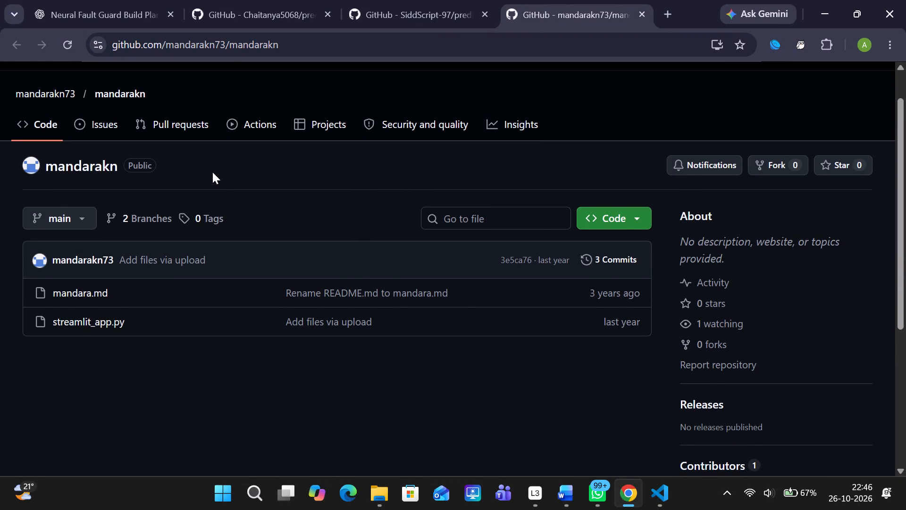
scroll(201, 172, up, 1)
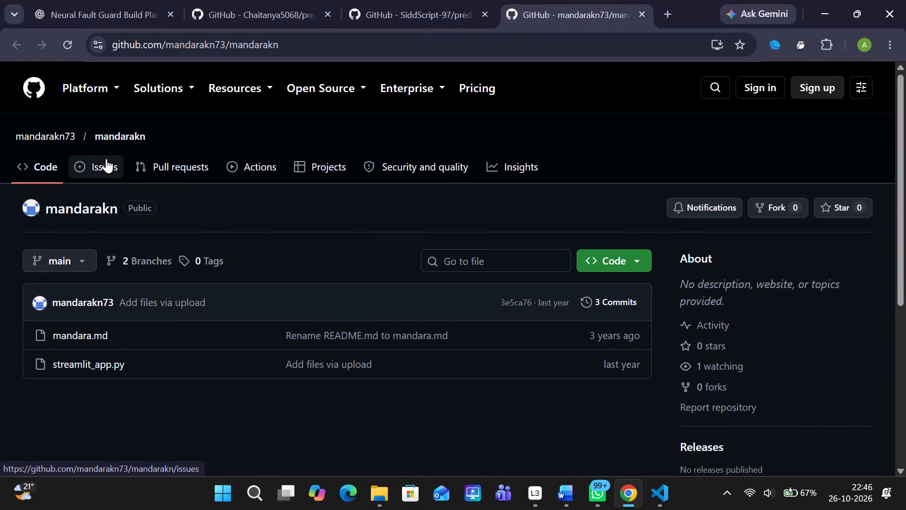
scroll(105, 187, down, 1)
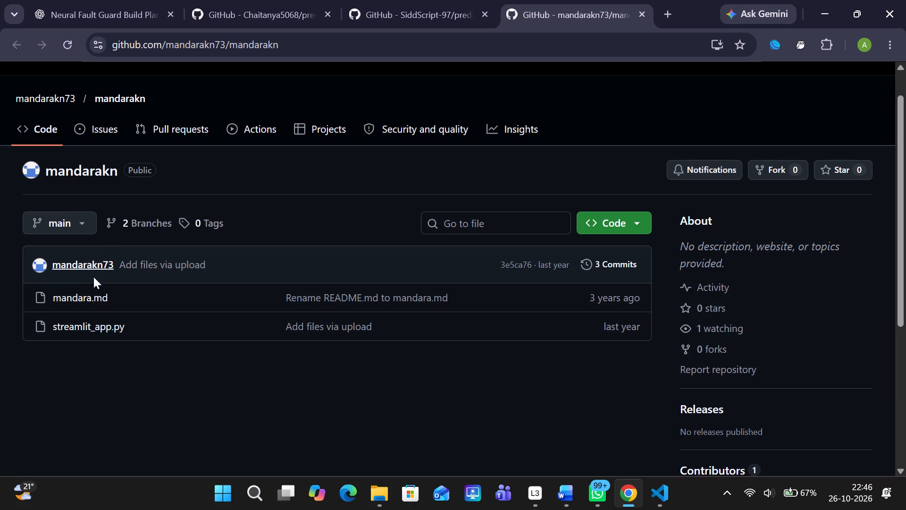
click(84, 166)
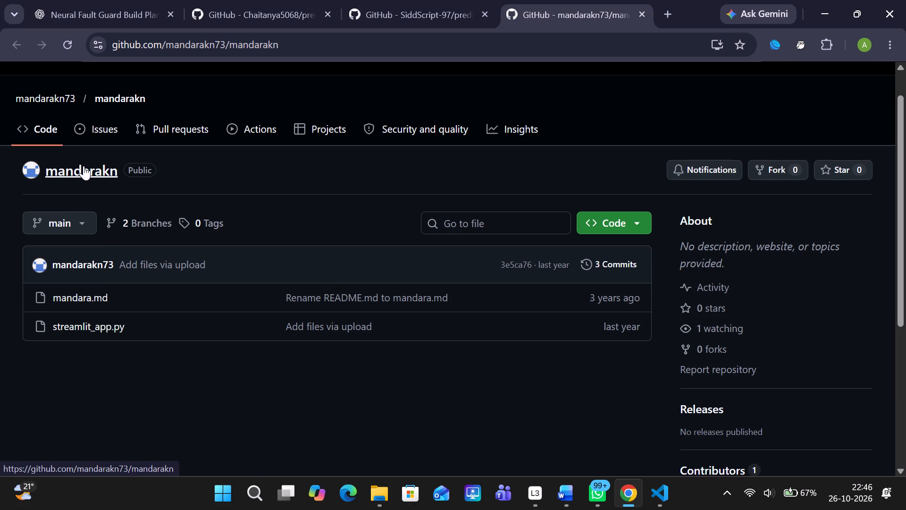
click(84, 166)
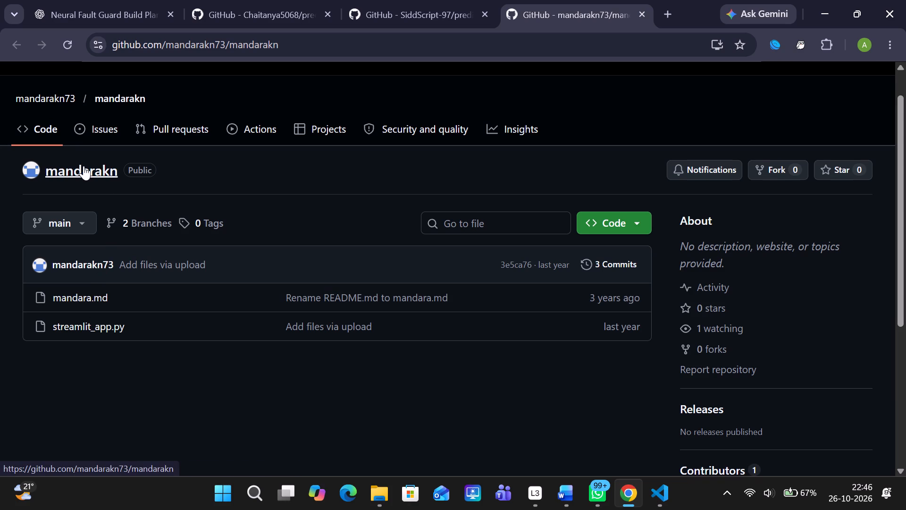
click(84, 166)
scroll(54, 204, up, 1)
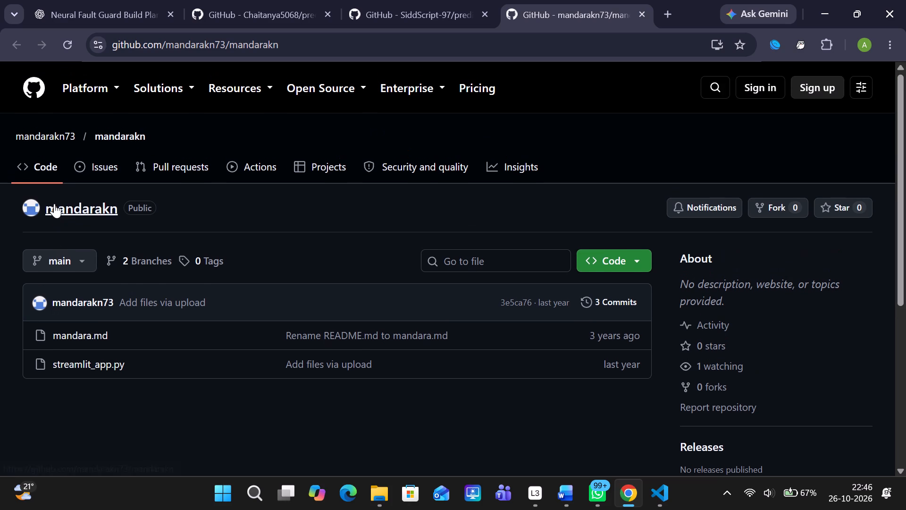
click(67, 136)
click(67, 136)
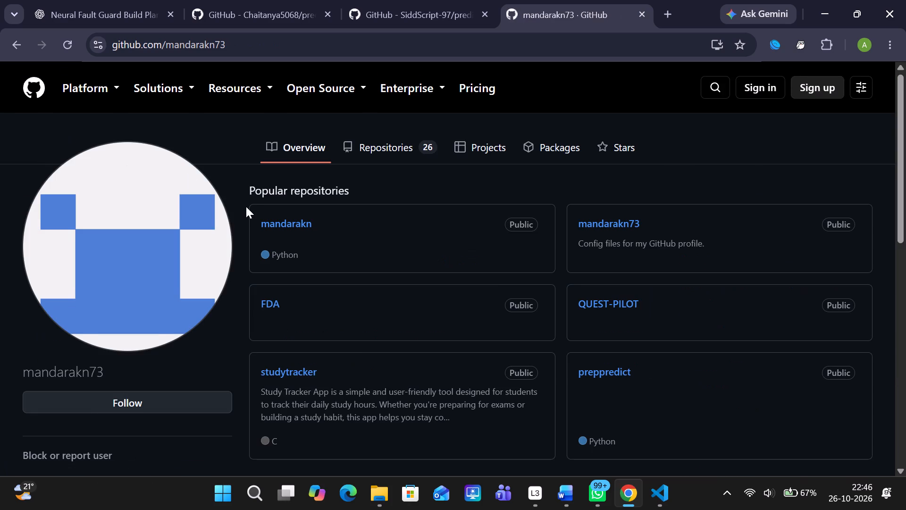
Browse the profile's popular repositories and contribution activity to find and open the DLNN repository.
scroll(246, 206, down, 2)
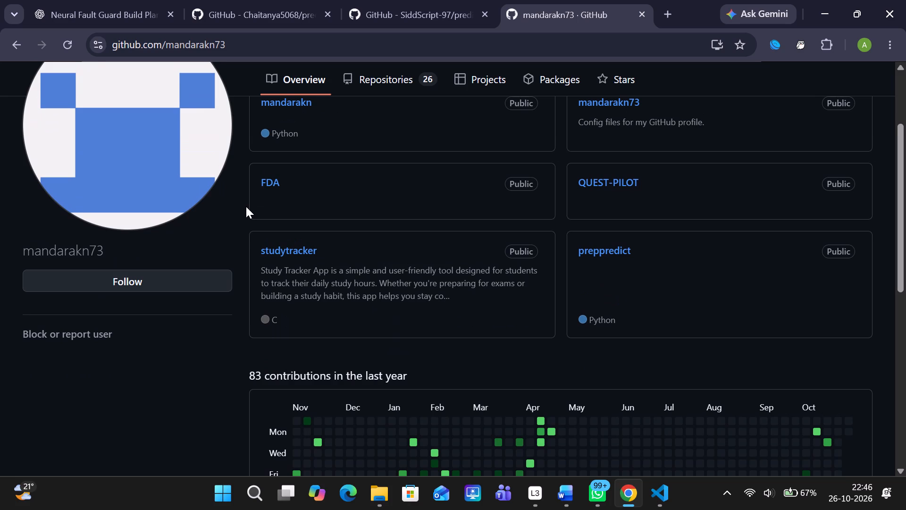
scroll(246, 206, up, 1)
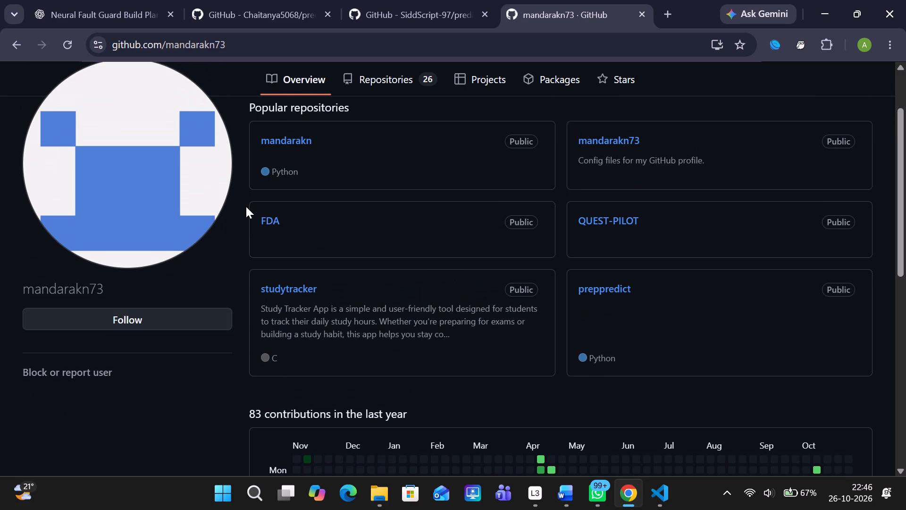
scroll(246, 206, down, 4)
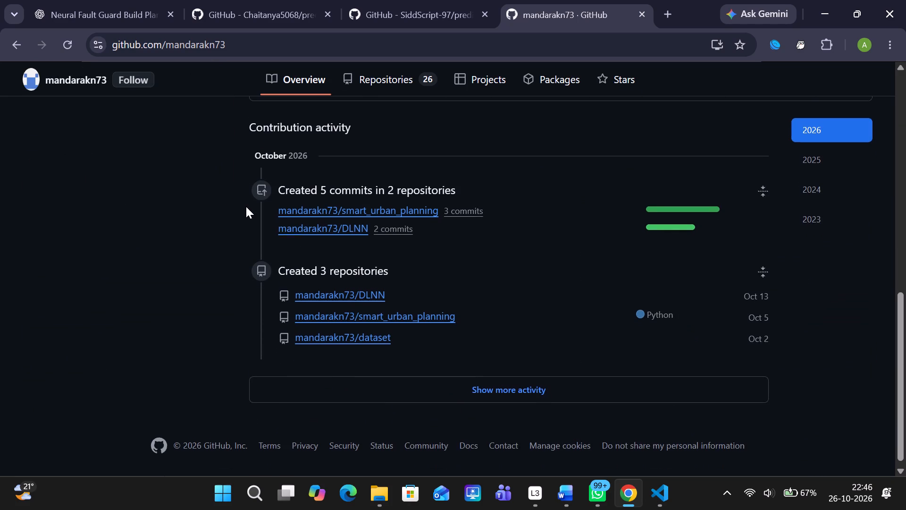
click(355, 289)
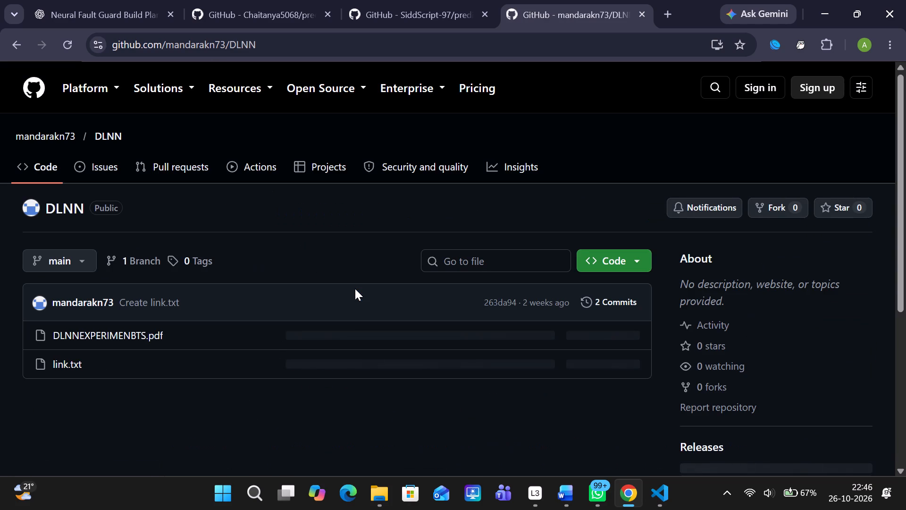
Open DLNNEXPERIMENBTS.pdf in the DLNN repository and examine the experiments' code and training output across its pages.
scroll(355, 289, down, 1)
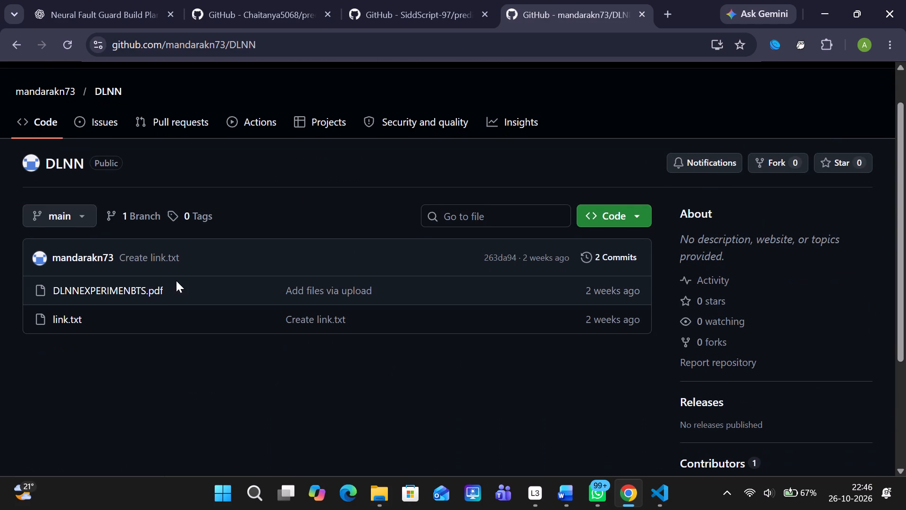
click(143, 288)
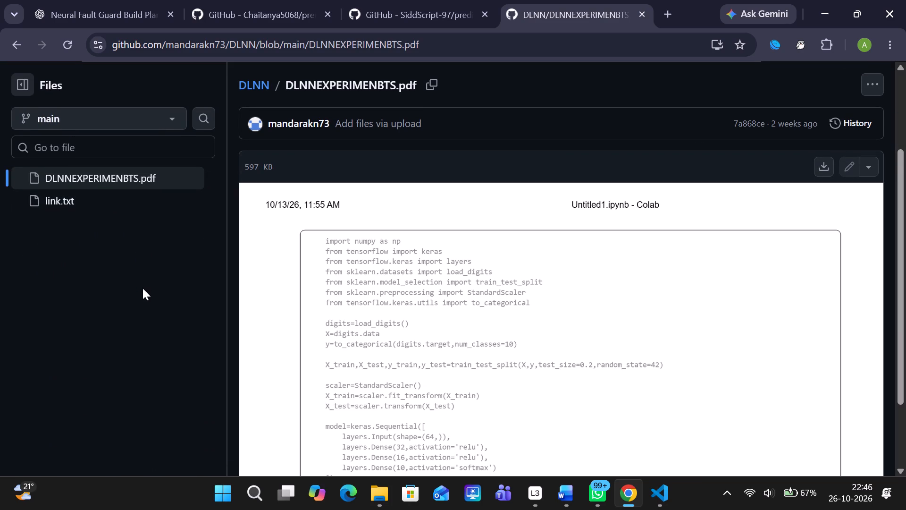
scroll(421, 250, down, 3)
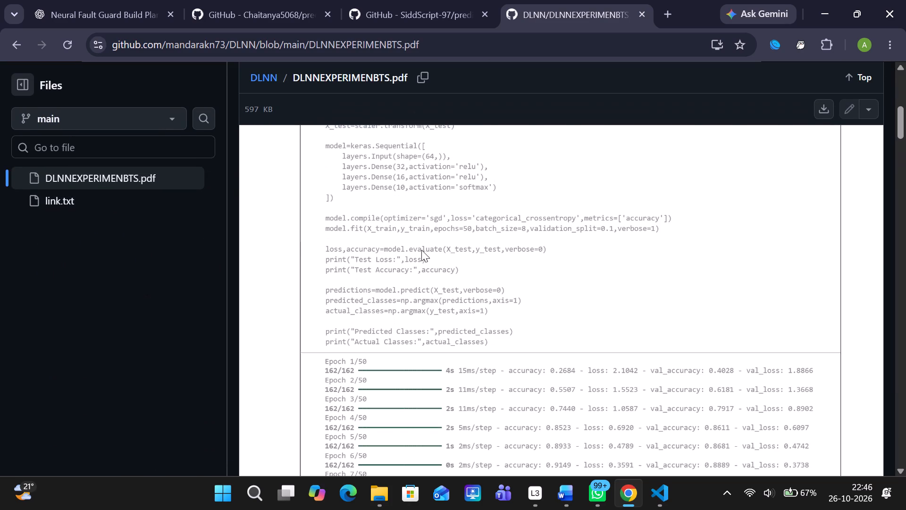
scroll(421, 250, down, 8)
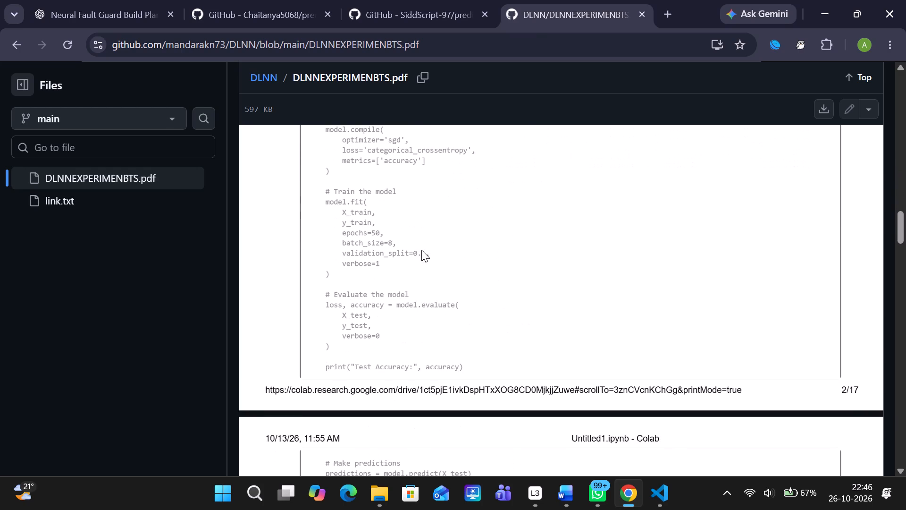
scroll(421, 250, down, 3)
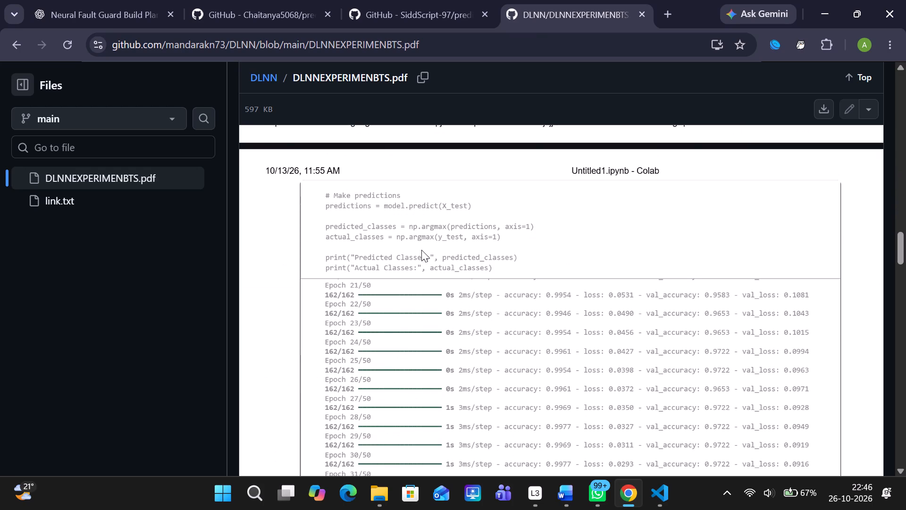
scroll(421, 250, down, 8)
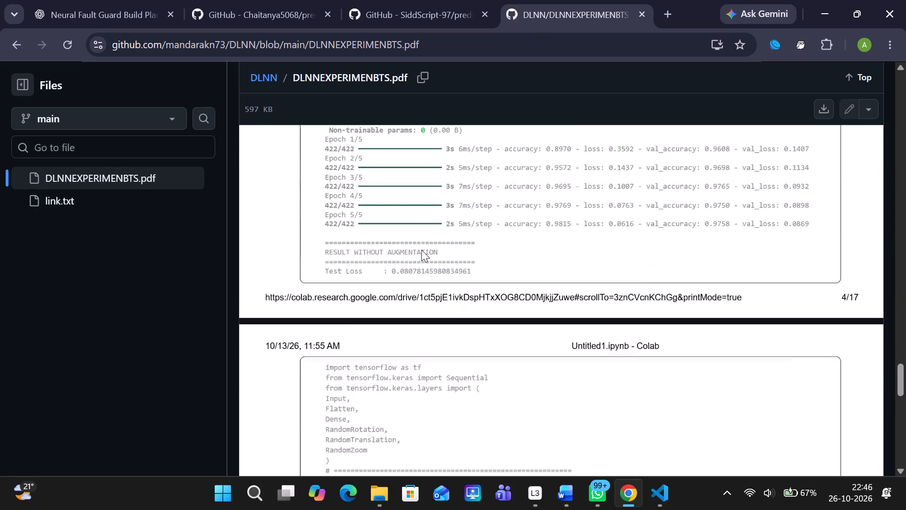
Open link.txt in the DLNN repository and select the whole Colab notebook link.
click(134, 199)
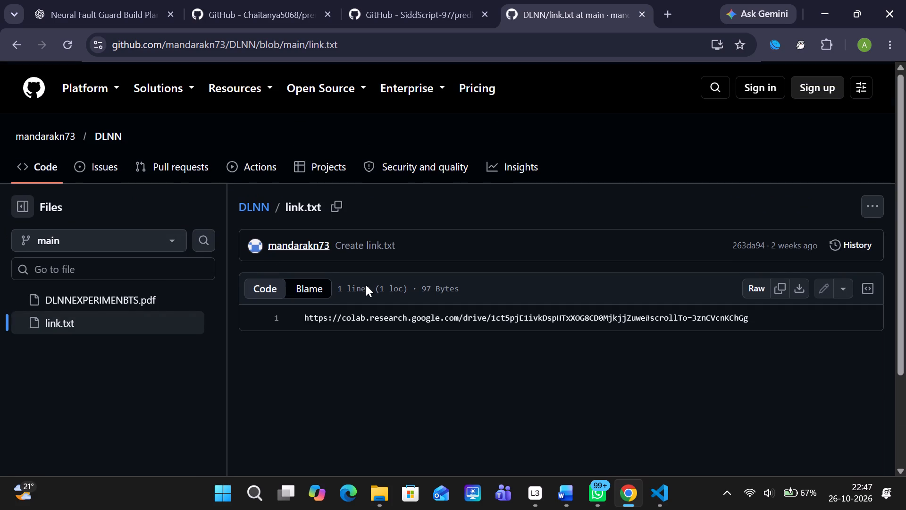
triple_click(438, 314)
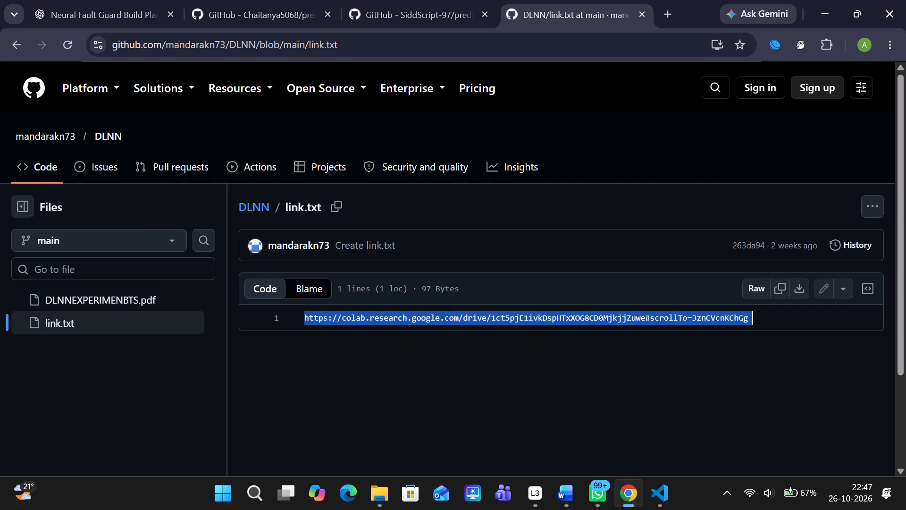
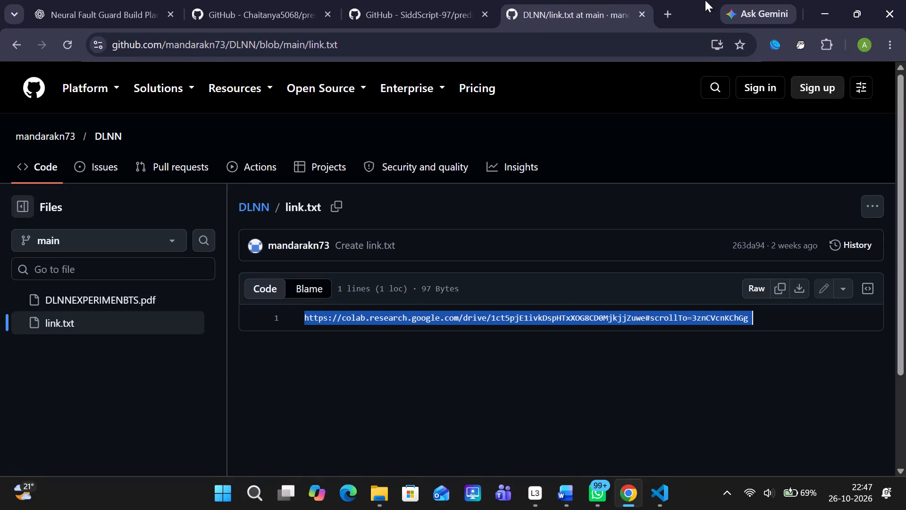
Search the web for "secret cafe" in a new tab and look over the results.
click(671, 9)
text(secret)
key(space)
key(a)
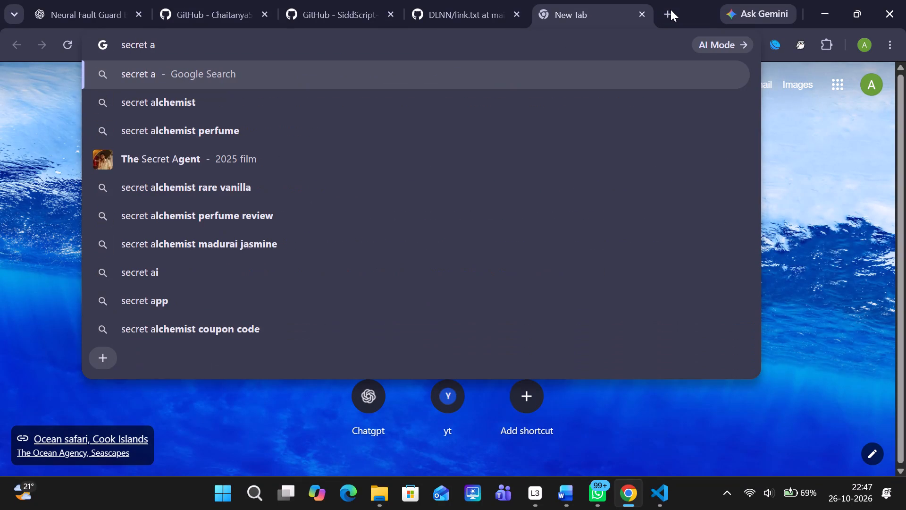
key(BackSpace)
text(cafe)
key(Return)
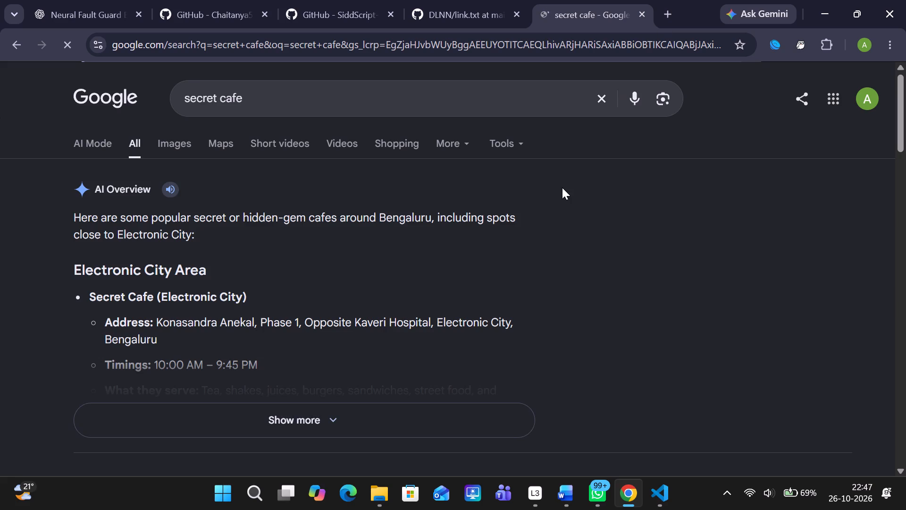
scroll(562, 187, down, 2)
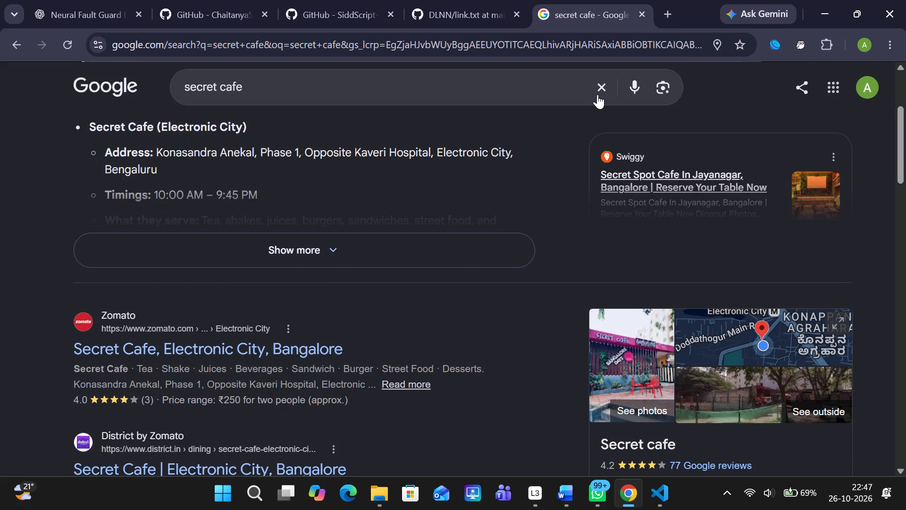
text(caf)
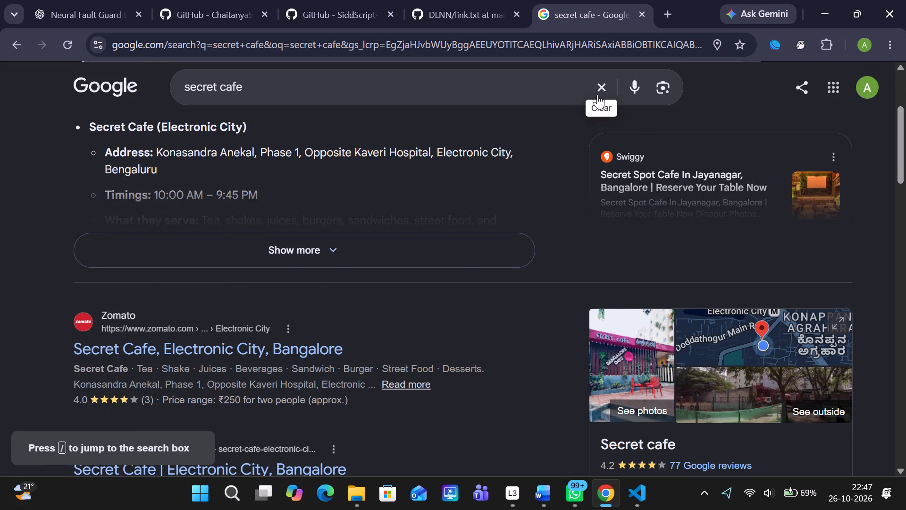
scroll(545, 226, down, 1)
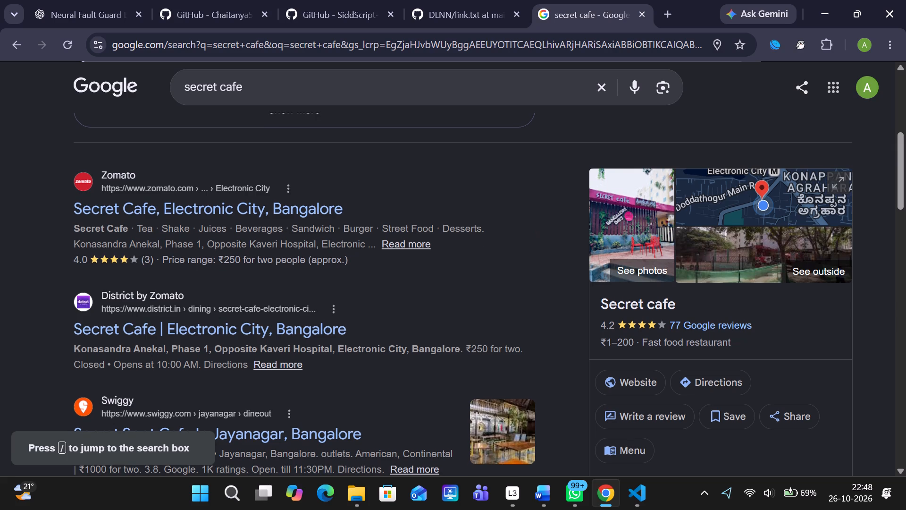
Open the Zomato listing for Secret Cafe in Electronic City, examine its details and menu, and return to the search results.
click(328, 206)
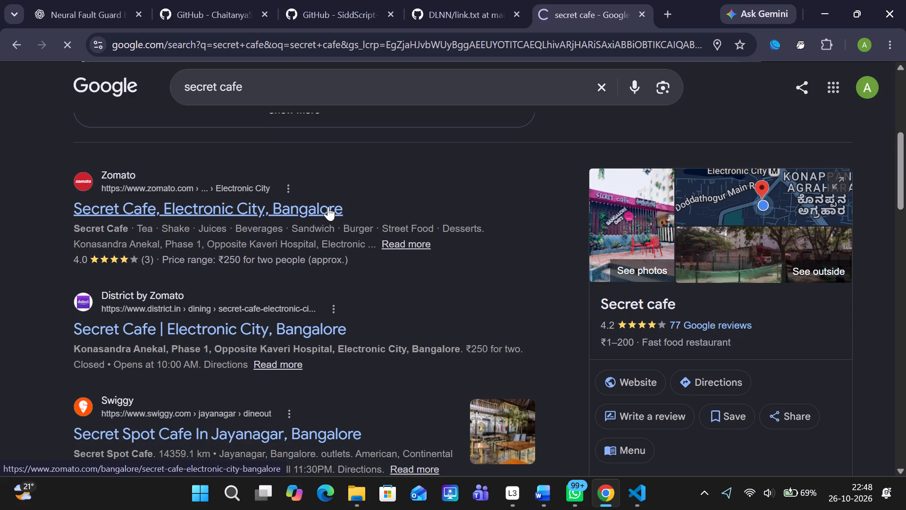
scroll(328, 206, down, 1)
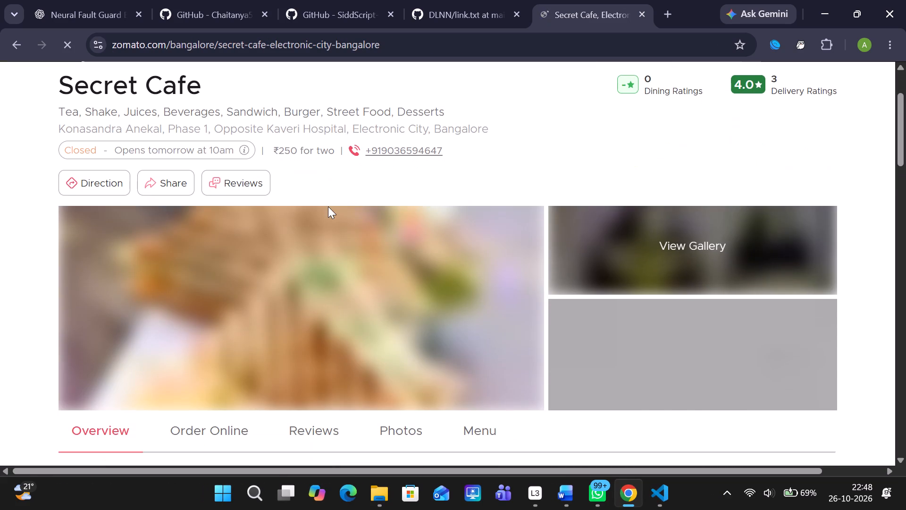
scroll(328, 206, up, 1)
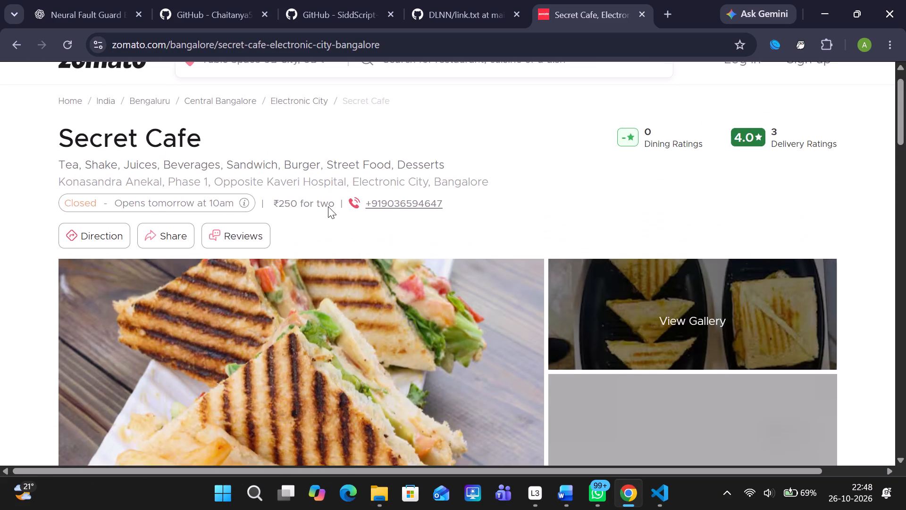
scroll(328, 206, down, 4)
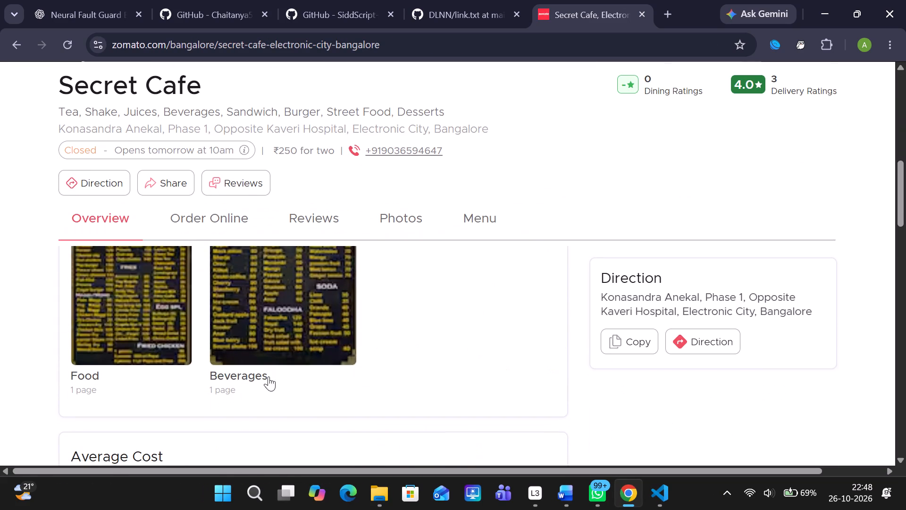
scroll(268, 376, up, 1)
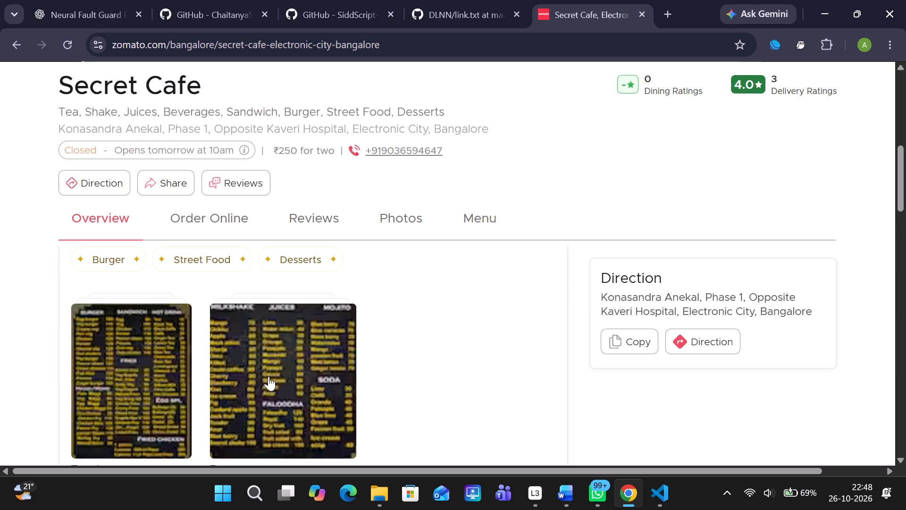
scroll(268, 376, down, 6)
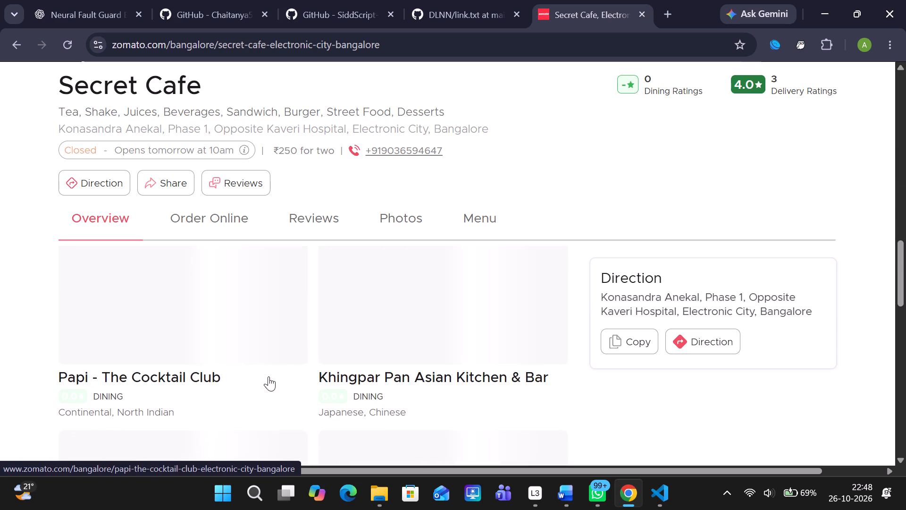
scroll(345, 221, down, 1)
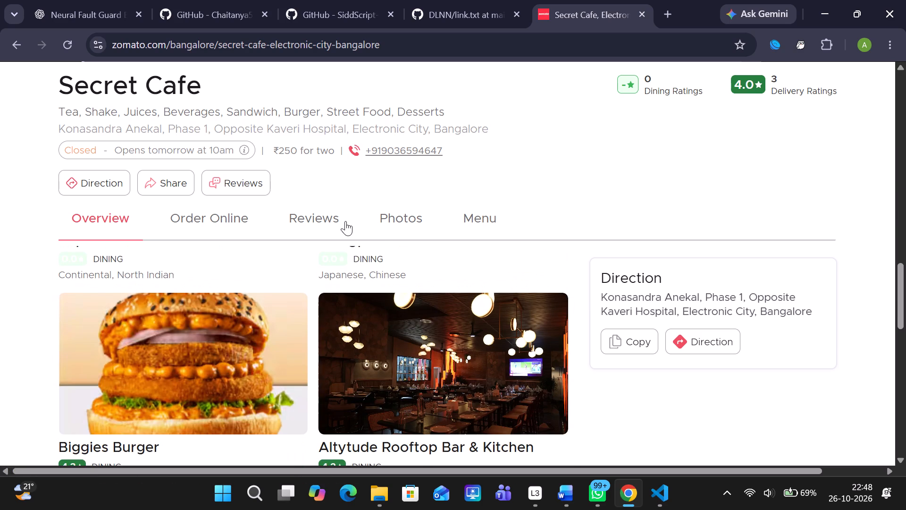
click(20, 45)
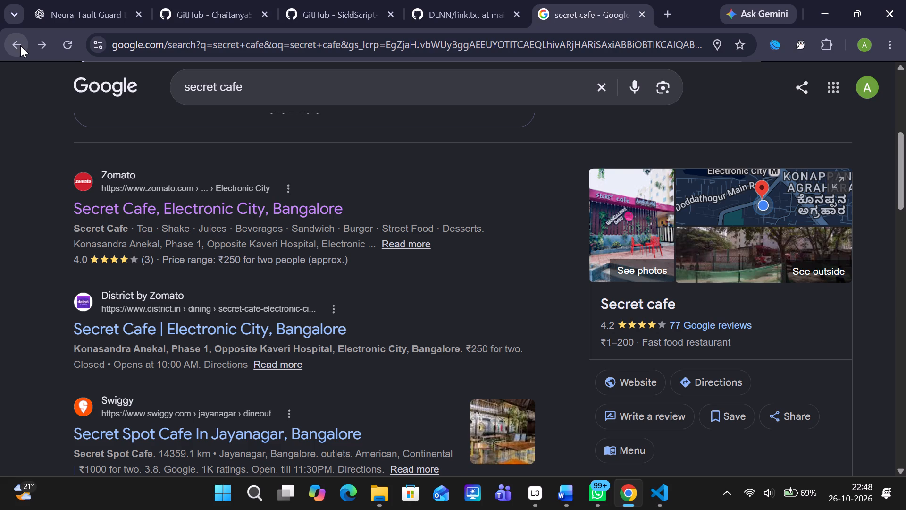
Search the web for "fresh n froth" and look over the results.
click(599, 81)
text(fresh n)
key(space)
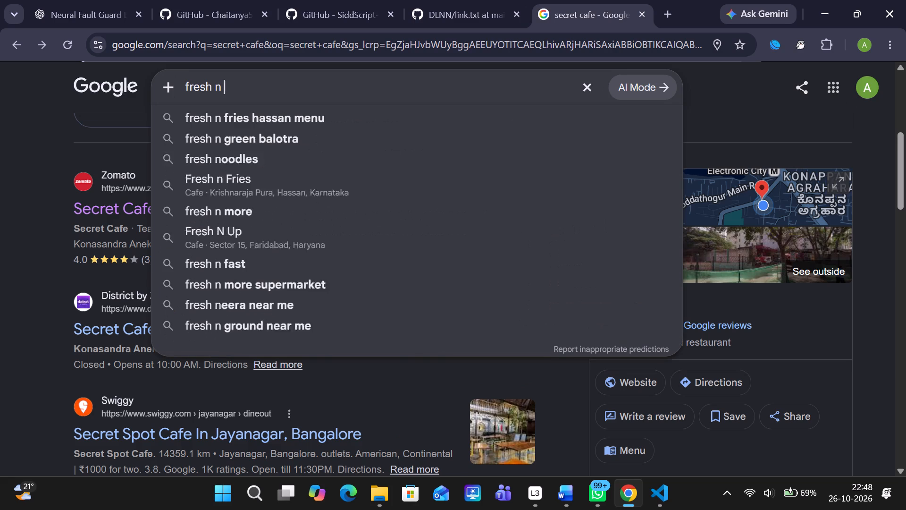
text(fro)
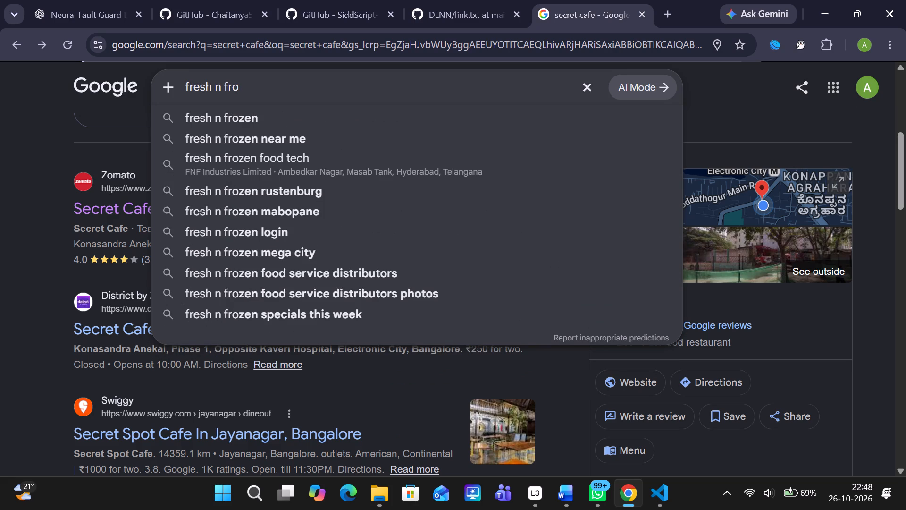
text(th)
key(Return)
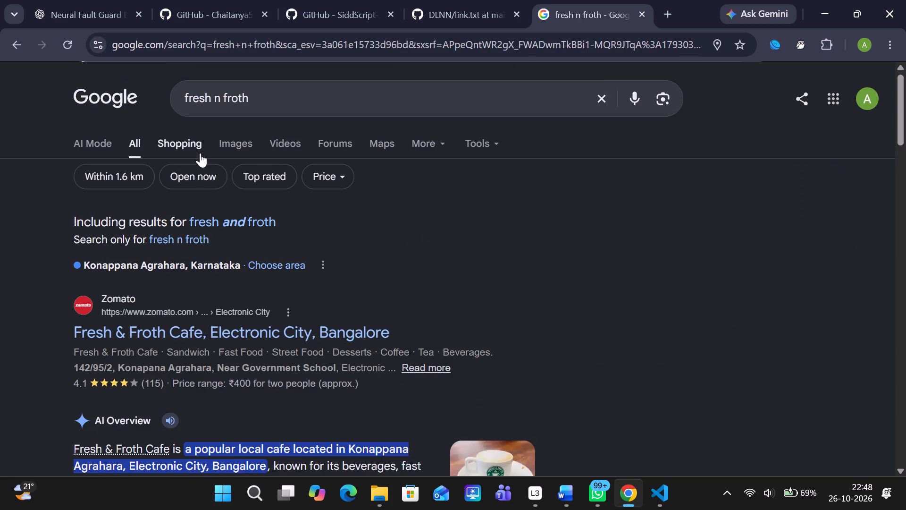
scroll(267, 266, down, 1)
scroll(260, 230, up, 1)
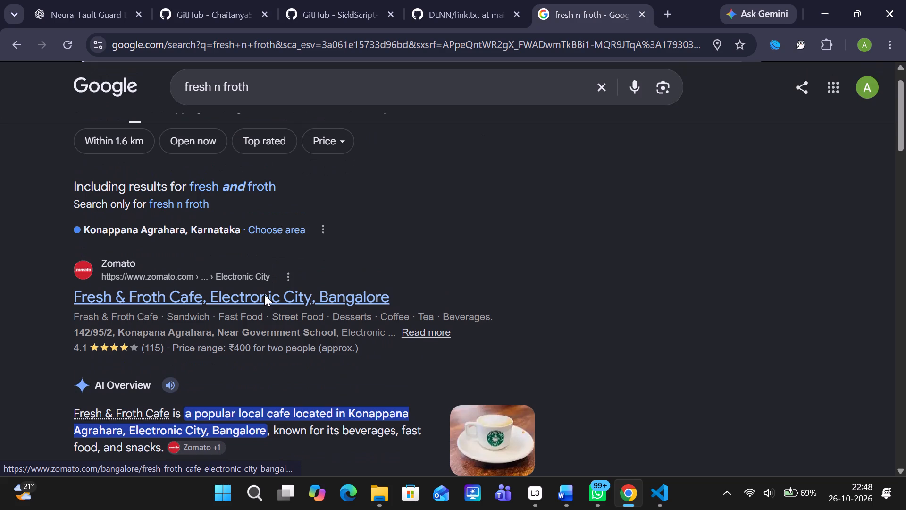
scroll(246, 159, up, 1)
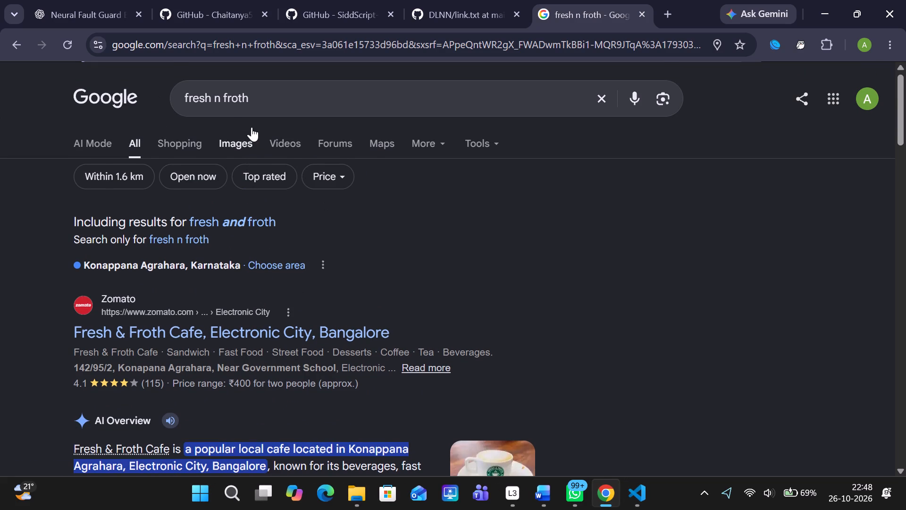
Browse the image results for "fresh n froth" and close the search tab.
click(246, 147)
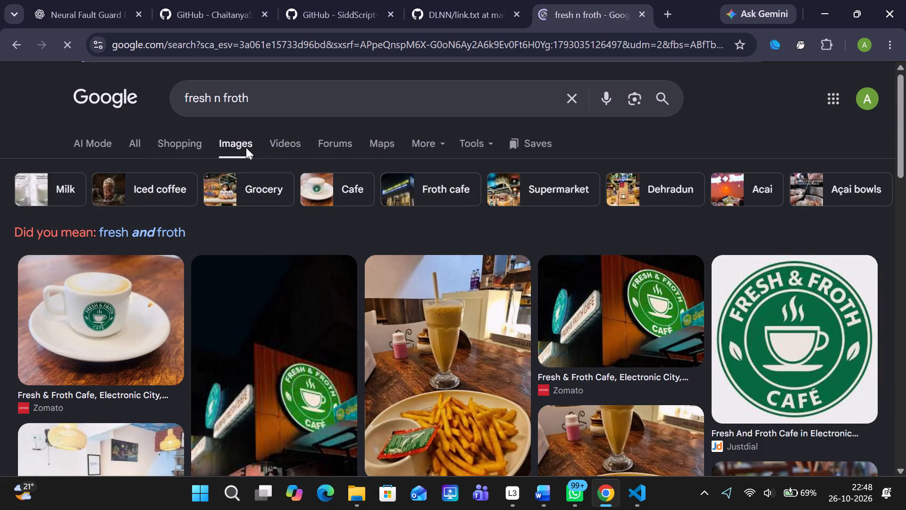
scroll(269, 280, down, 1)
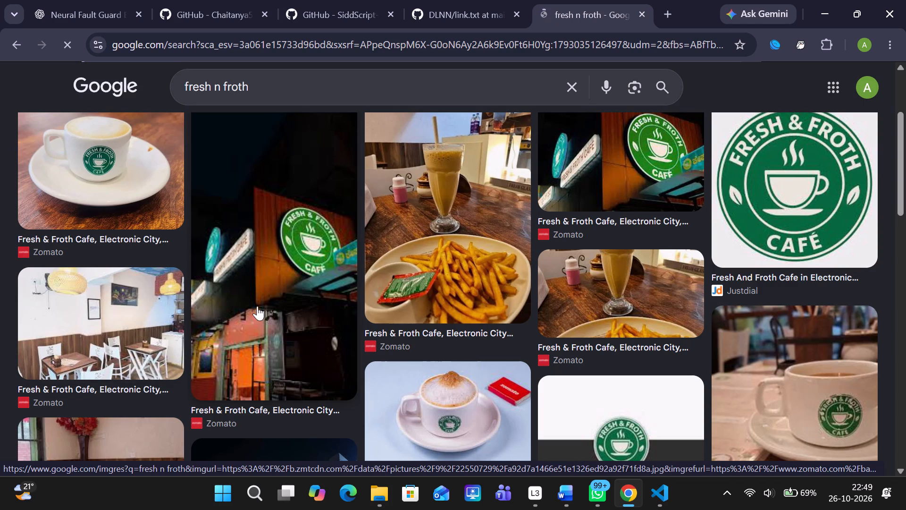
scroll(261, 328, down, 5)
scroll(261, 328, up, 1)
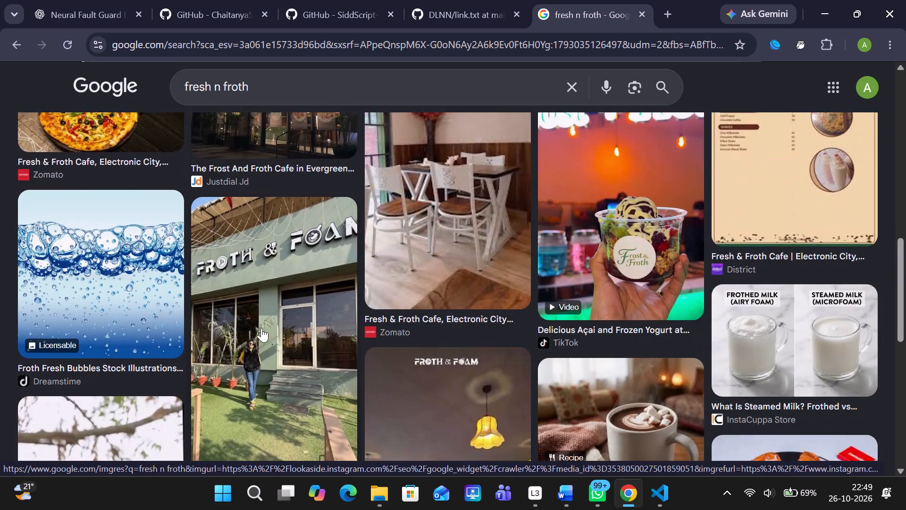
scroll(261, 328, up, 1)
scroll(392, 386, down, 1)
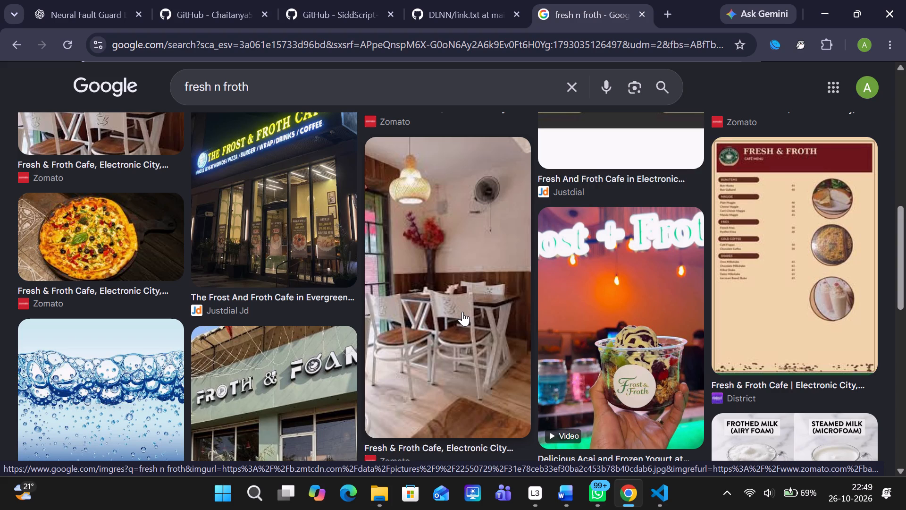
scroll(462, 312, down, 2)
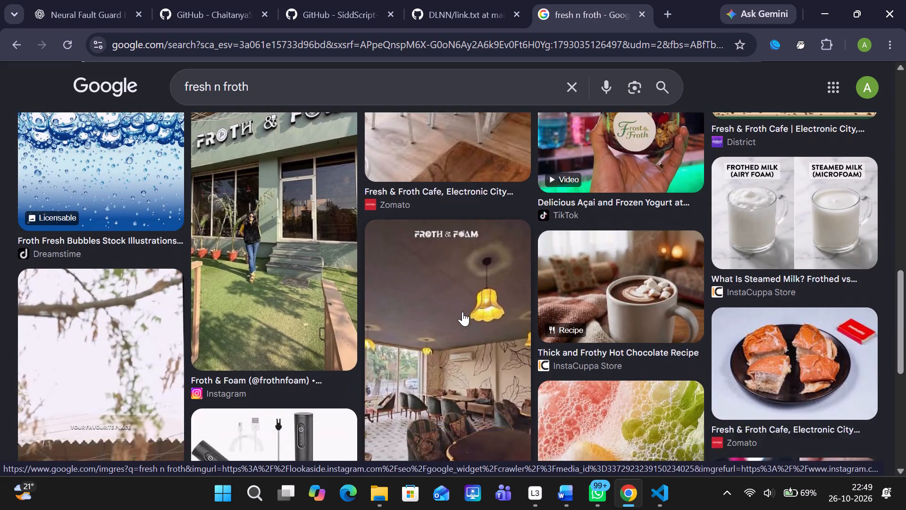
scroll(462, 312, down, 3)
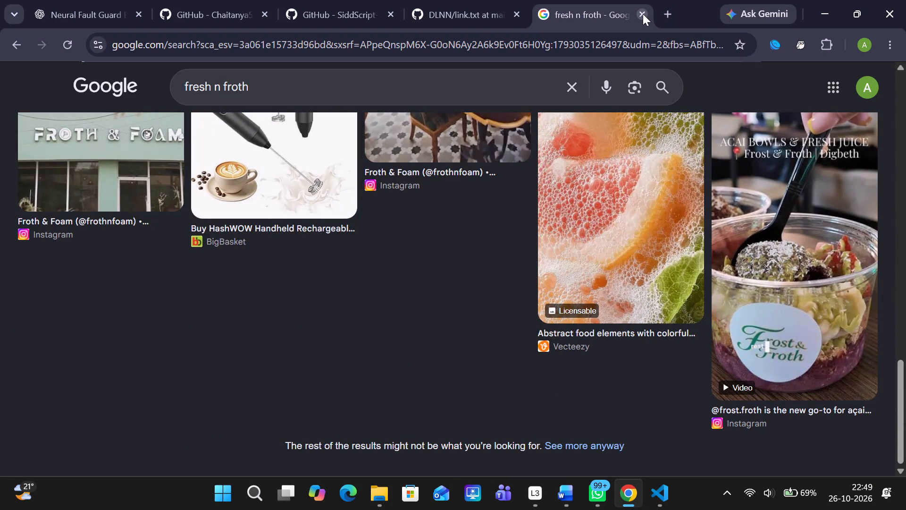
click(643, 14)
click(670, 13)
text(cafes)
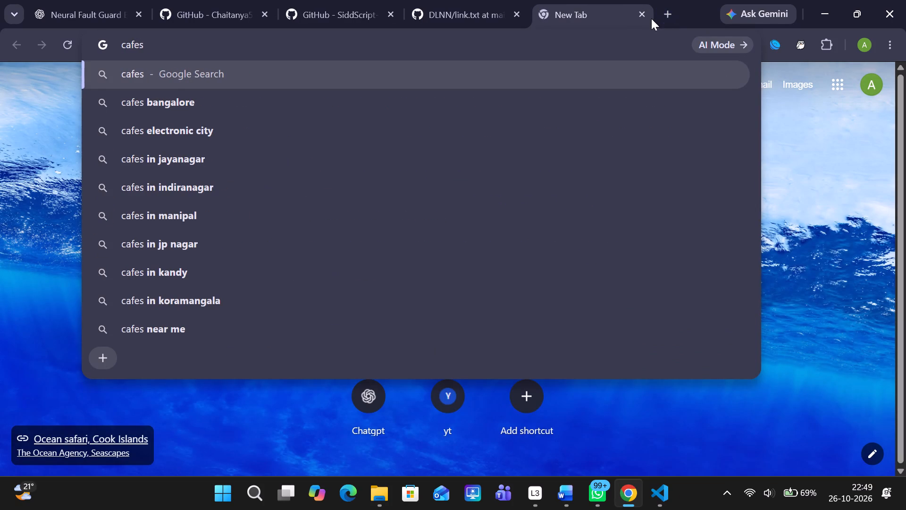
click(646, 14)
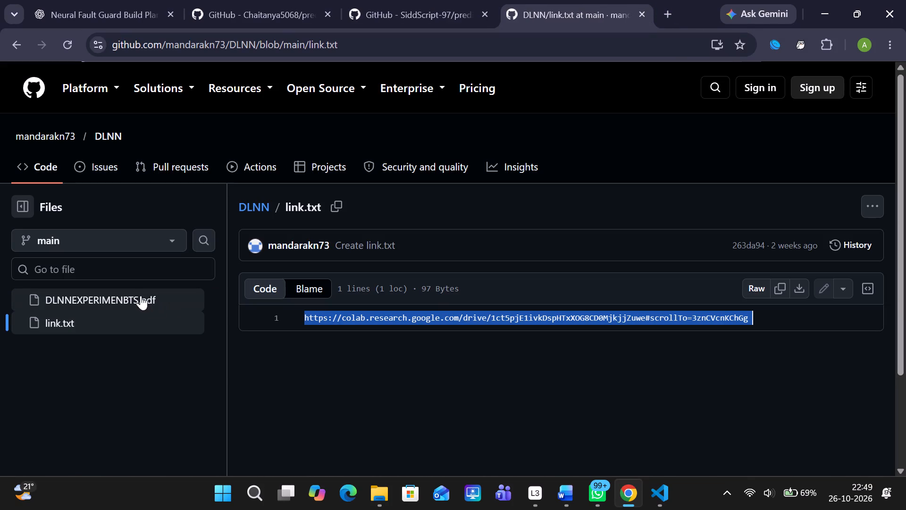
Reopen DLNNEXPERIMENBTS.pdf in the DLNN repository and examine the code on its first page.
click(141, 296)
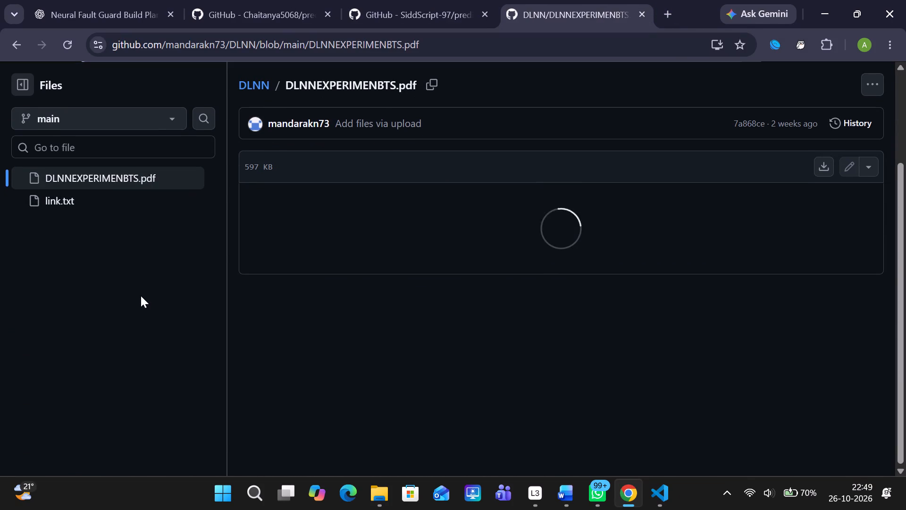
scroll(497, 275, down, 1)
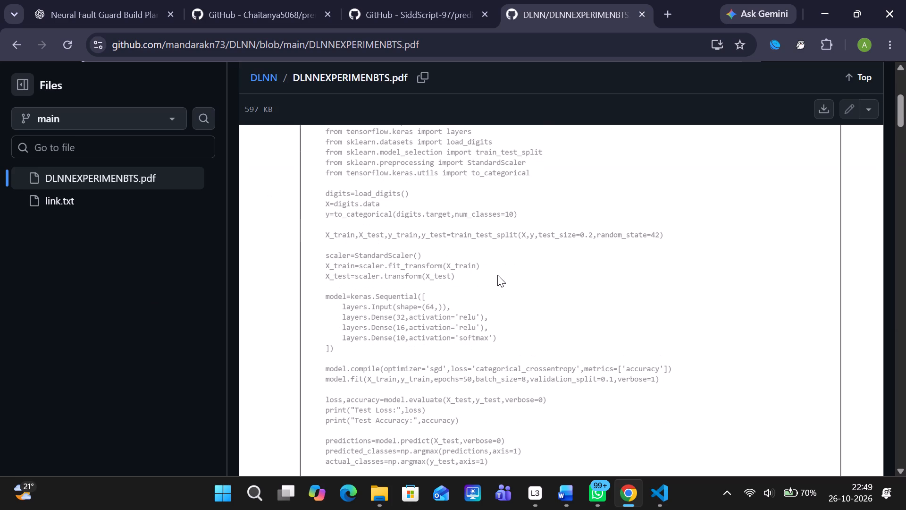
scroll(497, 275, up, 1)
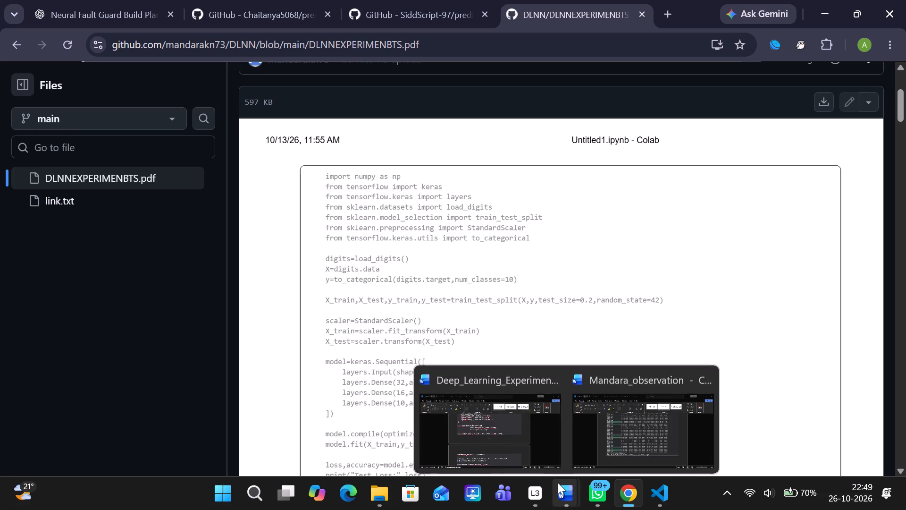
Switch to Word to check the Deep Learning Experiments report's contents and Experiment 1 code against the observation document, and return to the repository PDF.
click(506, 420)
scroll(461, 243, up, 11)
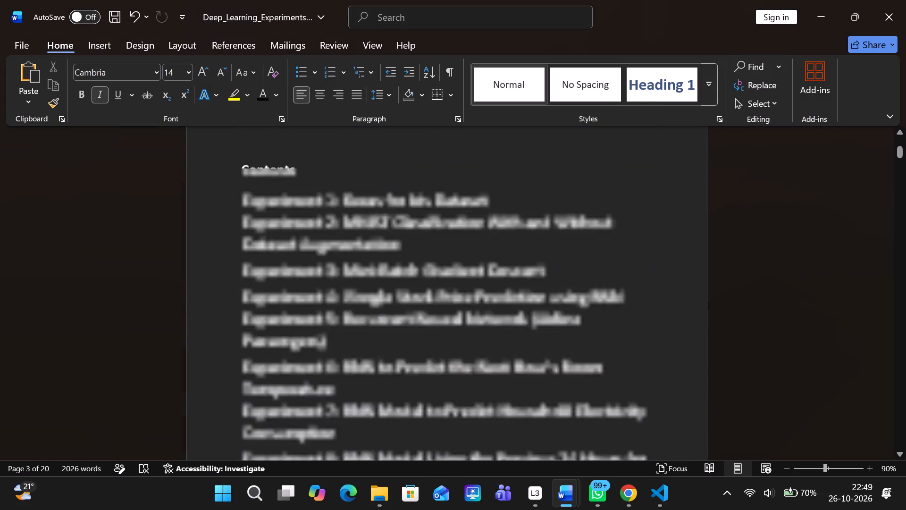
scroll(461, 243, up, 2)
scroll(461, 243, down, 4)
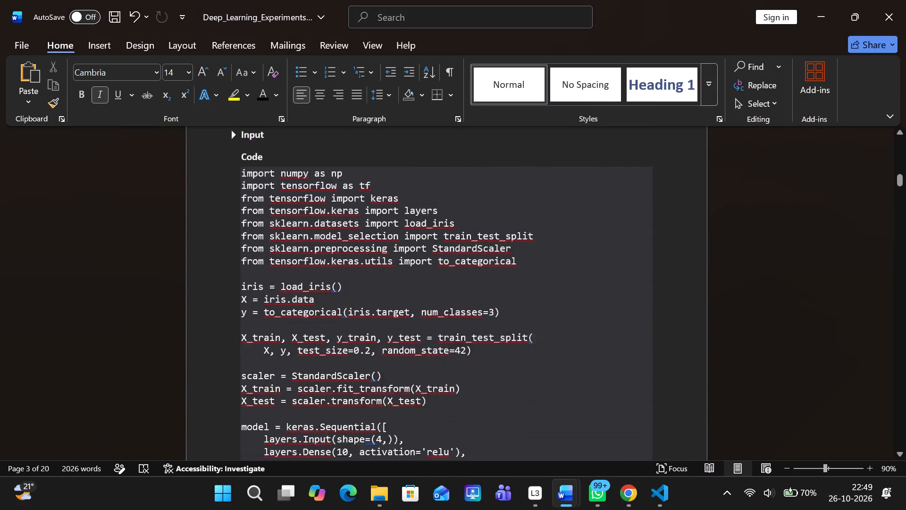
scroll(461, 243, down, 2)
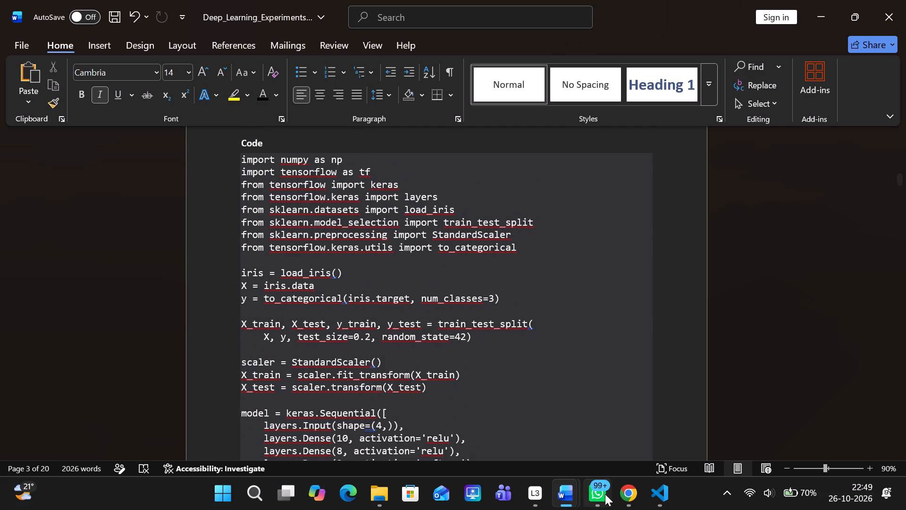
click(597, 441)
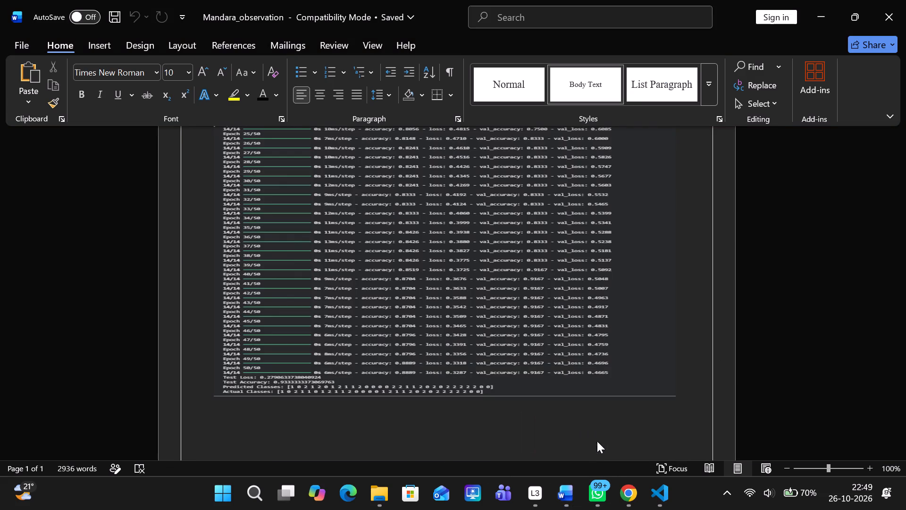
click(530, 449)
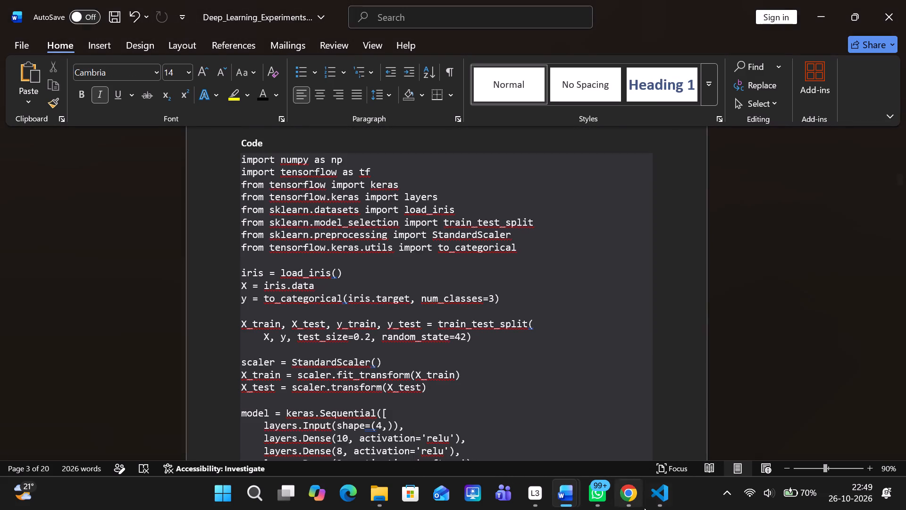
click(621, 441)
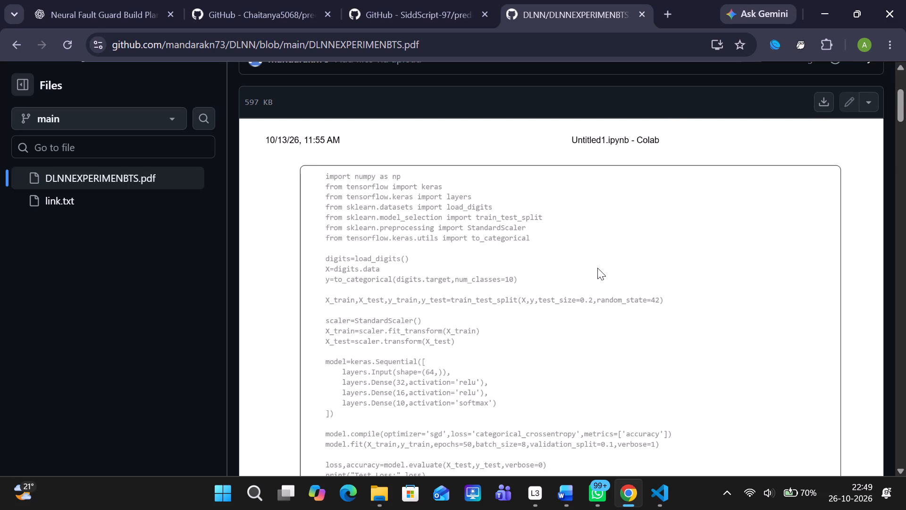
Examine the first program's training output and the Keras handwritten digits classification program in the repository PDF.
scroll(597, 268, down, 1)
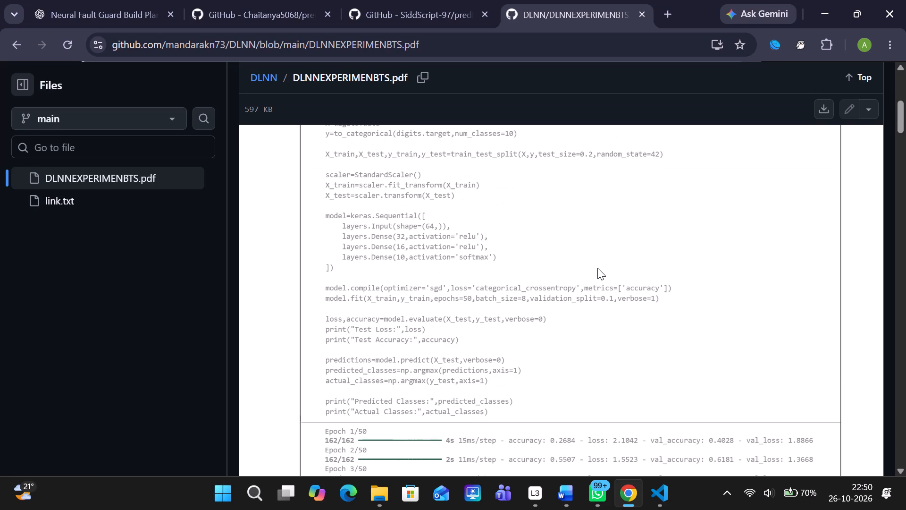
scroll(597, 268, down, 4)
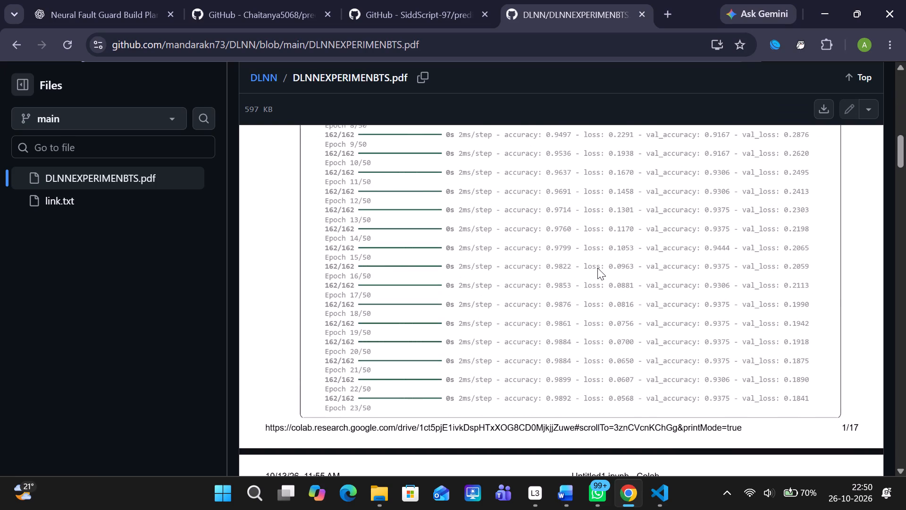
scroll(597, 268, down, 1)
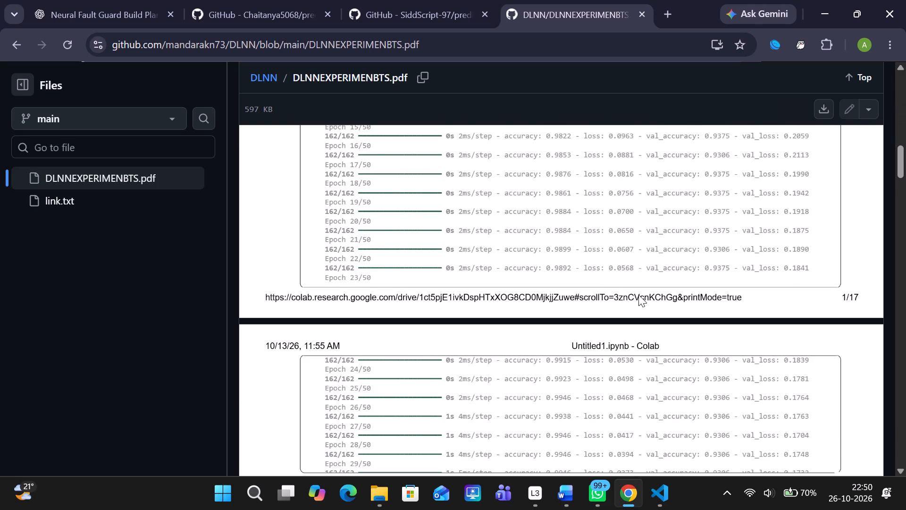
scroll(639, 295, down, 4)
scroll(639, 295, up, 1)
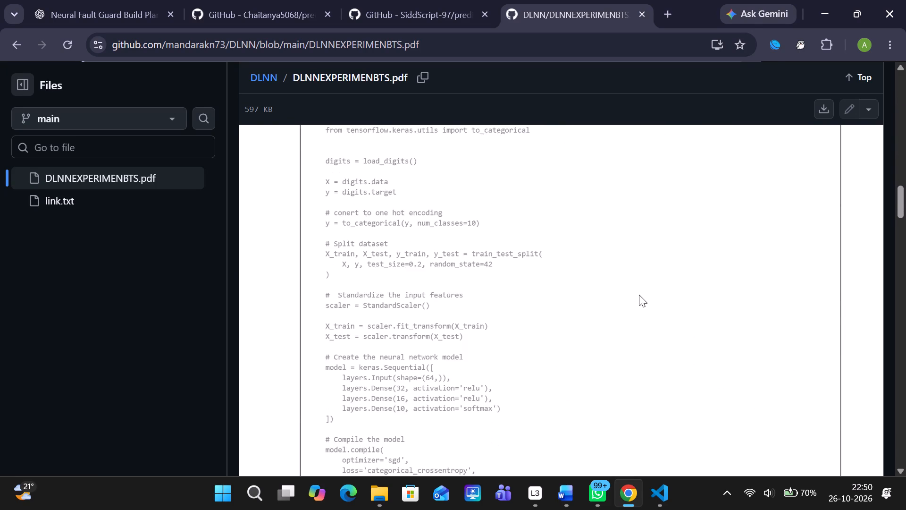
scroll(639, 295, up, 1)
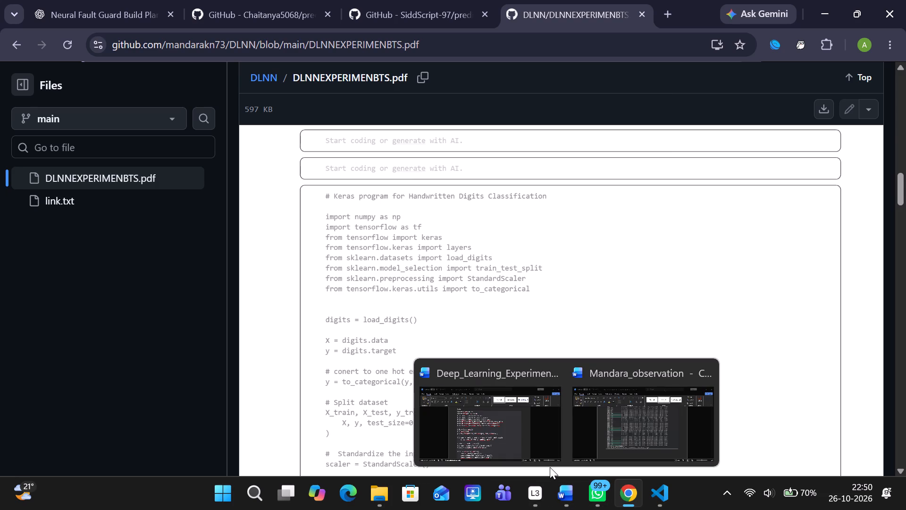
Switch to Word and compare the Deep Learning Experiments report's cover page with the observation document's cover page and experiment index.
click(544, 457)
scroll(554, 271, up, 20)
scroll(554, 271, up, 4)
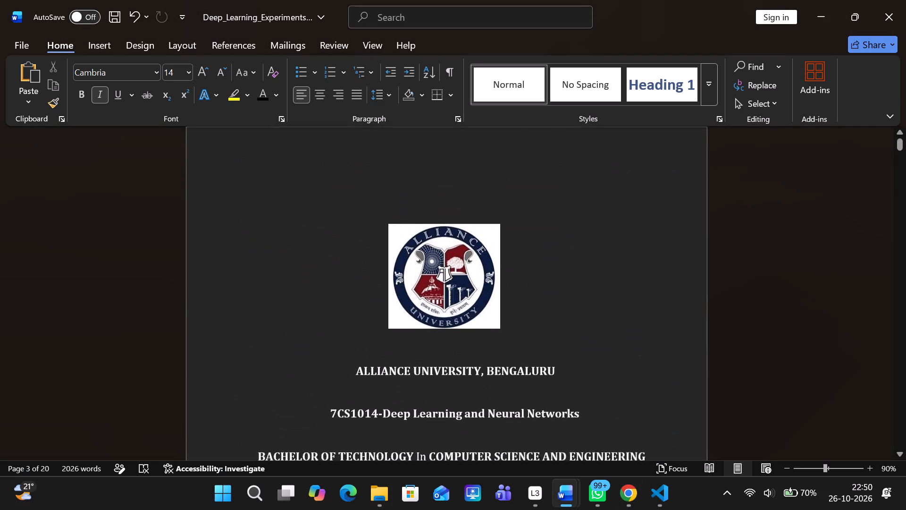
scroll(554, 271, up, 2)
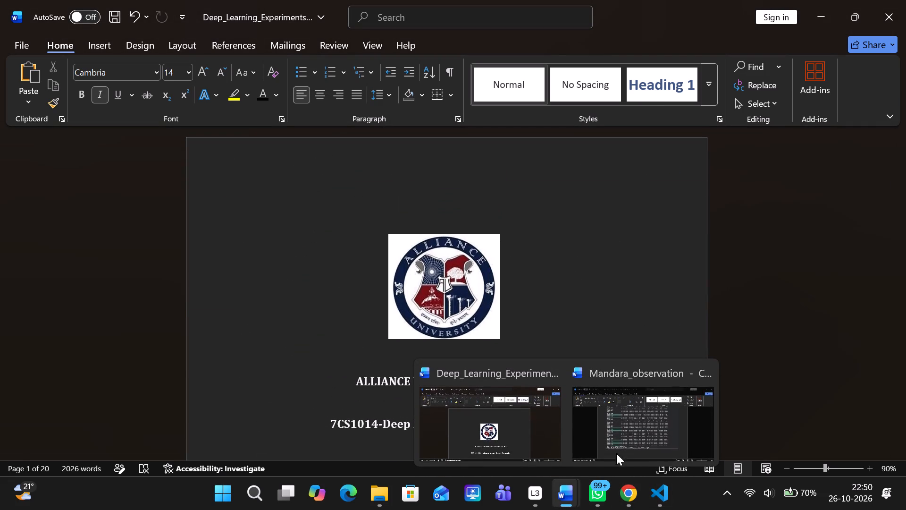
click(632, 439)
scroll(586, 285, up, 20)
scroll(586, 285, up, 4)
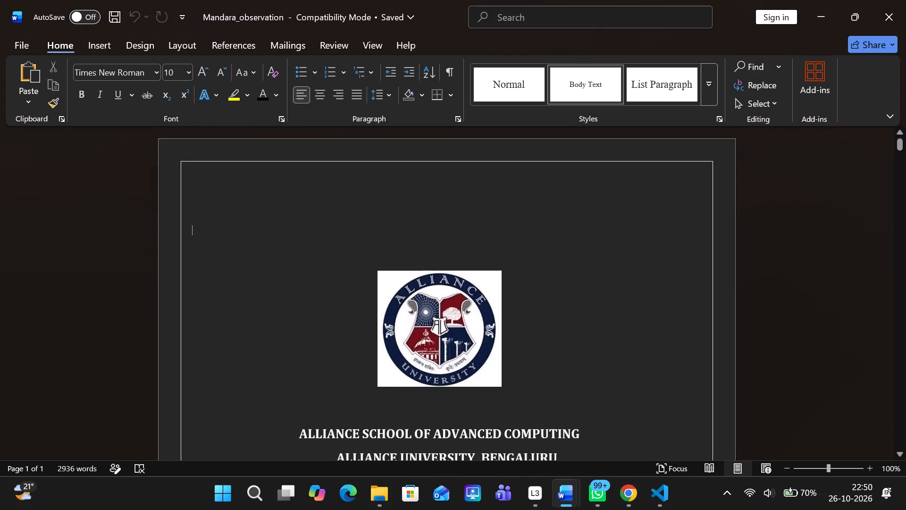
scroll(586, 285, down, 2)
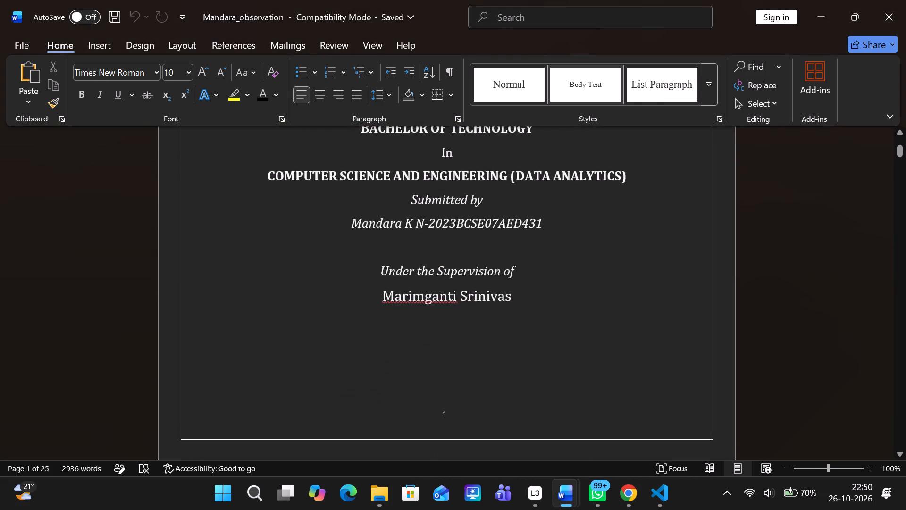
scroll(586, 285, down, 2)
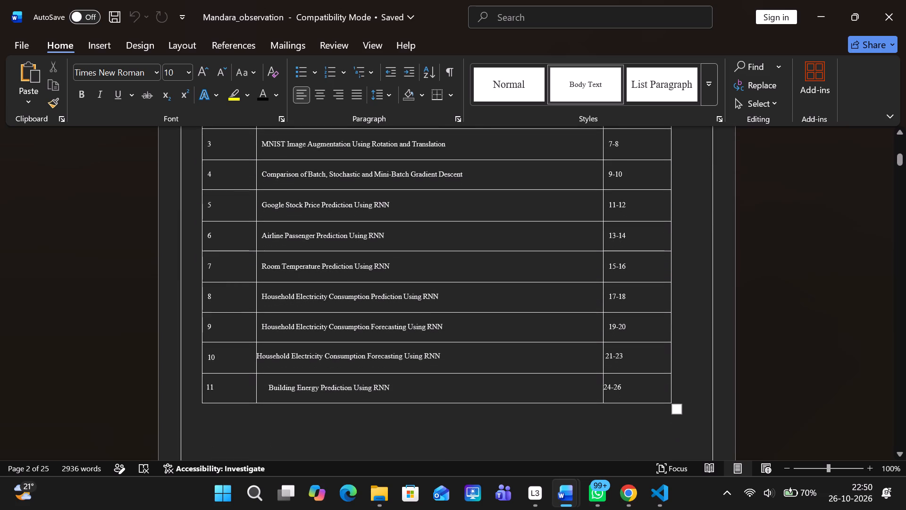
scroll(586, 285, up, 1)
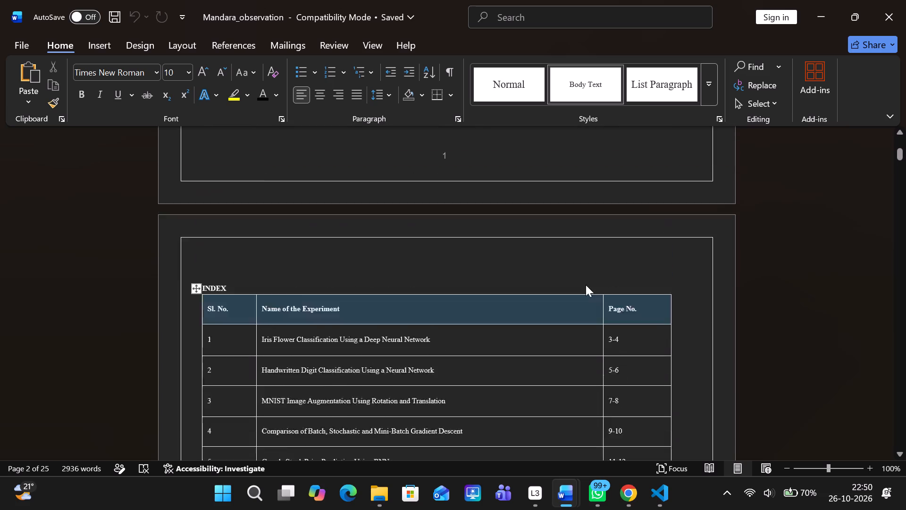
scroll(586, 285, up, 2)
scroll(586, 285, down, 2)
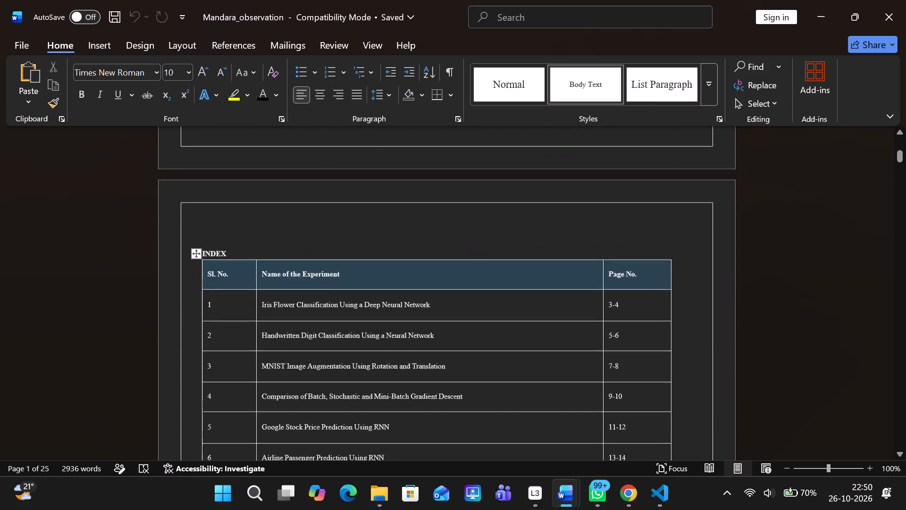
scroll(586, 285, down, 2)
Skim the observation document from Experiment 1: Iris Flower Classification through to its last page.
scroll(586, 285, down, 1)
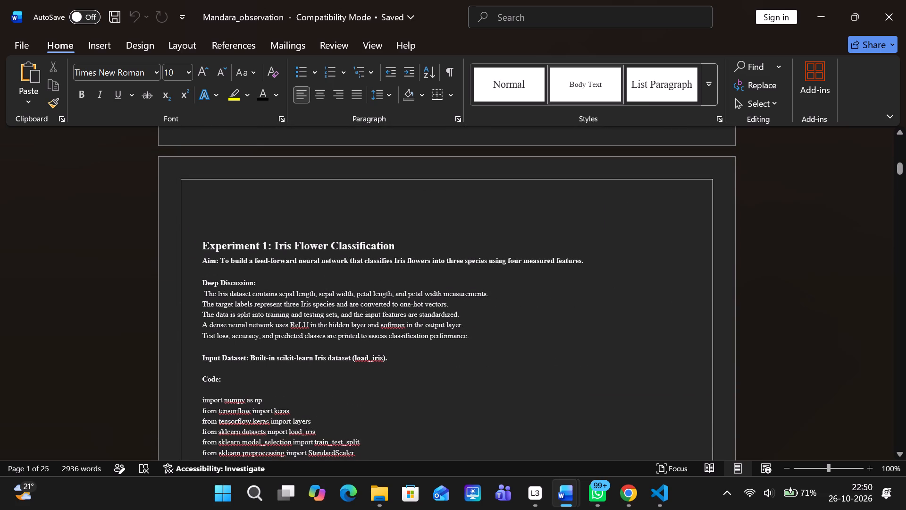
scroll(586, 285, down, 1)
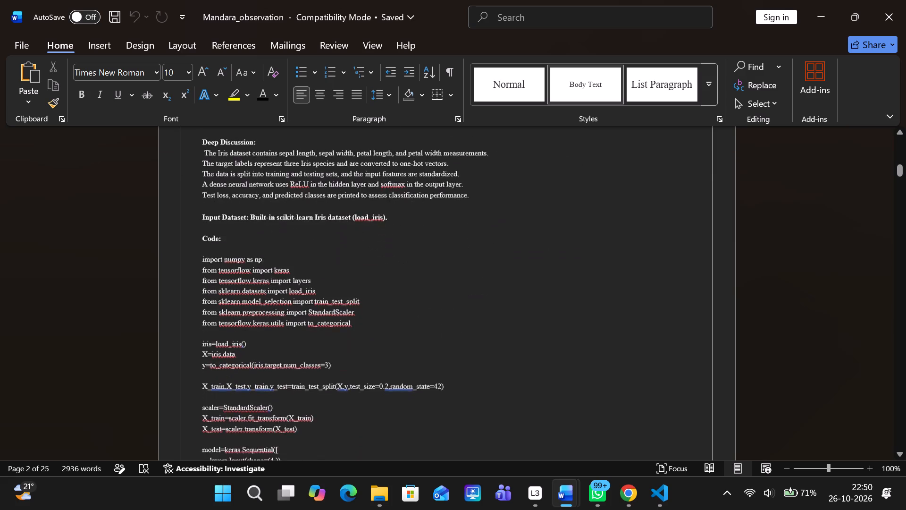
scroll(586, 285, down, 5)
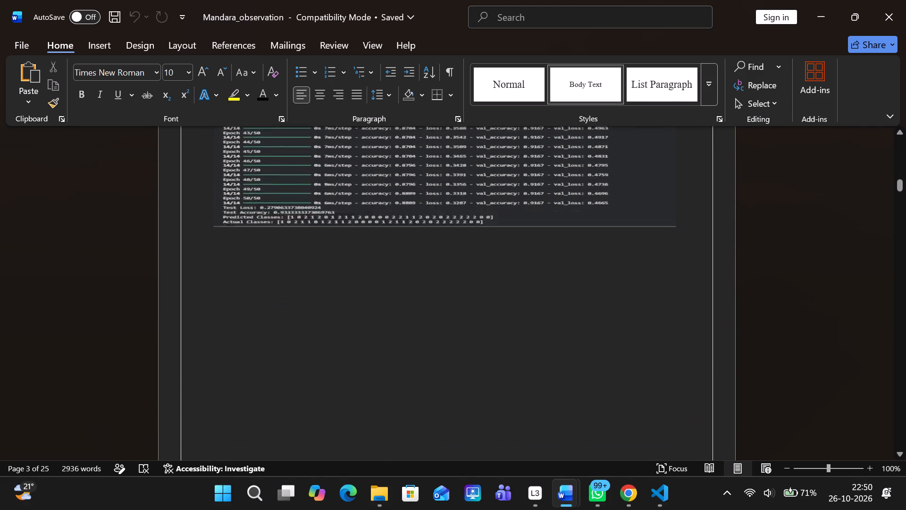
scroll(586, 285, down, 20)
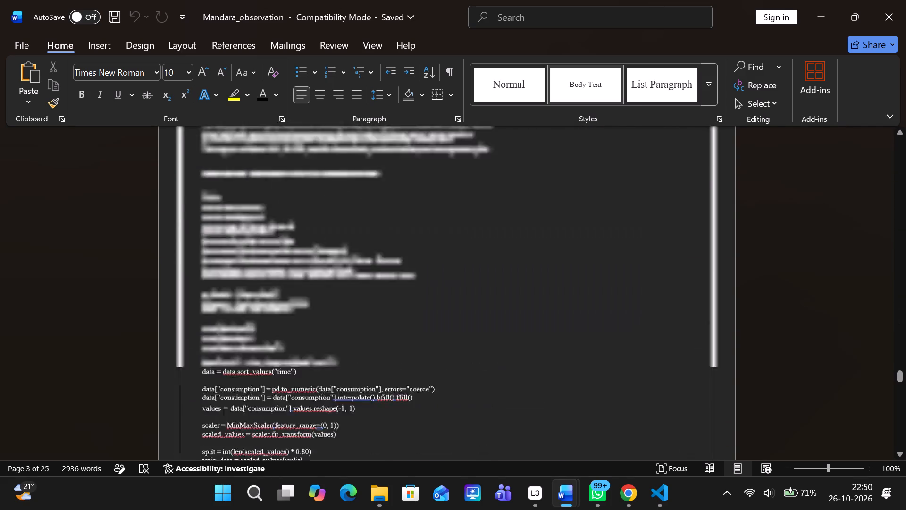
scroll(586, 285, down, 14)
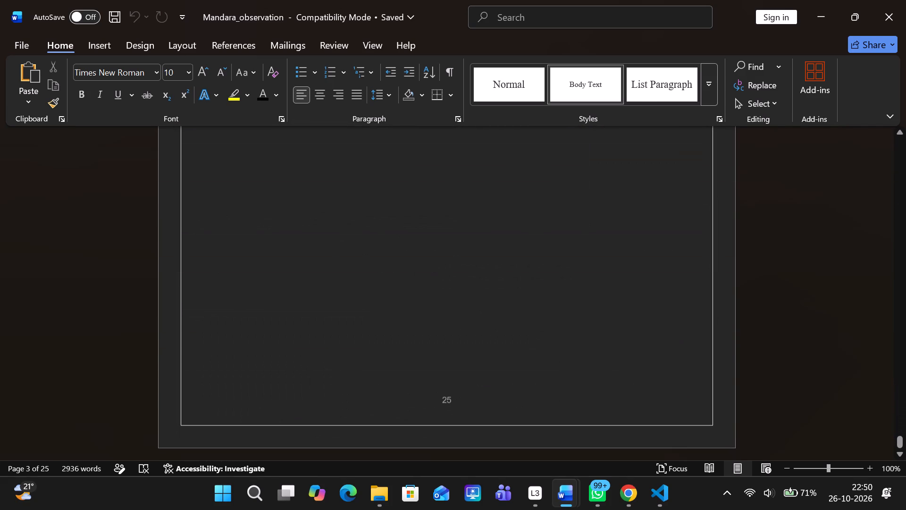
scroll(586, 285, down, 1)
Review the code and outputs of the building energy and household electricity experiments, from Experiment 11 back to Experiment 9.
scroll(586, 285, up, 6)
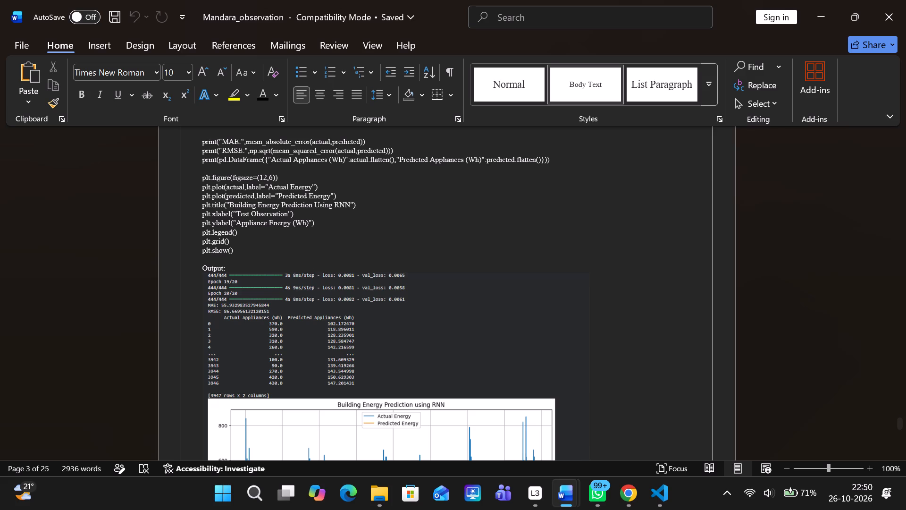
scroll(586, 285, up, 1)
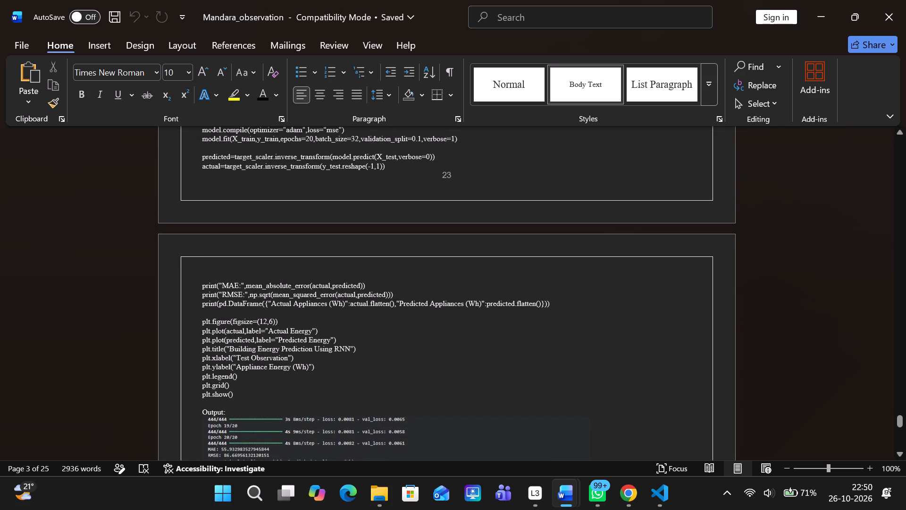
scroll(586, 285, up, 4)
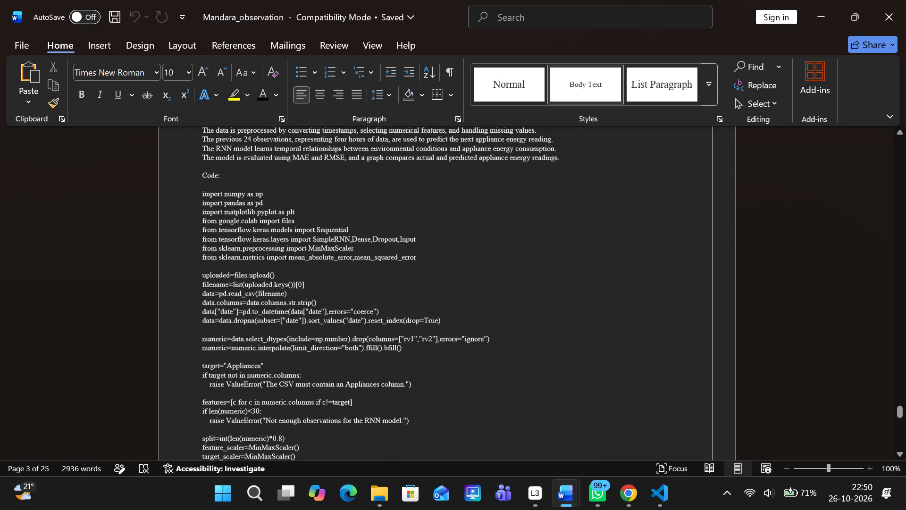
scroll(586, 285, up, 4)
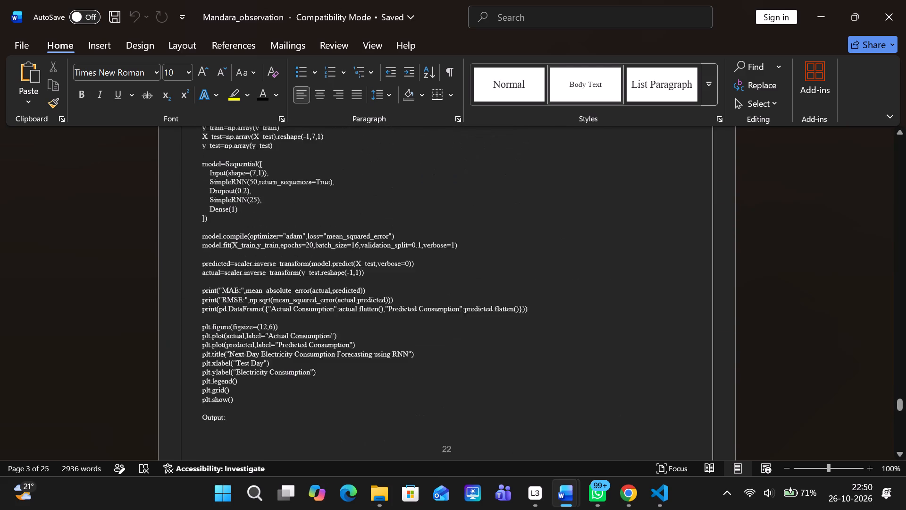
scroll(586, 285, up, 2)
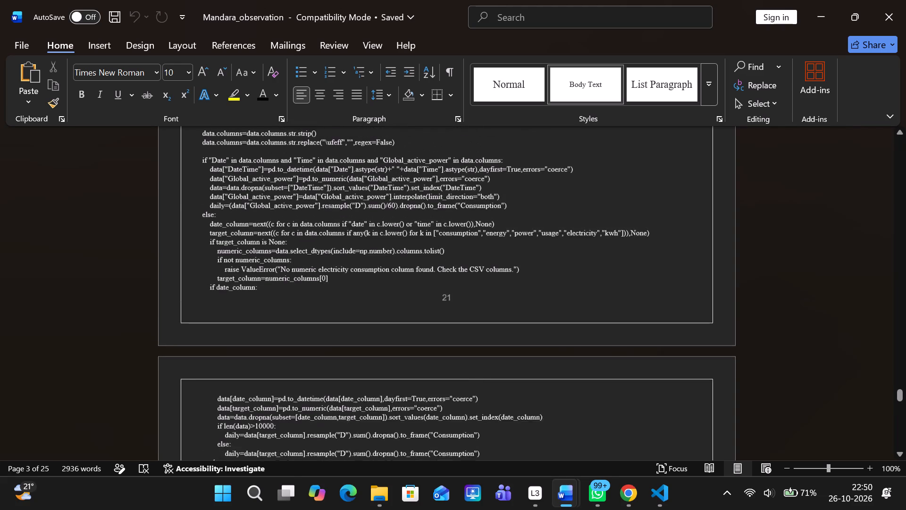
scroll(586, 285, up, 1)
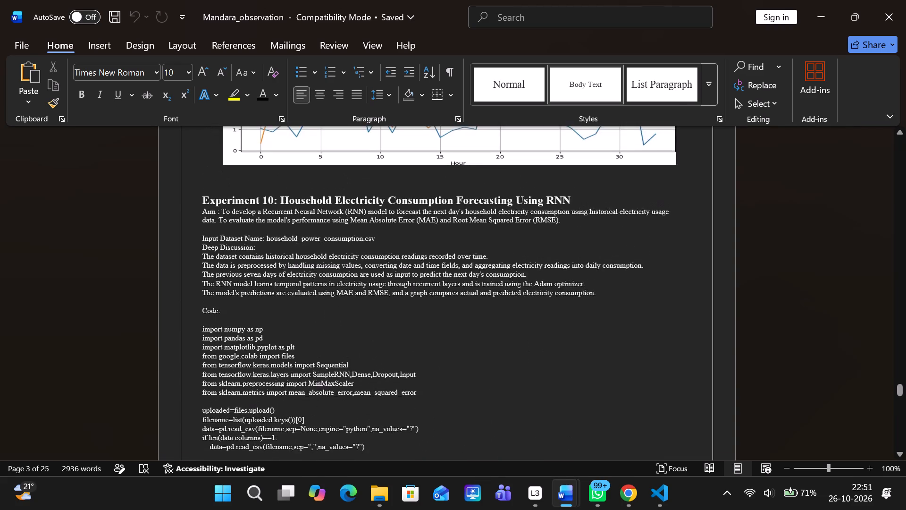
scroll(586, 285, up, 4)
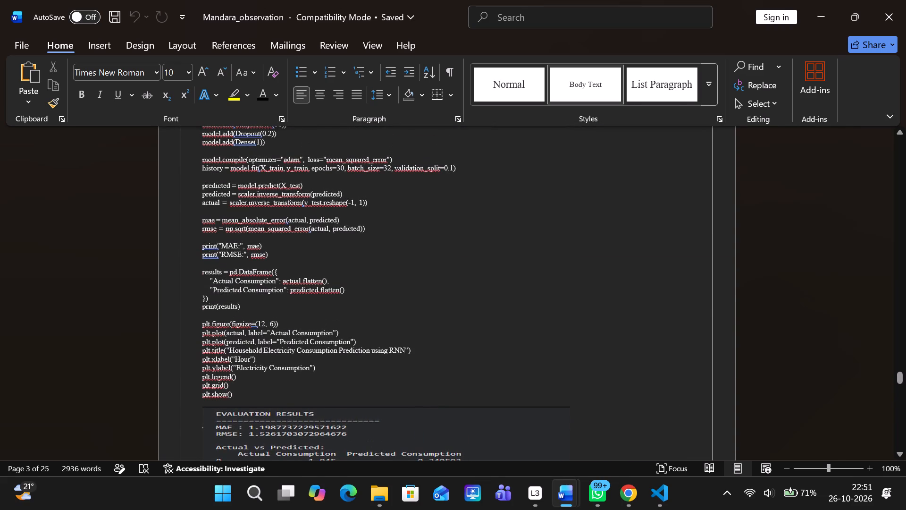
scroll(586, 285, up, 3)
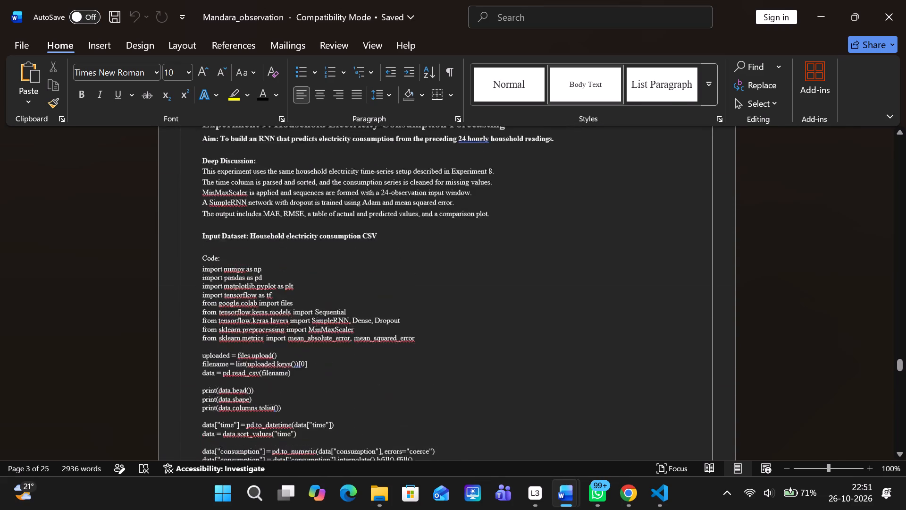
Review Experiment 8 and the room temperature and airline passenger prediction experiments in the observation document.
scroll(586, 285, up, 7)
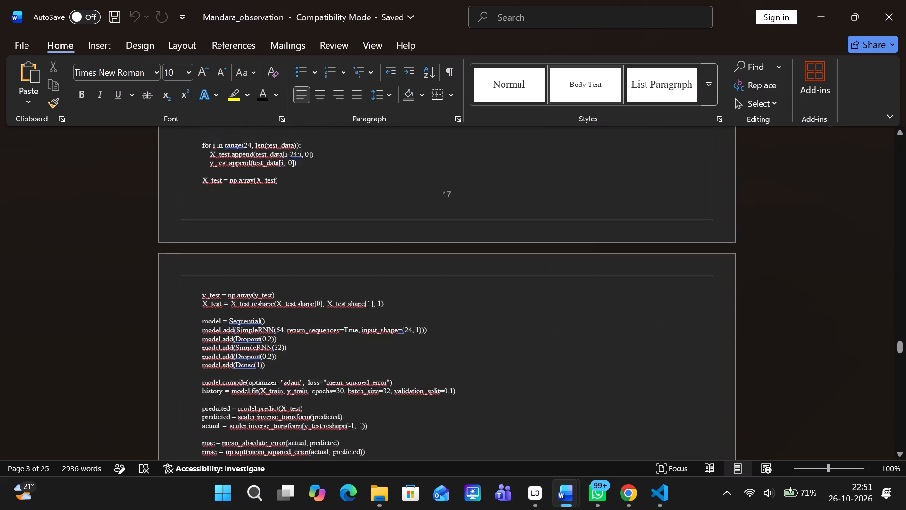
scroll(586, 285, up, 1)
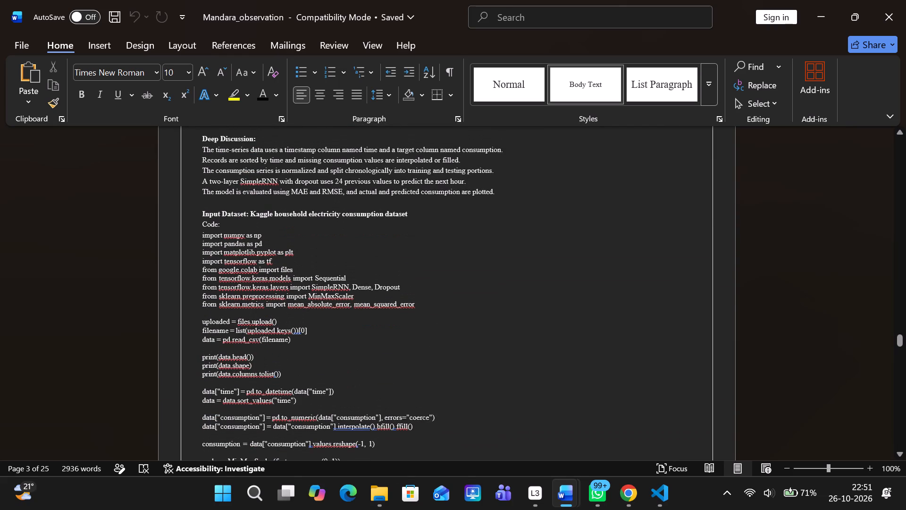
scroll(586, 285, up, 1)
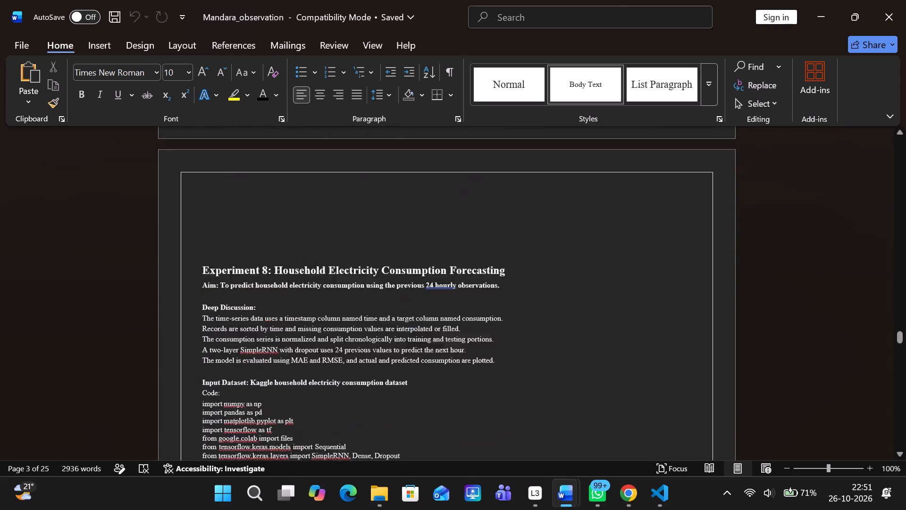
scroll(586, 285, up, 5)
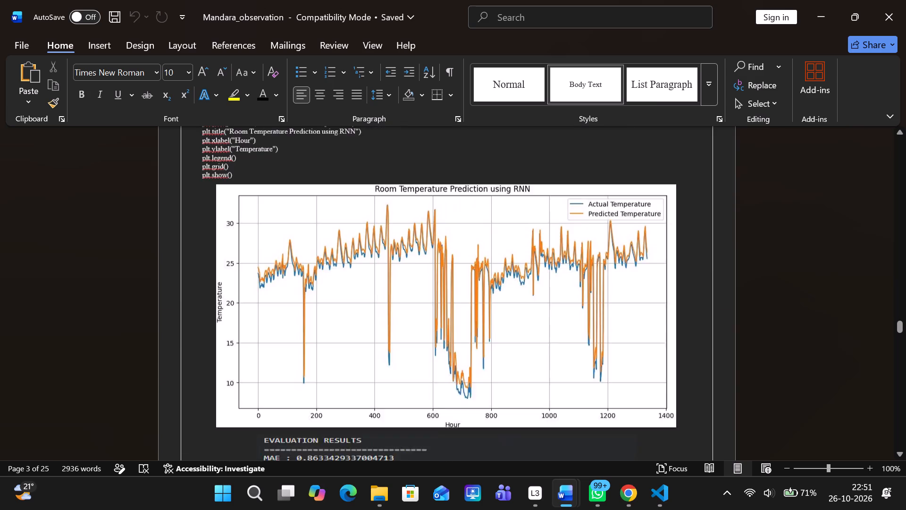
scroll(586, 285, up, 5)
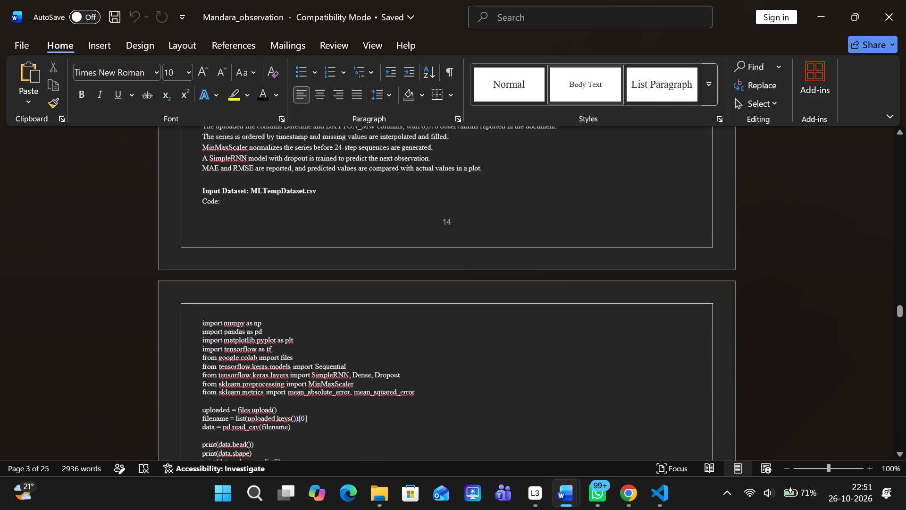
scroll(577, 312, up, 3)
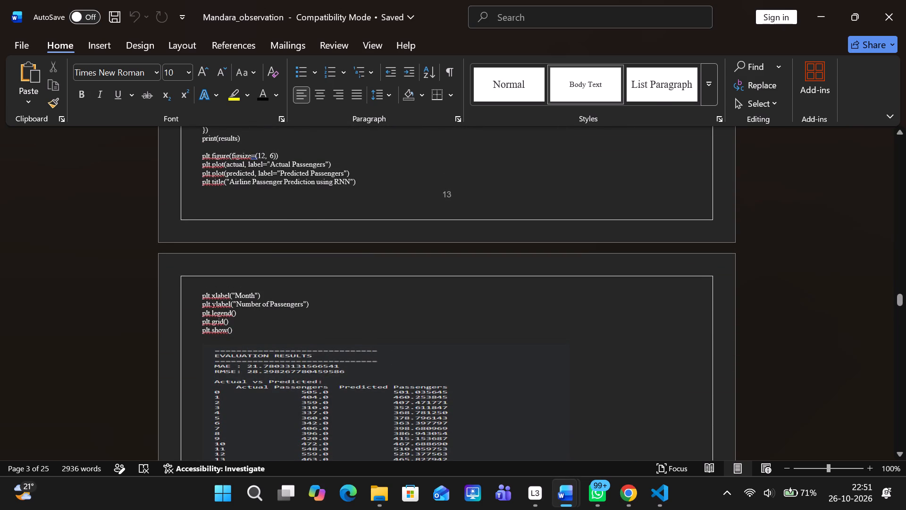
Replace the student name under "Submitted by" on the observation document's cover page with the new student's name.
scroll(577, 312, up, 10)
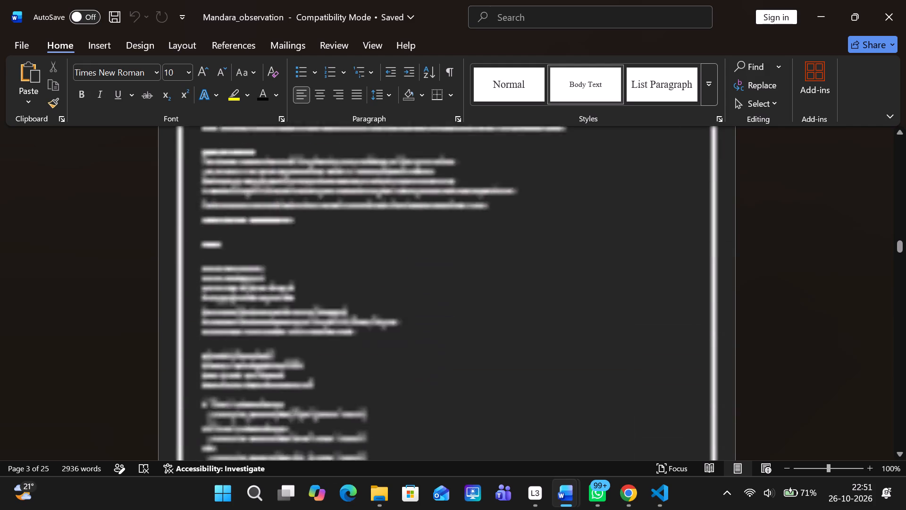
scroll(577, 312, up, 20)
scroll(577, 312, down, 2)
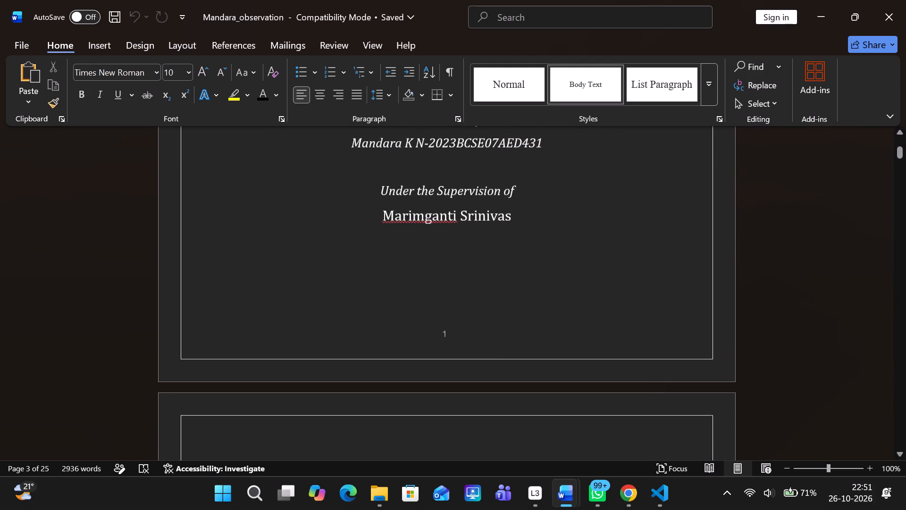
scroll(577, 312, up, 1)
click(422, 309)
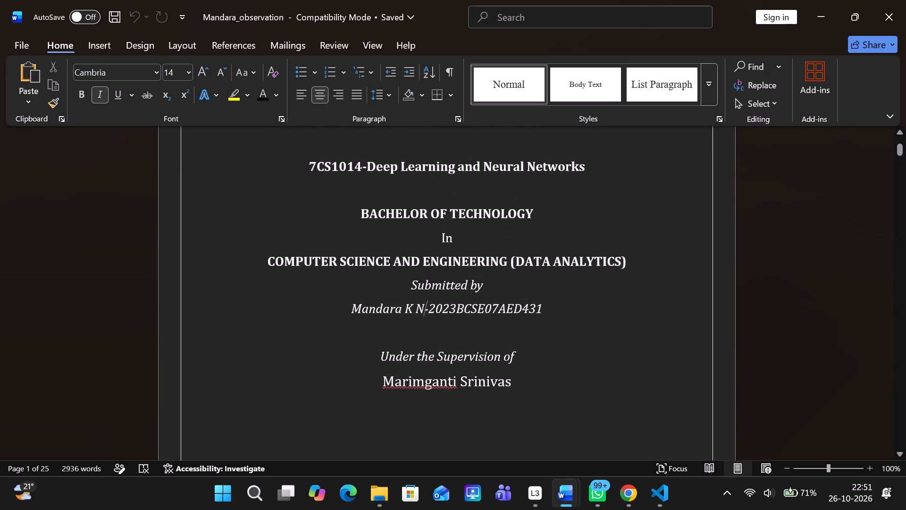
key(BackSpace)
key(BackSpace)
key(BackSpace)
key(BackSpace)
key(BackSpace)
key(BackSpace)
key(BackSpace)
key(BackSpace)
key(BackSpace)
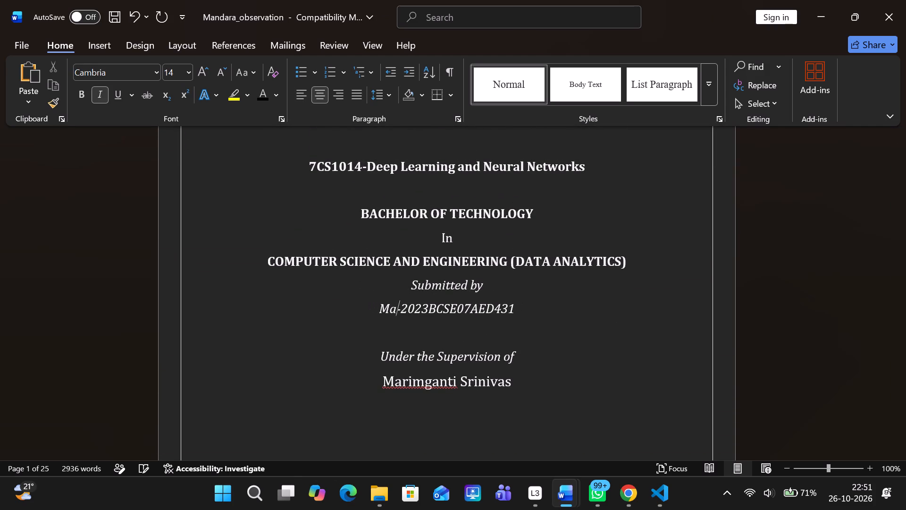
key(BackSpace)
key(BackSpace)
key(a)
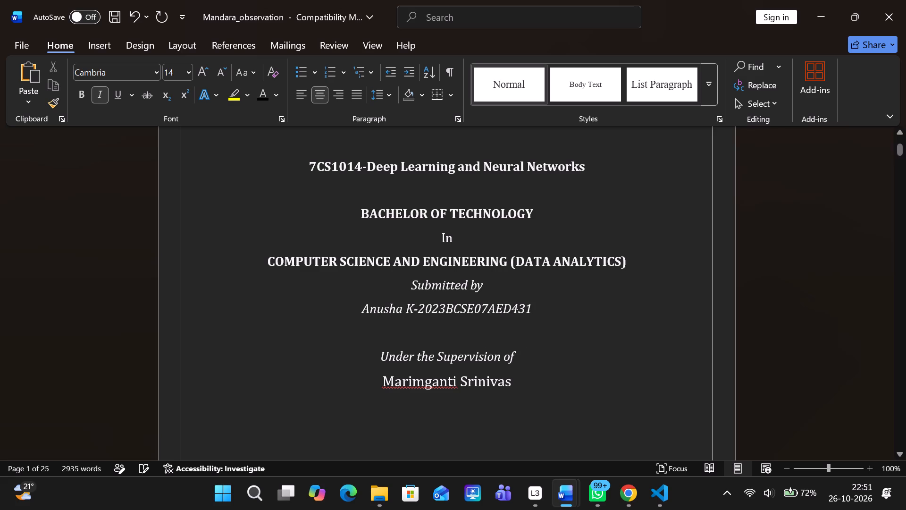
Change the last three digits of the cover page's registration number to the new student's.
click(581, 315)
key(BackSpace)
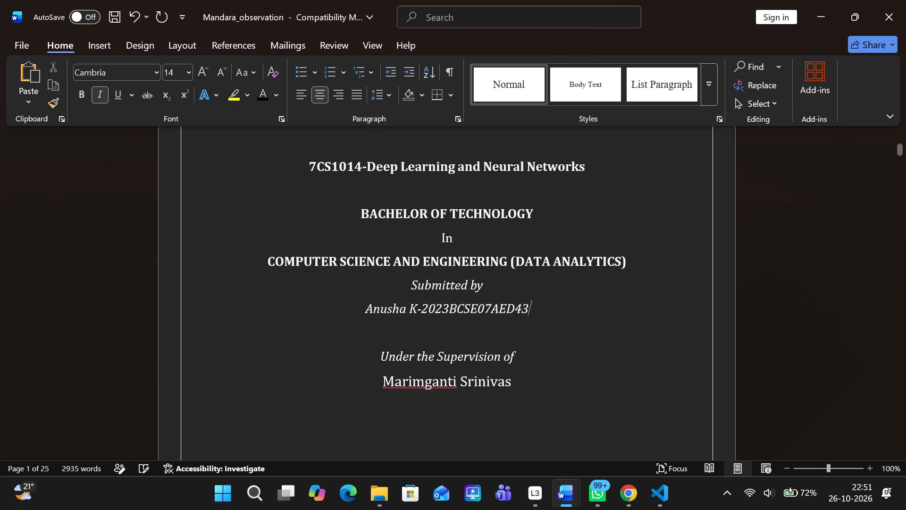
key(BackSpace)
key(BackSpace)
text(568)
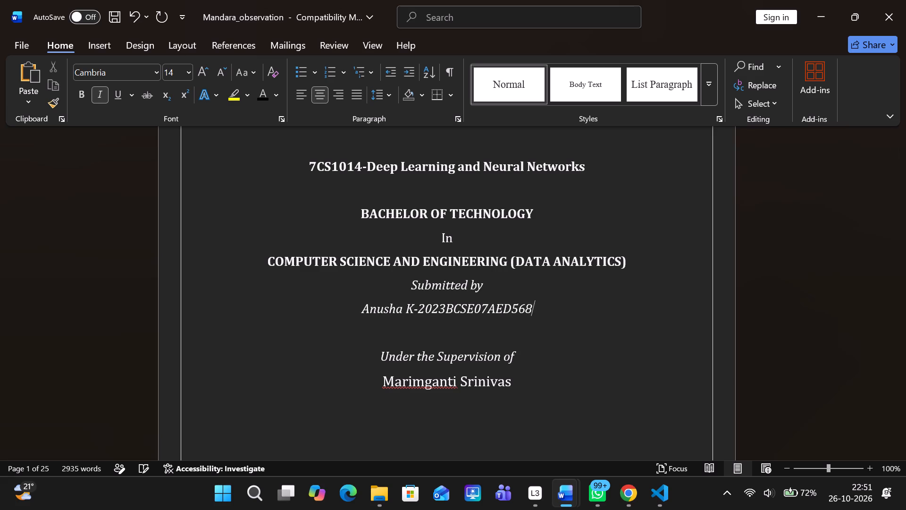
Remove the italics from the student name and registration number line on the cover page and make it bold.
click(546, 309)
drag(546, 309, 351, 312)
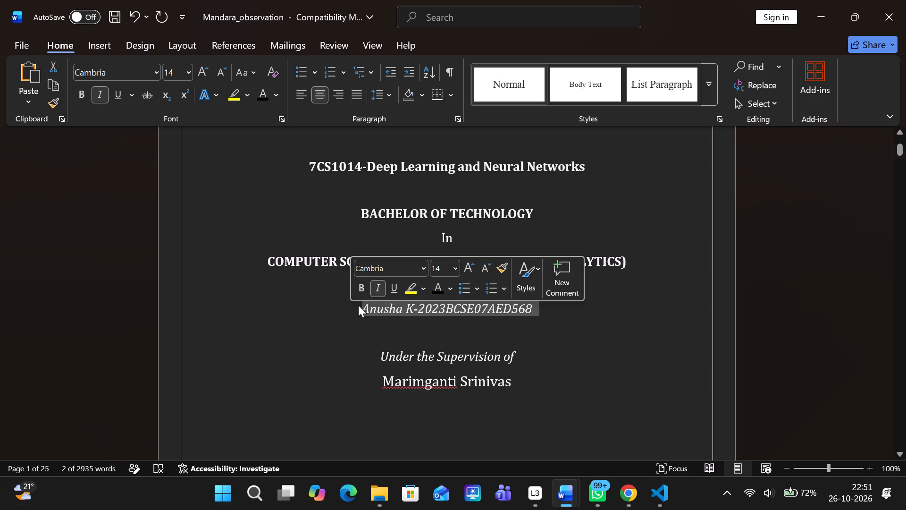
click(374, 287)
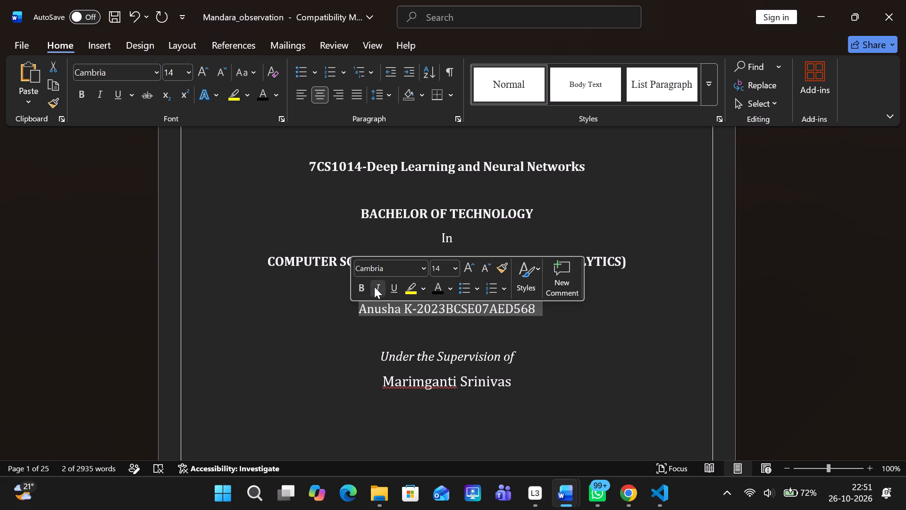
click(365, 287)
click(359, 336)
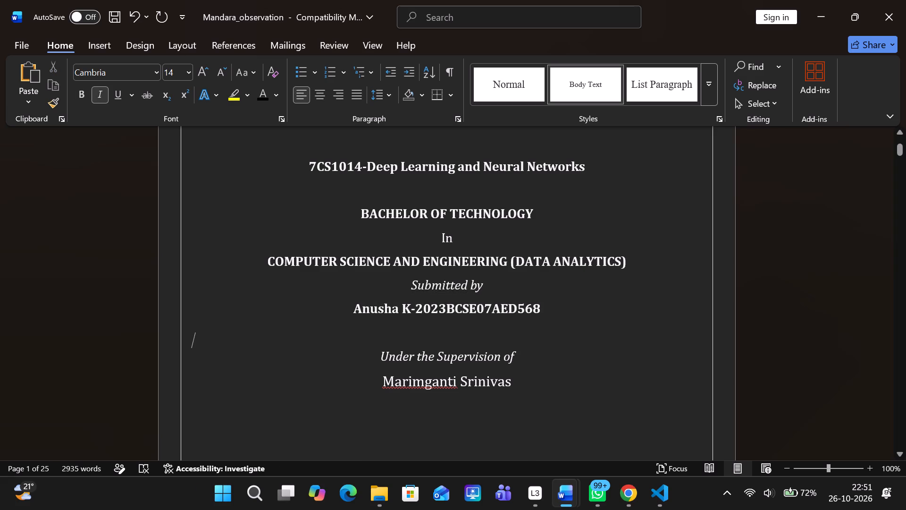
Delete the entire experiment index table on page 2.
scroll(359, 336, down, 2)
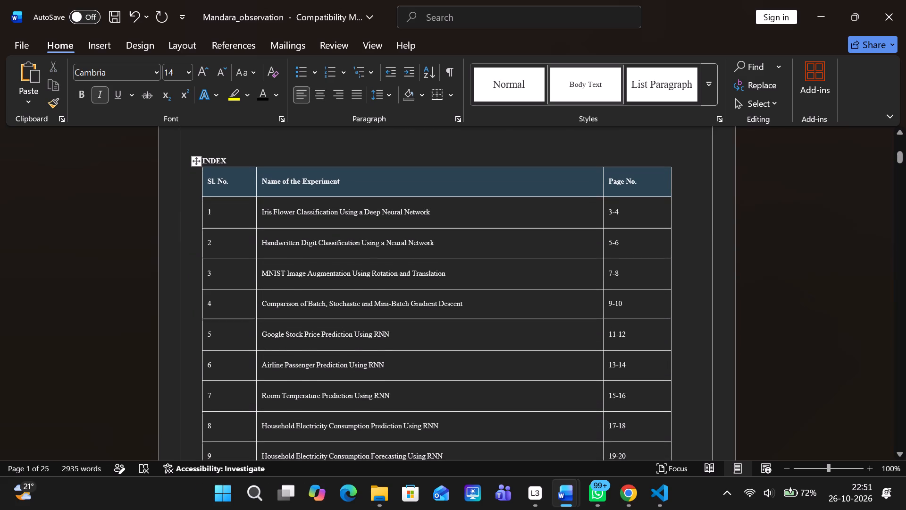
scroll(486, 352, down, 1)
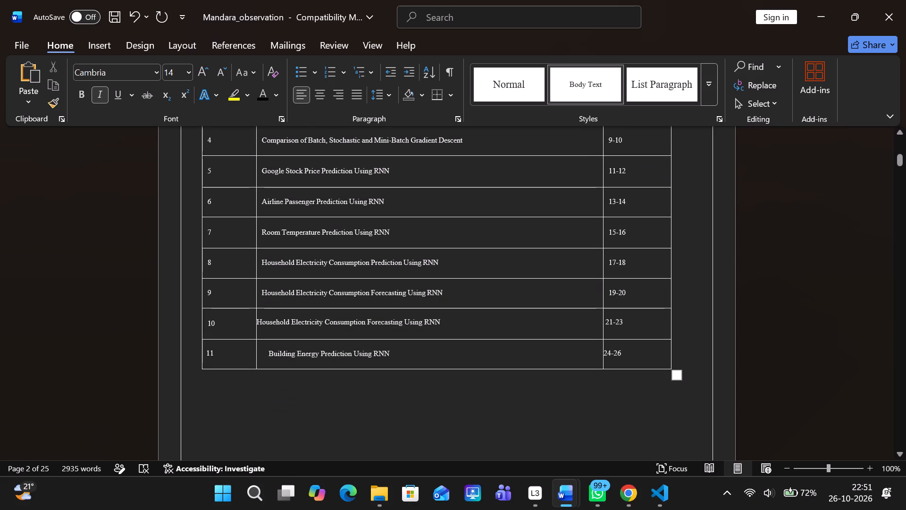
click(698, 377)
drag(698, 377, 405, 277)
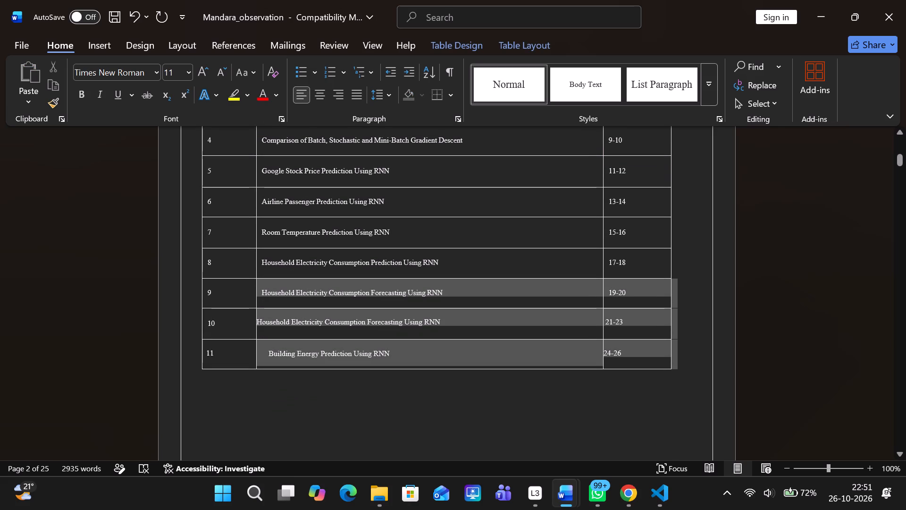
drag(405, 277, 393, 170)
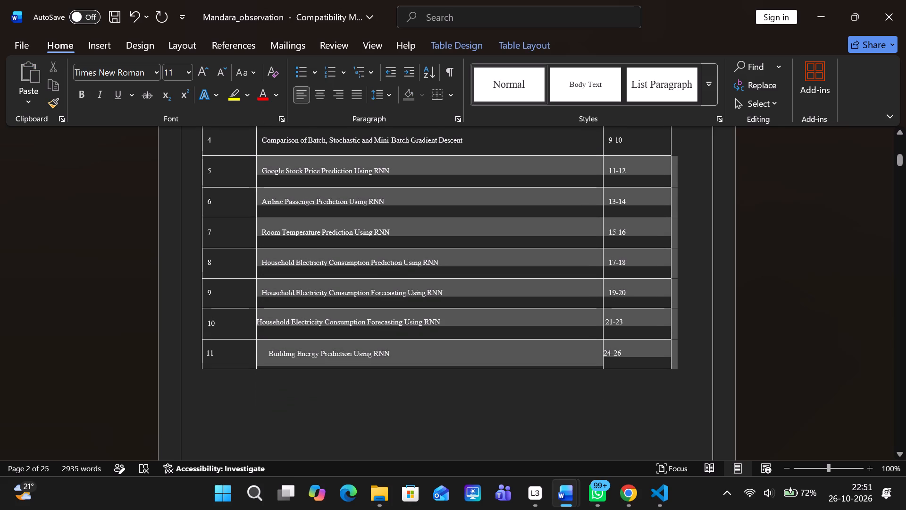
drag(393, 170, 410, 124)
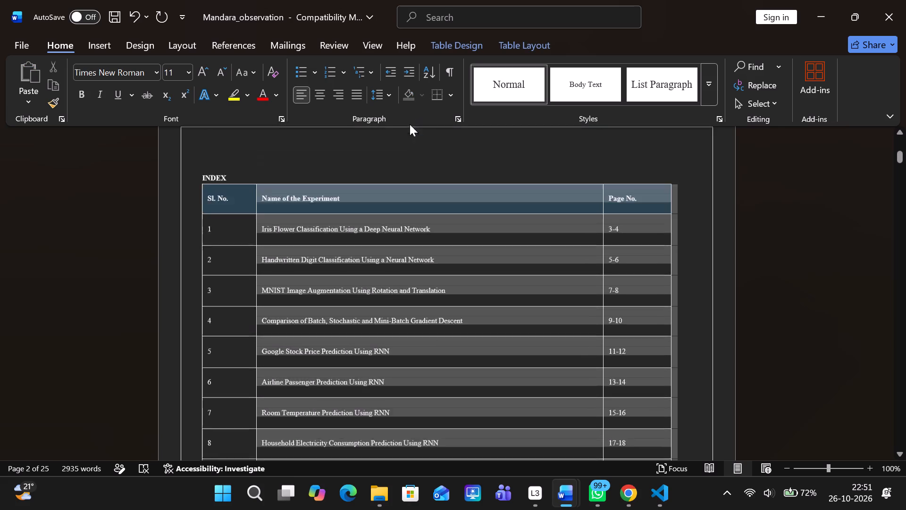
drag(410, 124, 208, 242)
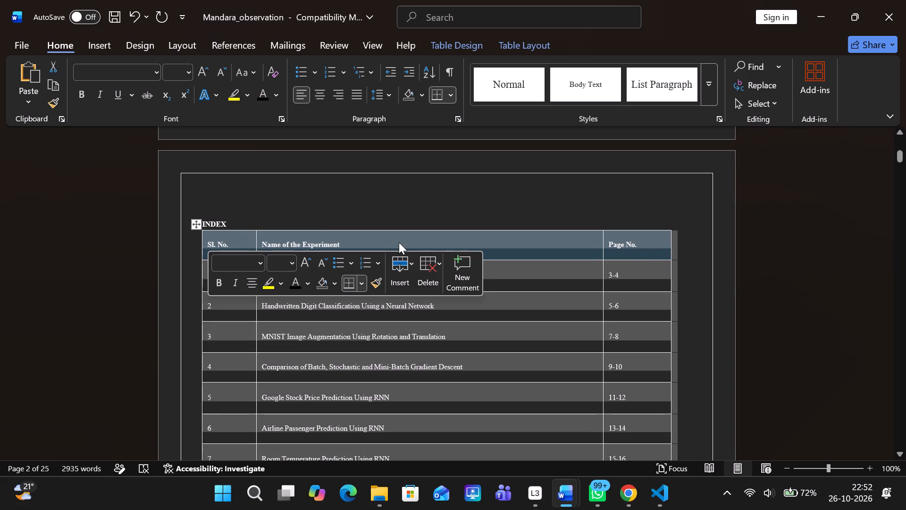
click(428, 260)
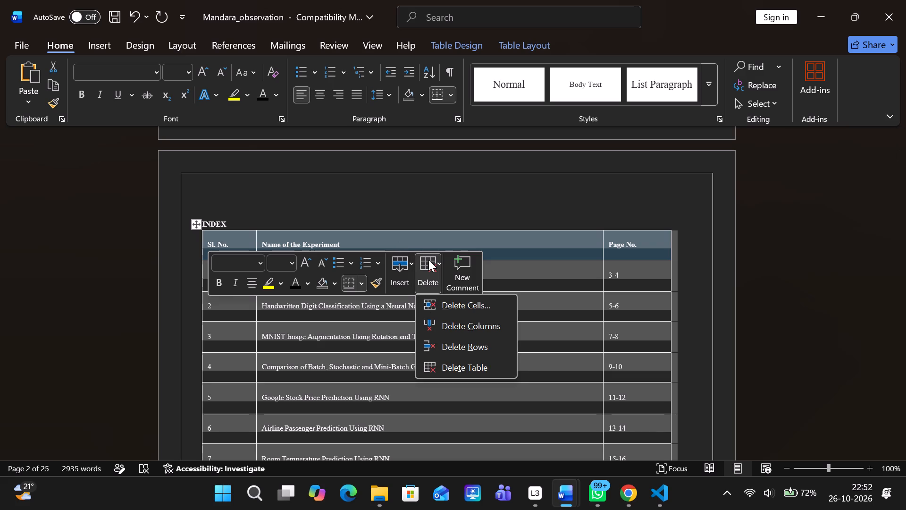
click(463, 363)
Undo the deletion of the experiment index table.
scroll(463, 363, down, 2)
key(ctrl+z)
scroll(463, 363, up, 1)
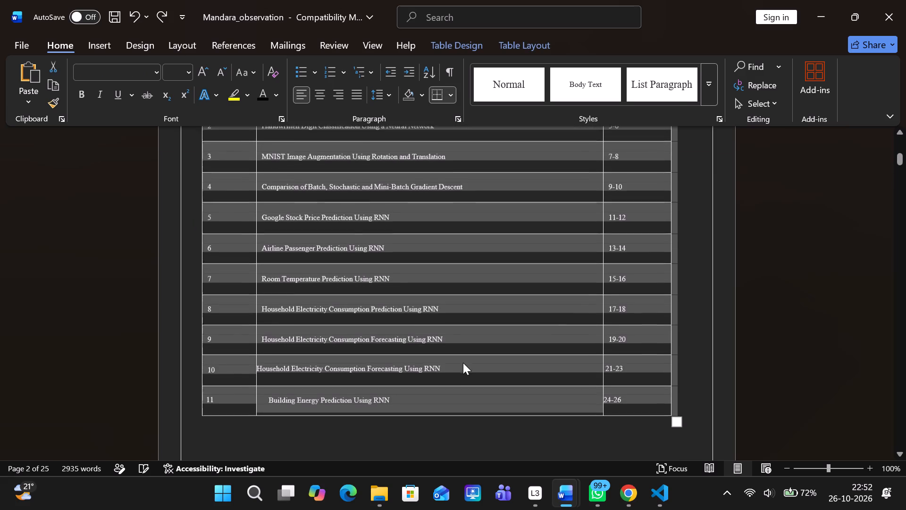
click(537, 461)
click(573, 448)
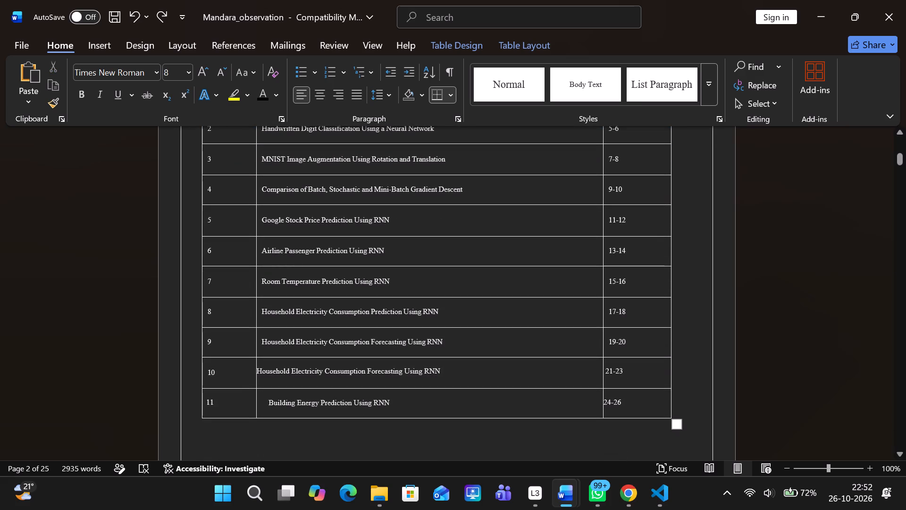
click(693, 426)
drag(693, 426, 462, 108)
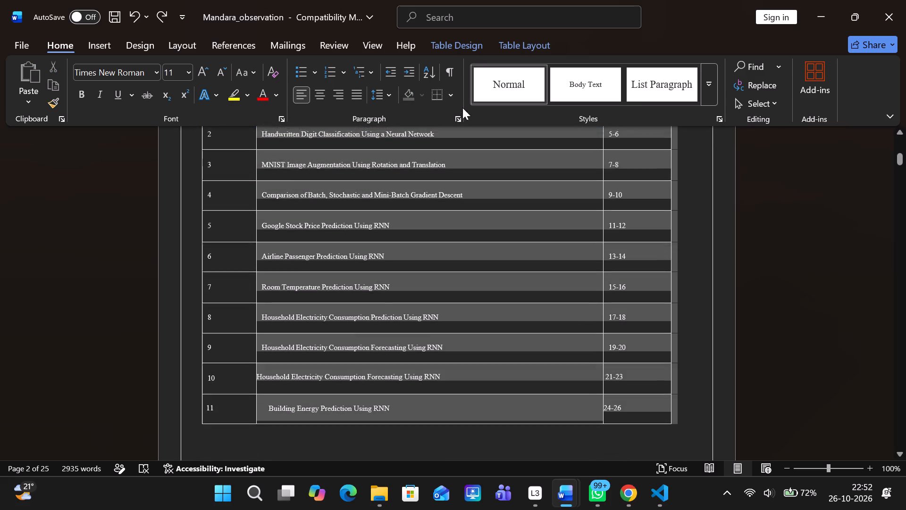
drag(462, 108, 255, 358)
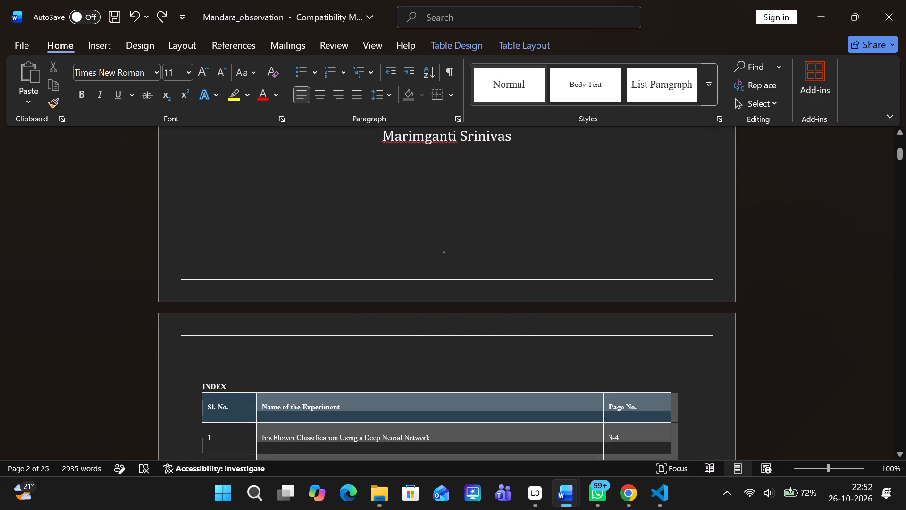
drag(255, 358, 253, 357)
Skim the observation document to its last page and review Experiments 11, 10 and 9 on the way back.
scroll(253, 357, down, 15)
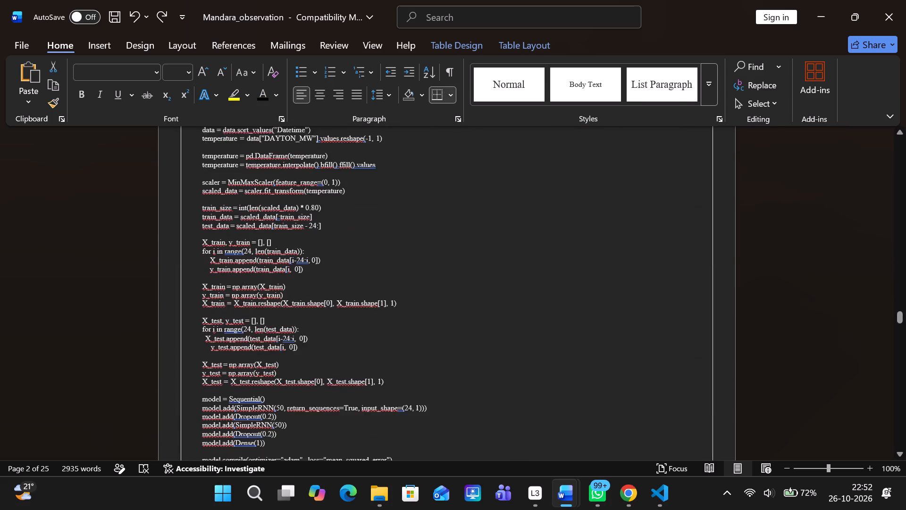
scroll(253, 357, down, 8)
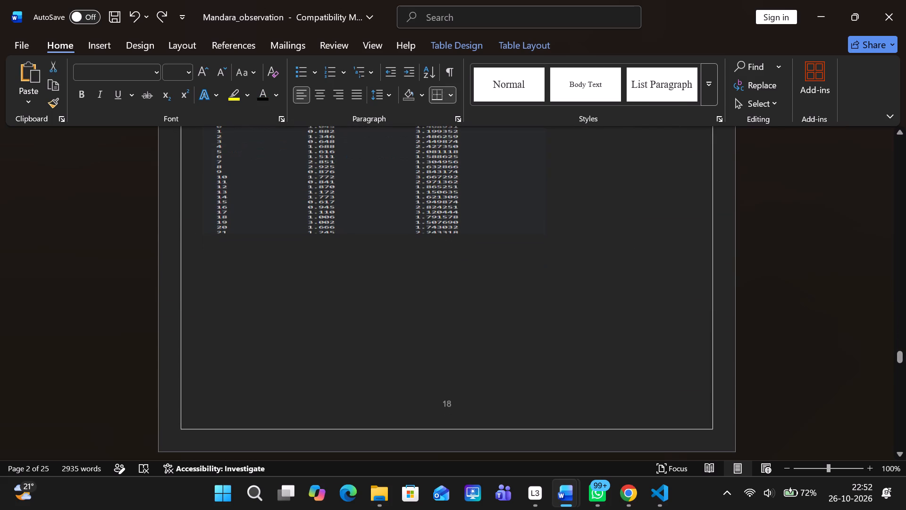
scroll(253, 357, down, 13)
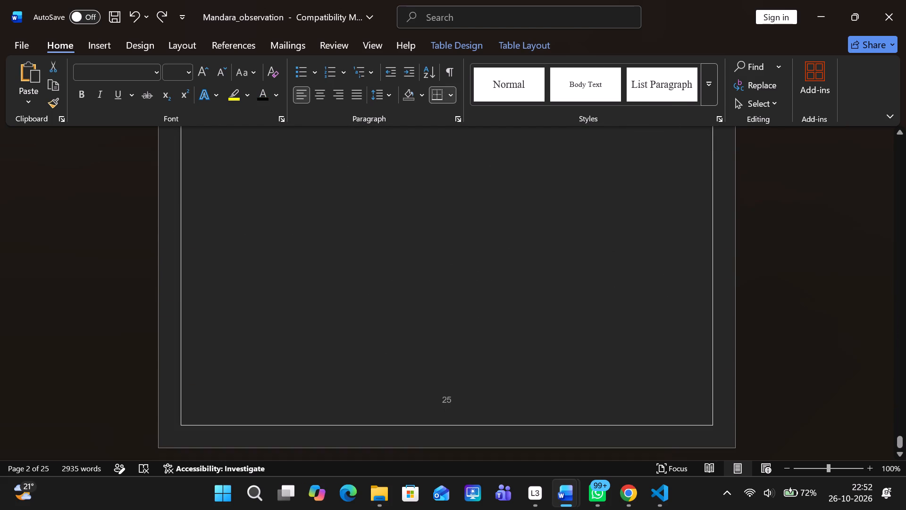
scroll(253, 357, up, 5)
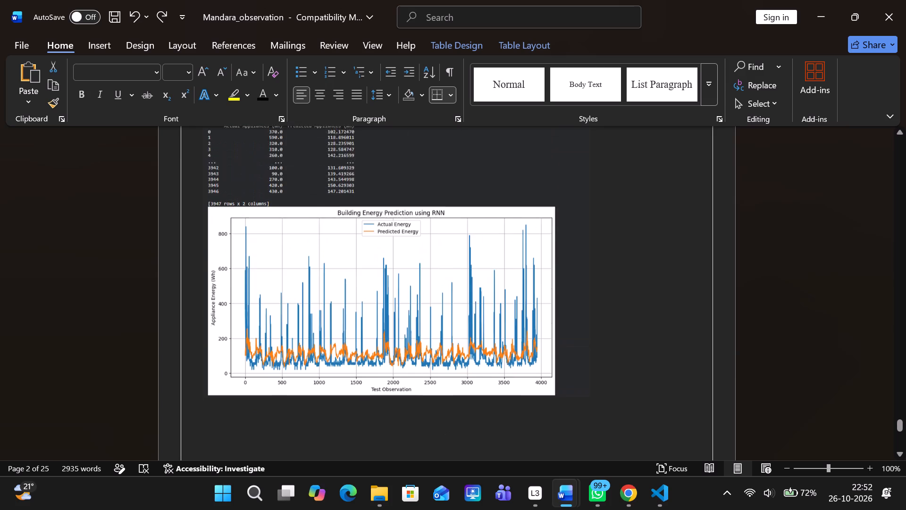
scroll(253, 357, up, 5)
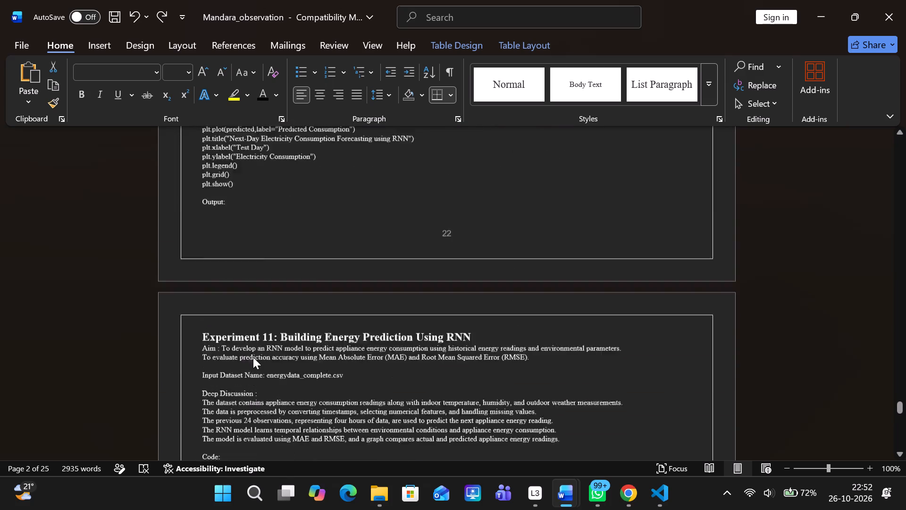
scroll(253, 357, up, 4)
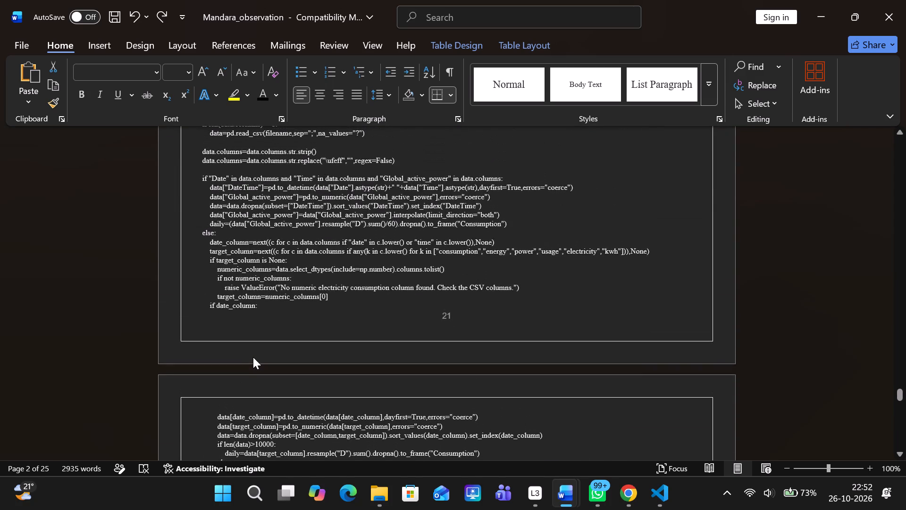
scroll(253, 357, up, 3)
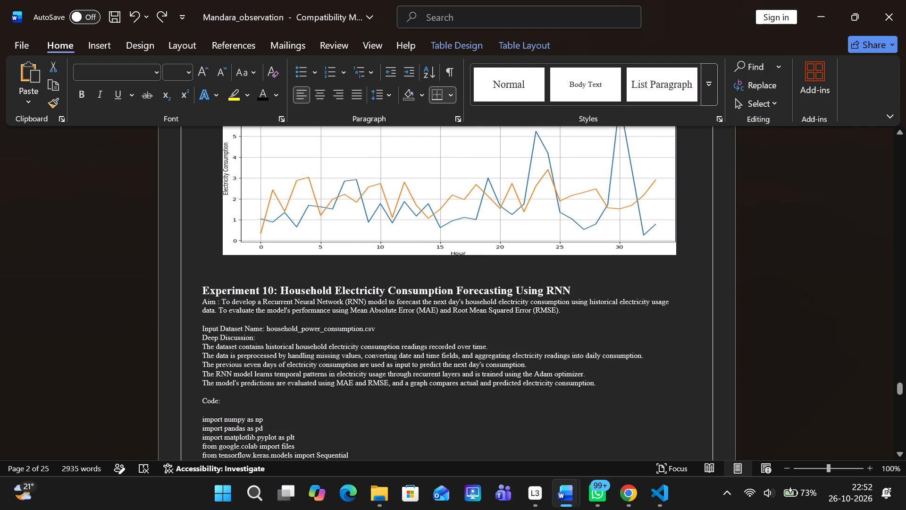
scroll(253, 357, up, 4)
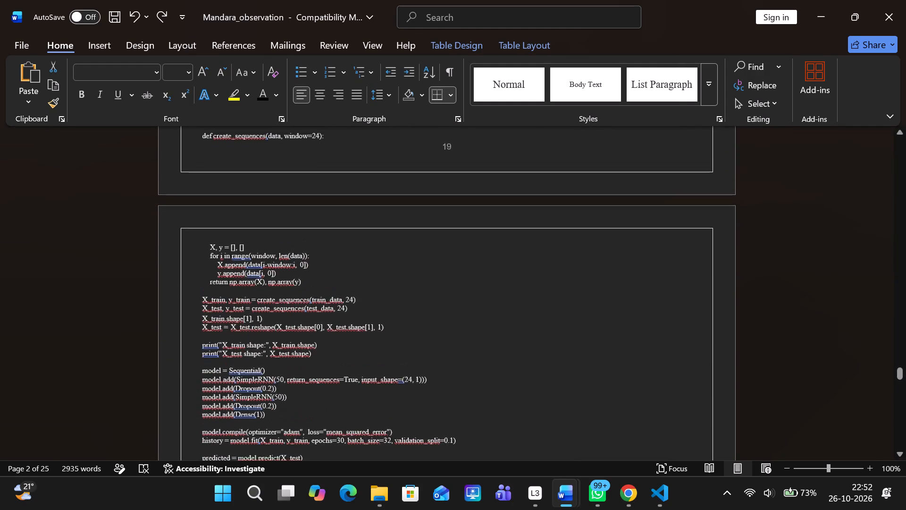
scroll(253, 357, up, 4)
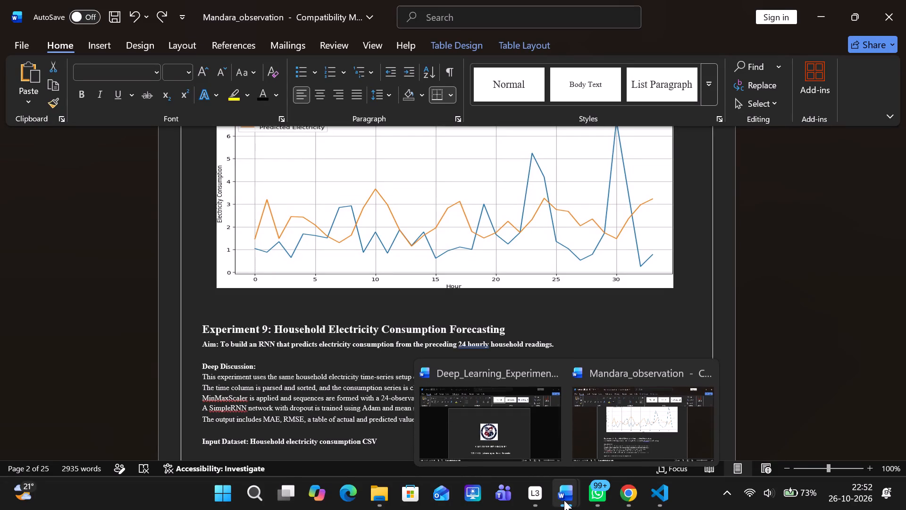
Switch to Chrome and download the raw DLNNEXPERIMENBTS.pdf file from the DLNN repository.
click(509, 431)
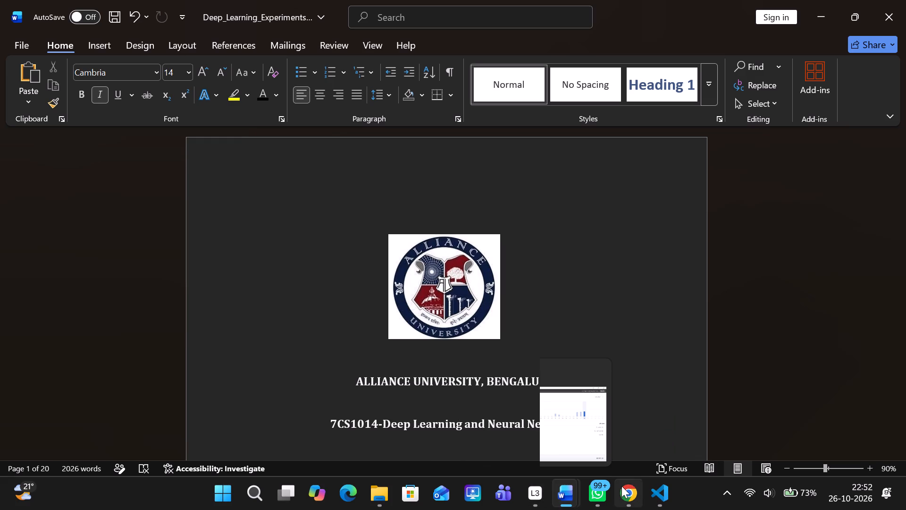
click(623, 425)
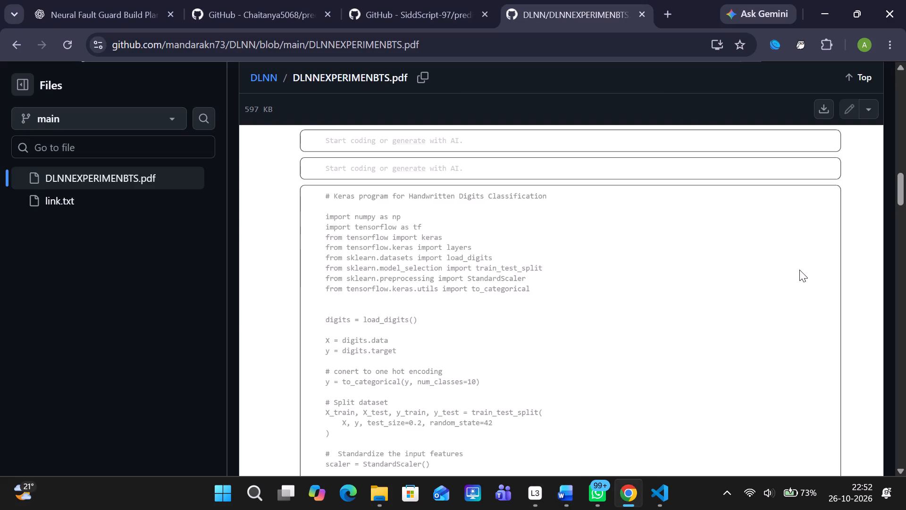
scroll(752, 300, down, 4)
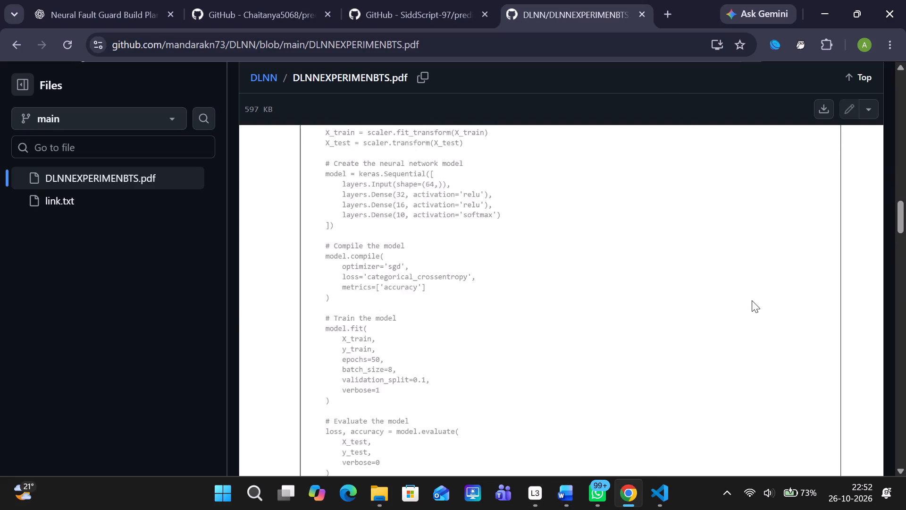
scroll(752, 300, down, 2)
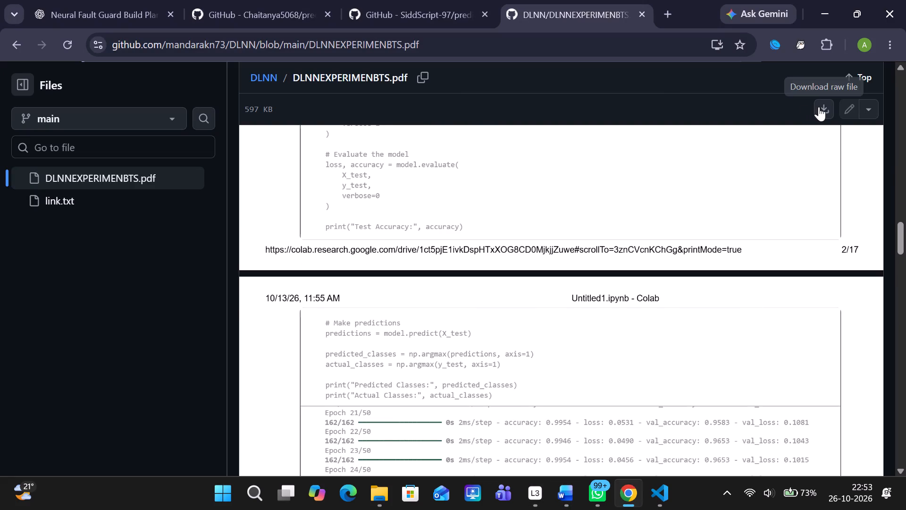
click(819, 107)
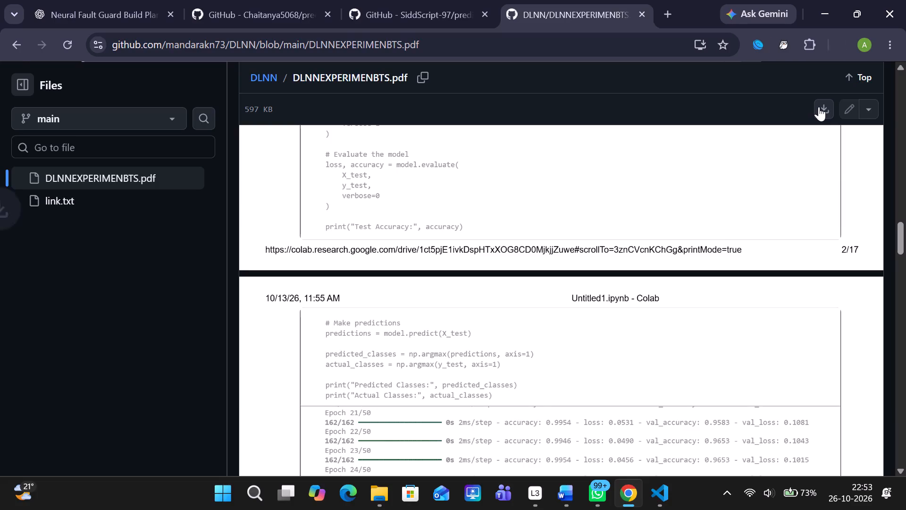
Open the github.com home page in a new browser tab.
click(670, 13)
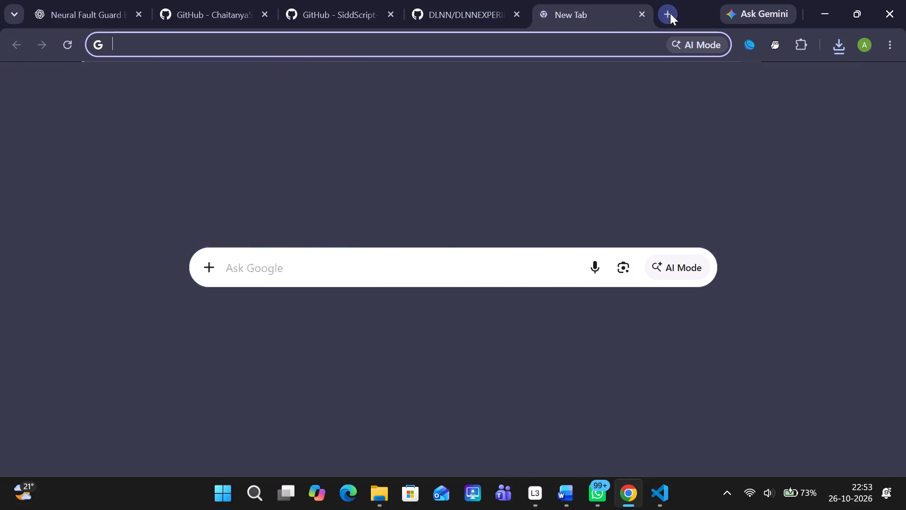
click(324, 40)
text(gith)
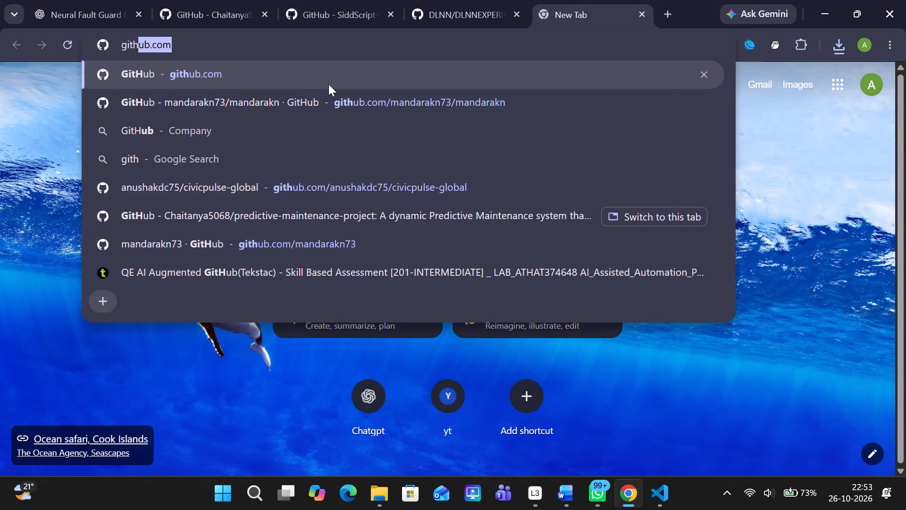
click(328, 84)
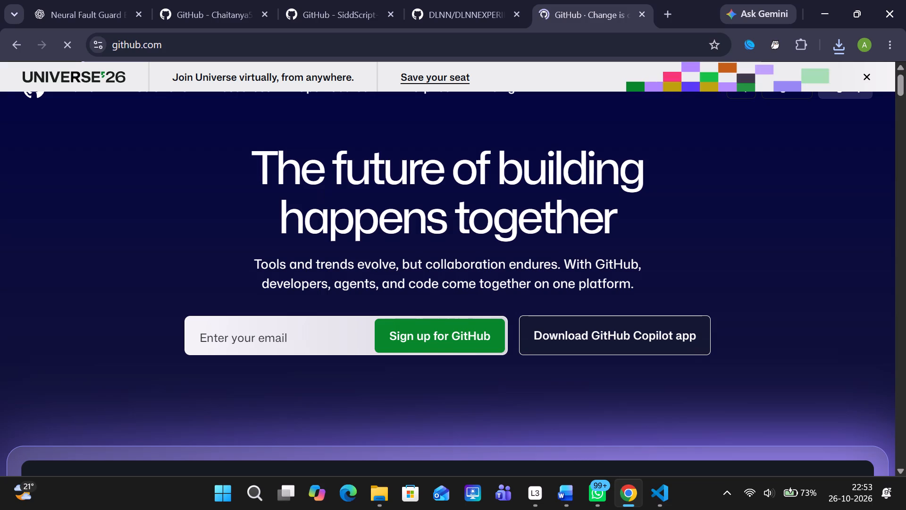
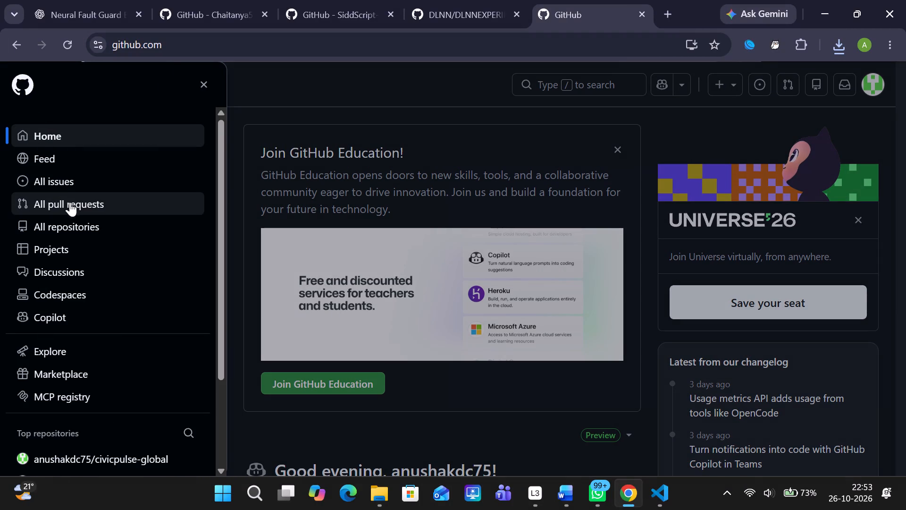
Create a new public repository named DLNN from the repositories list, without a README, .gitignore or license.
click(97, 229)
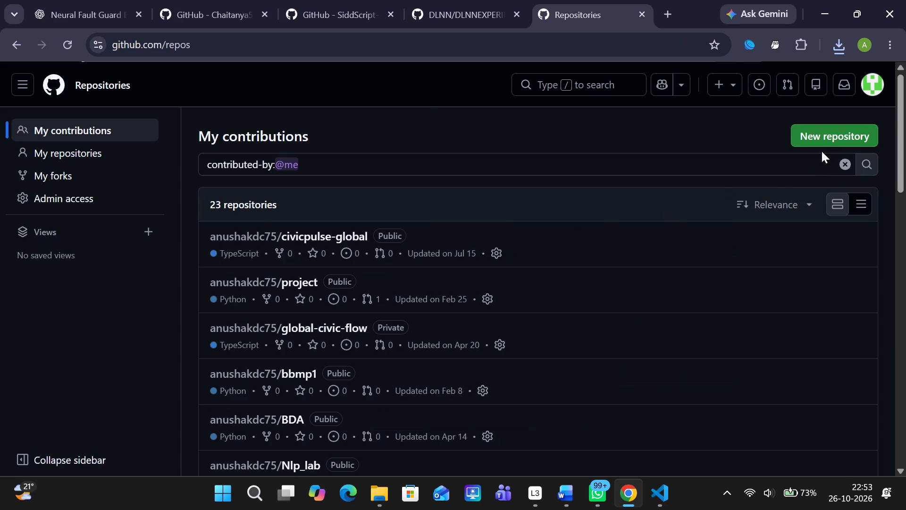
click(825, 144)
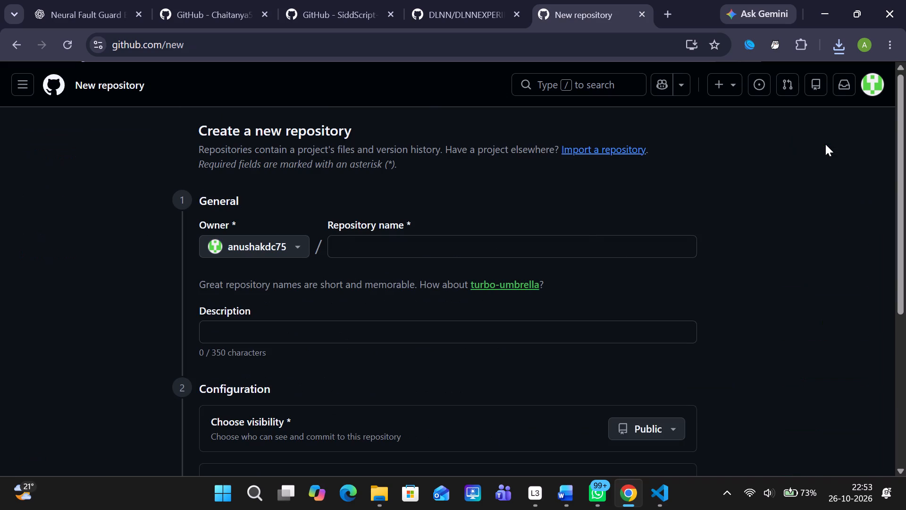
click(509, 249)
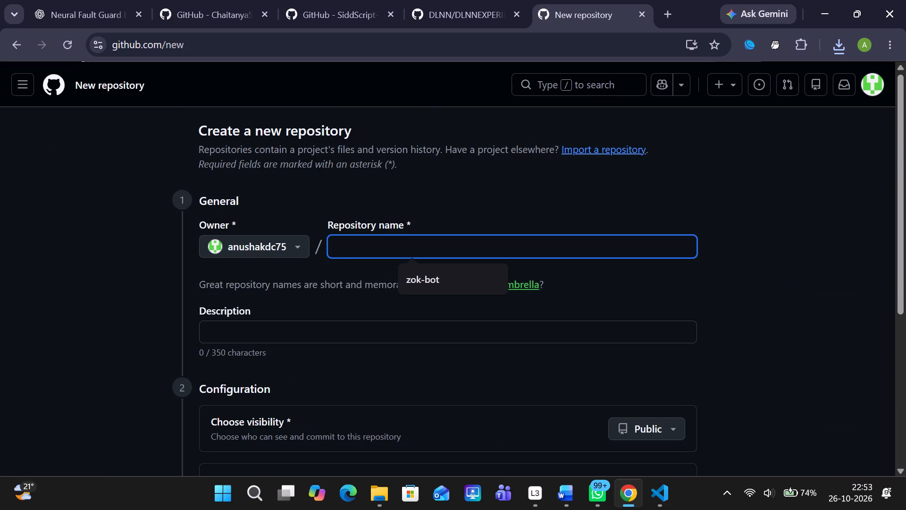
text(DLNN)
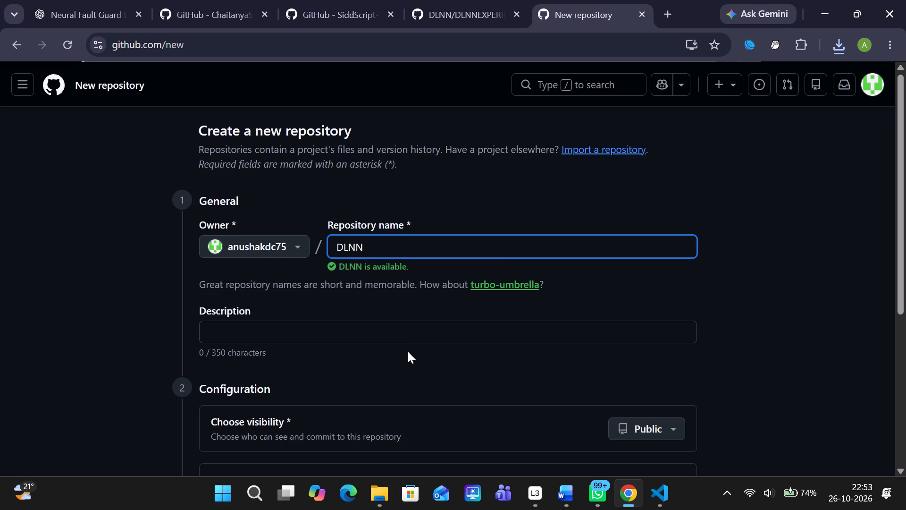
scroll(408, 351, down, 3)
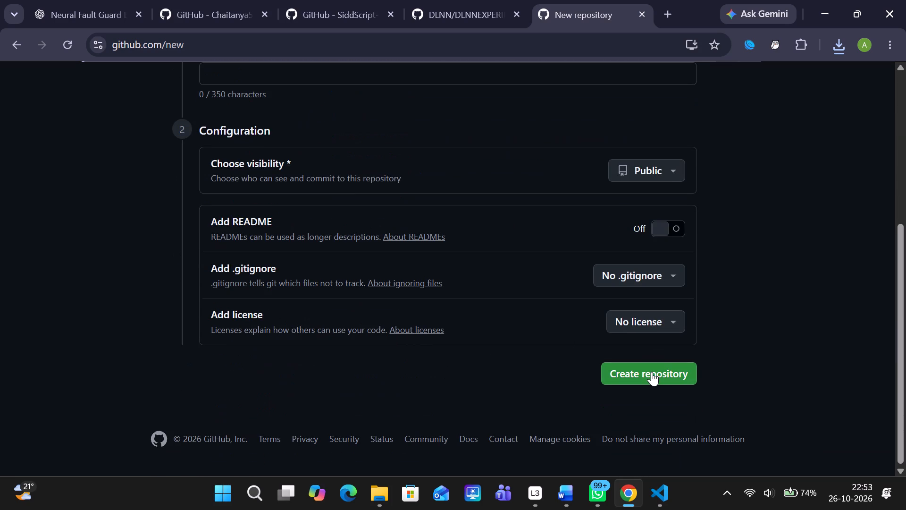
click(652, 372)
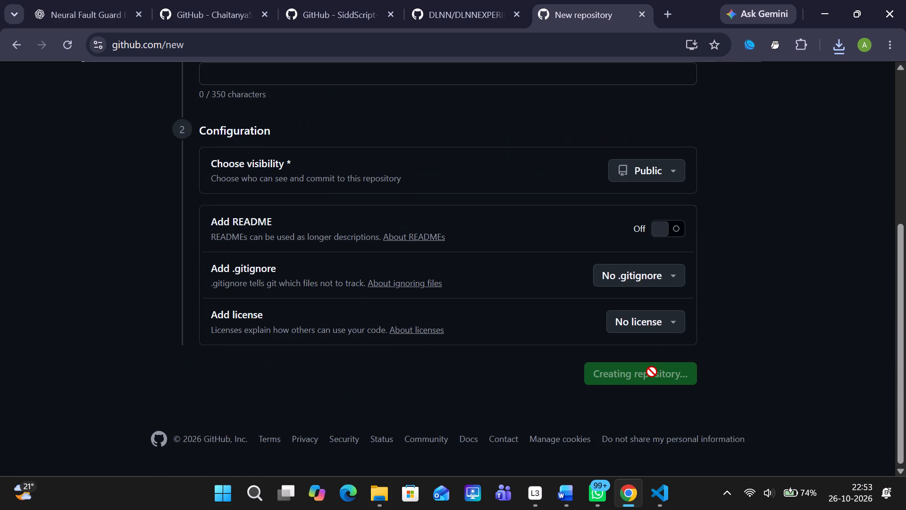
scroll(584, 306, up, 1)
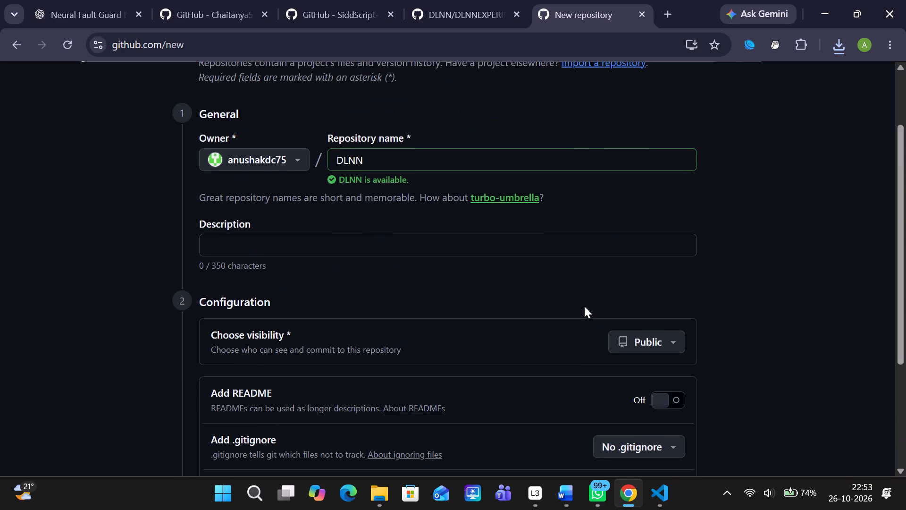
scroll(584, 306, up, 1)
Look through the new DLNN repository's quick setup page, its issues page and the repository switcher.
scroll(584, 306, down, 2)
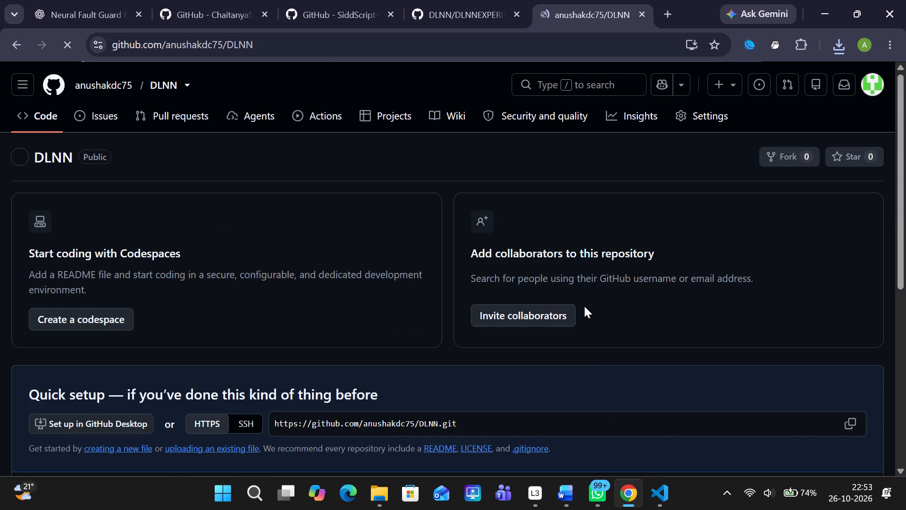
scroll(383, 354, down, 2)
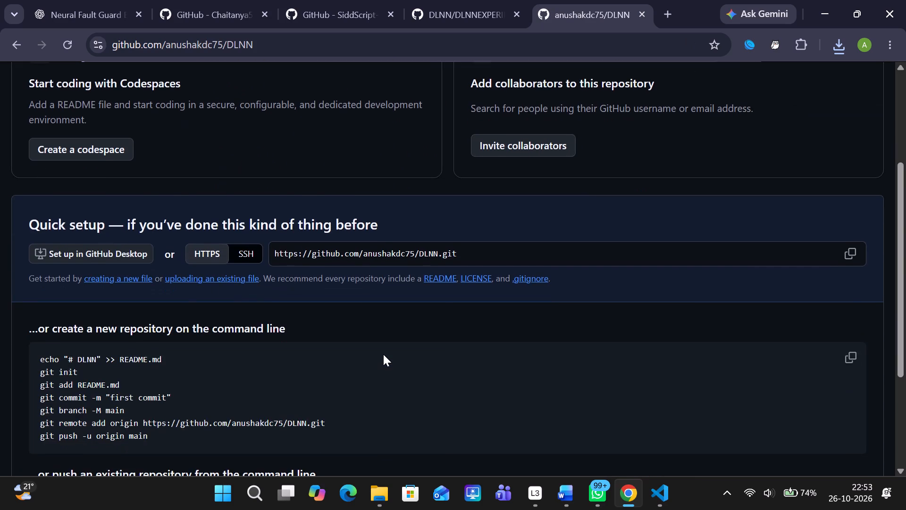
scroll(383, 354, down, 1)
scroll(383, 354, up, 7)
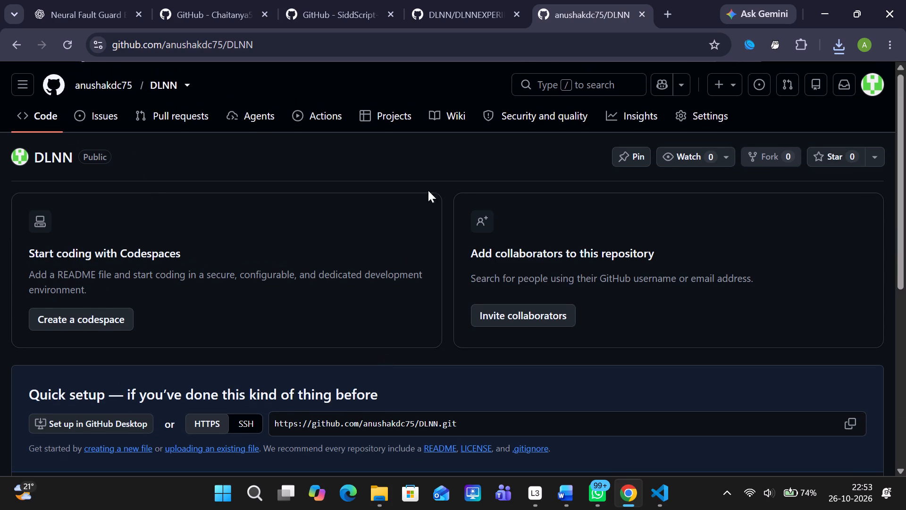
click(109, 121)
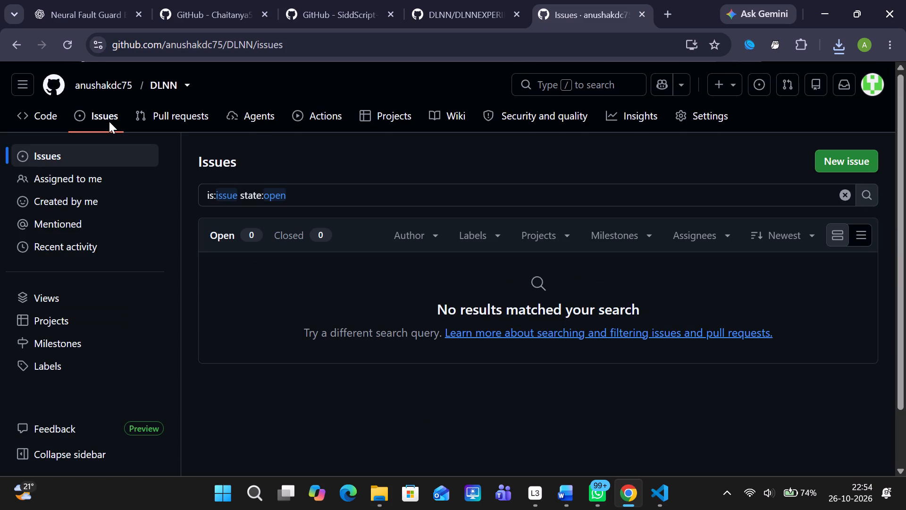
click(58, 113)
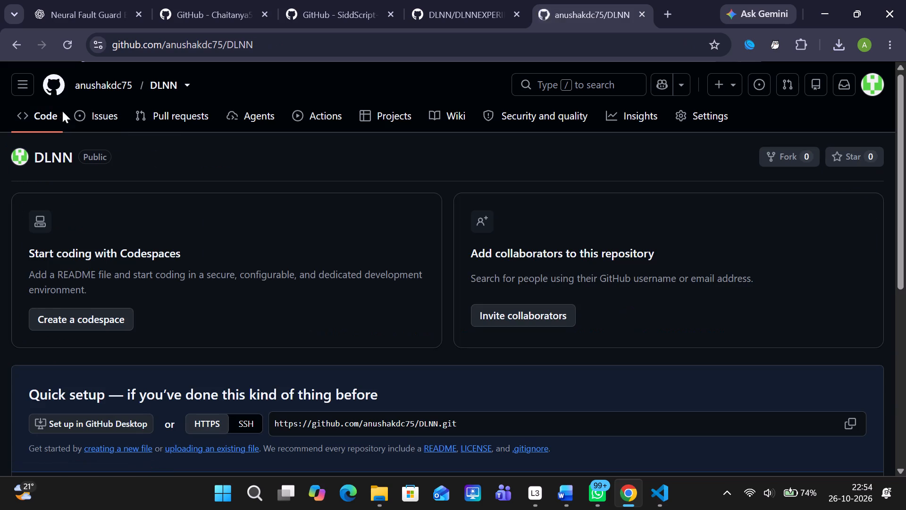
scroll(197, 242, down, 1)
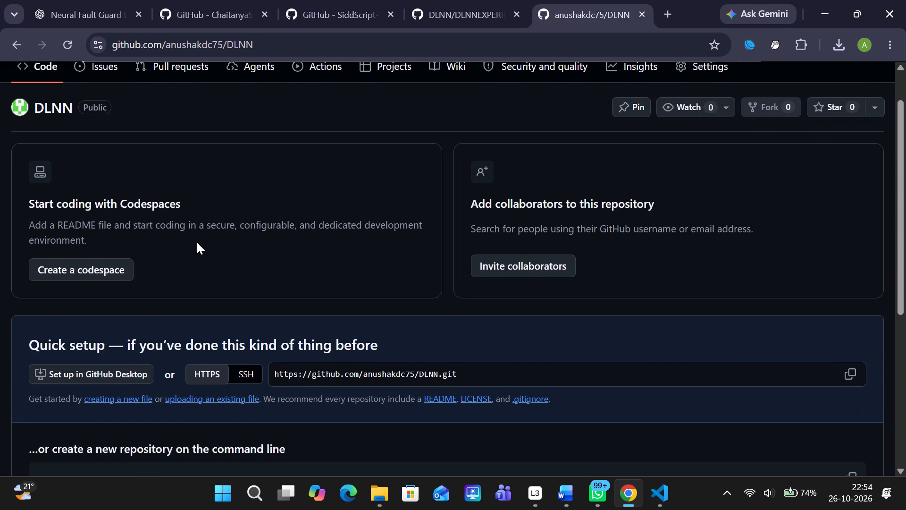
scroll(197, 242, down, 2)
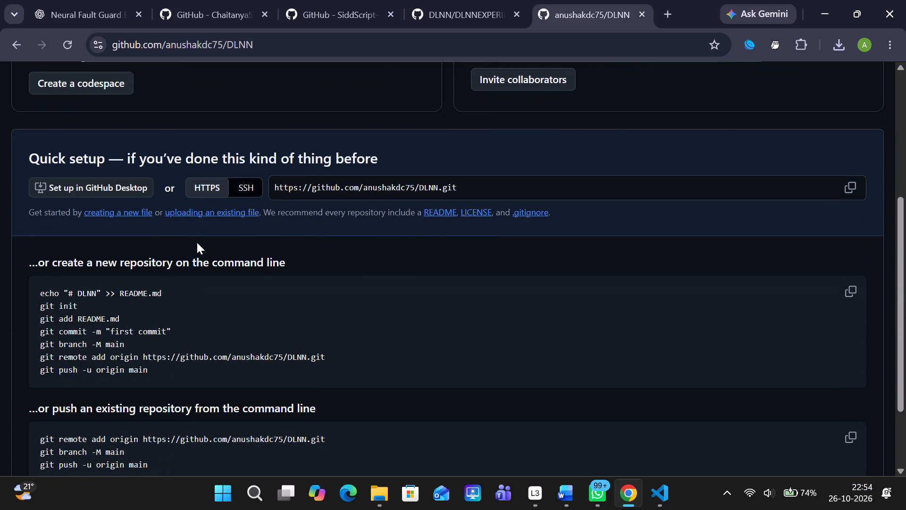
scroll(197, 242, up, 3)
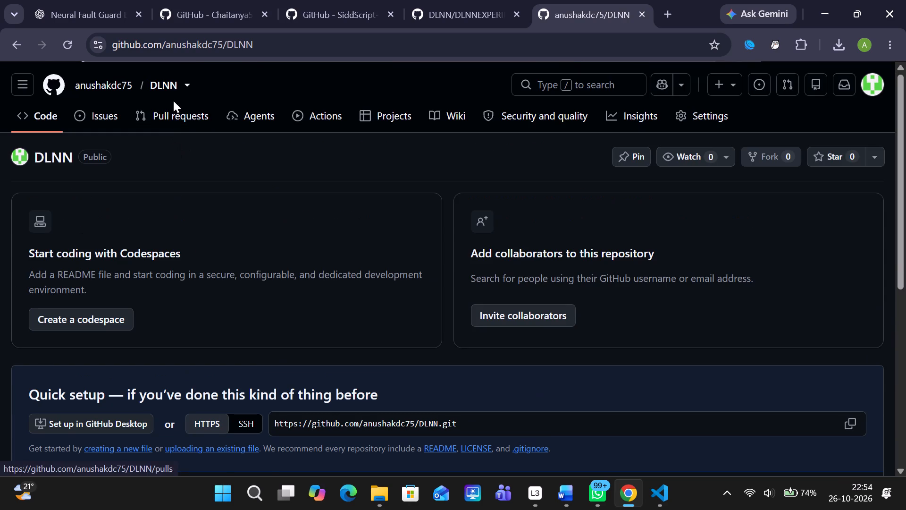
click(182, 85)
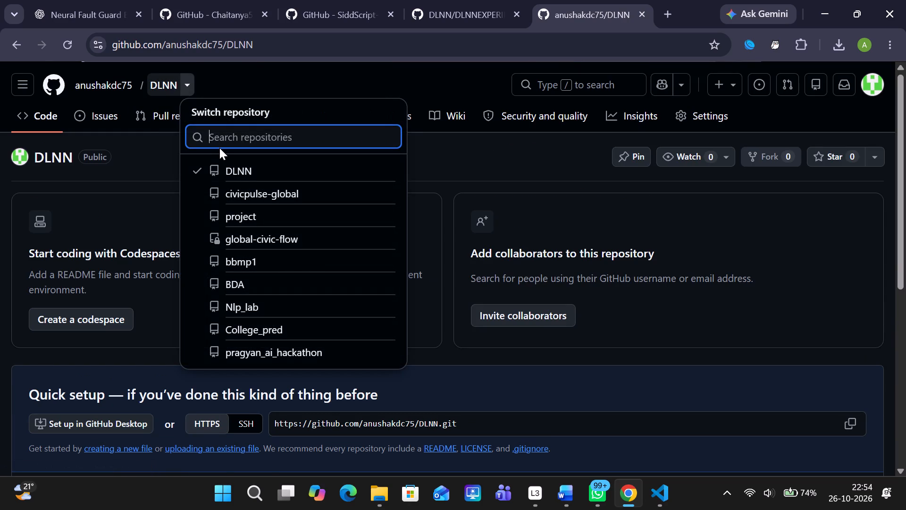
click(236, 168)
click(706, 118)
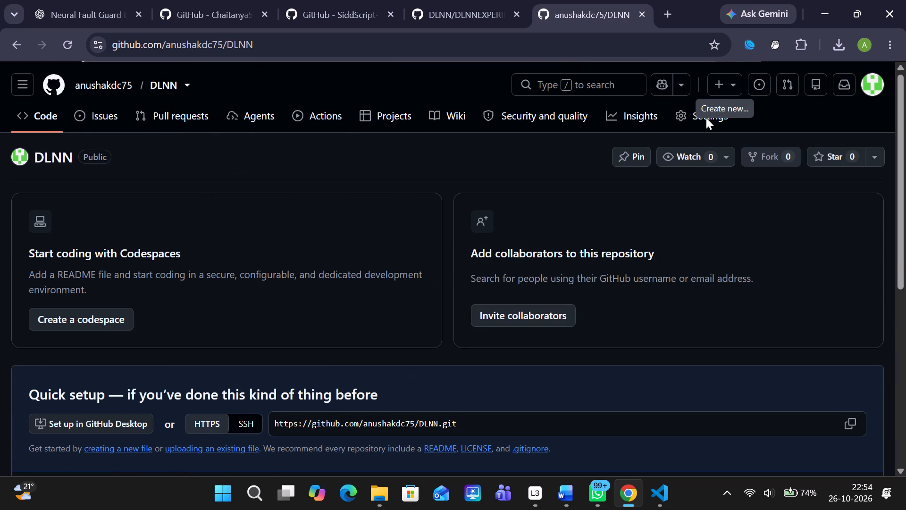
Examine the DLNN repository's general settings down to the Danger Zone, and return to its code page.
click(692, 115)
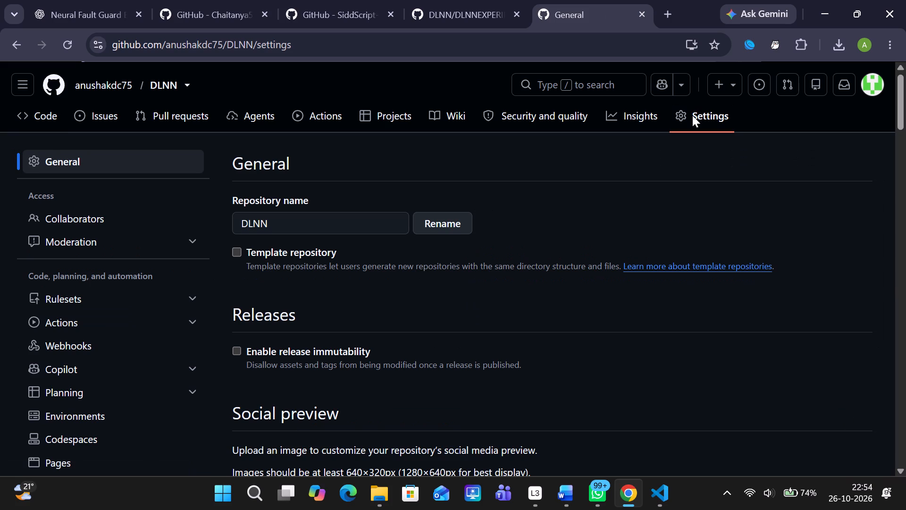
scroll(580, 260, down, 6)
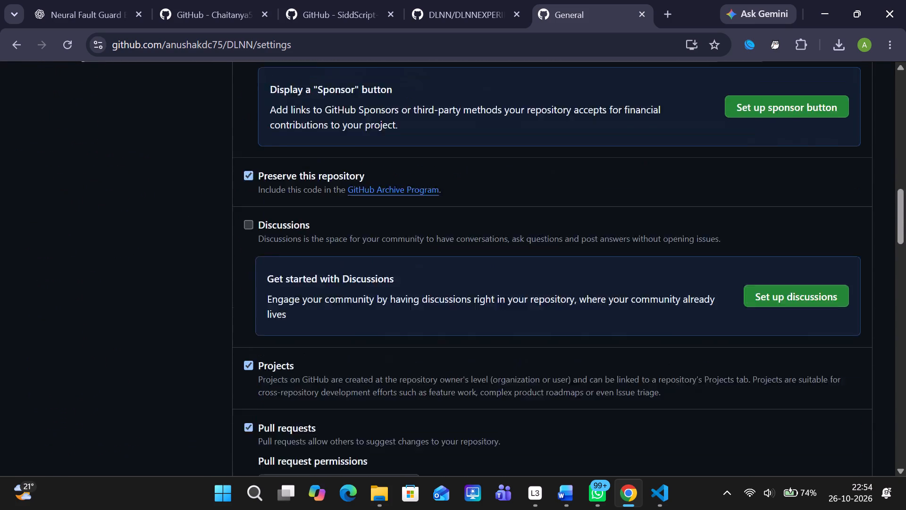
scroll(580, 260, down, 7)
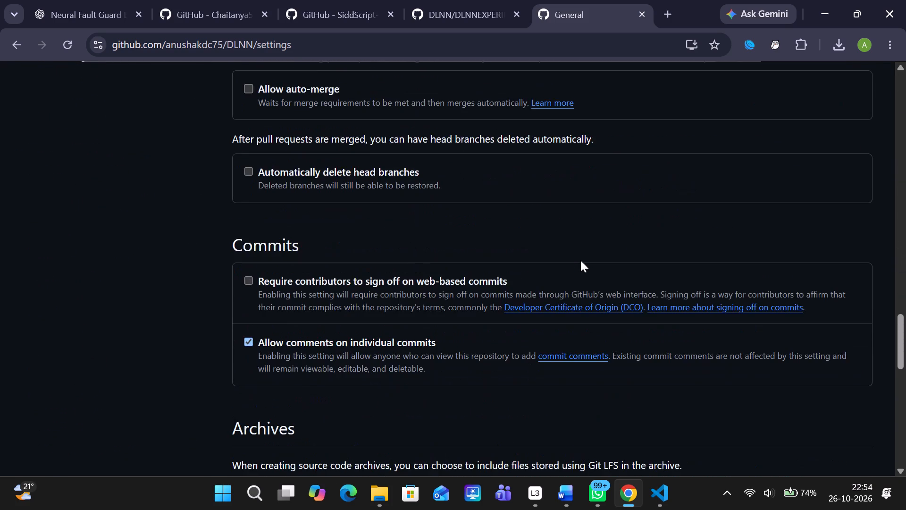
scroll(580, 260, down, 3)
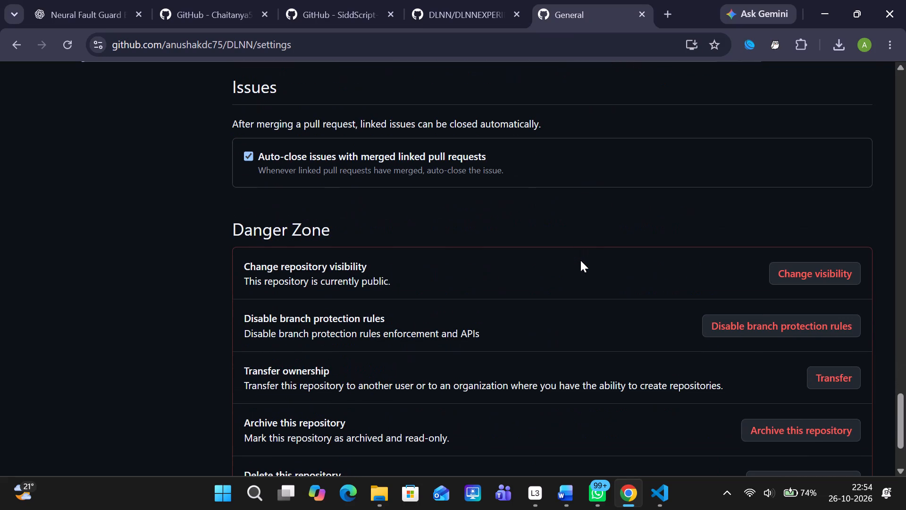
scroll(580, 260, down, 3)
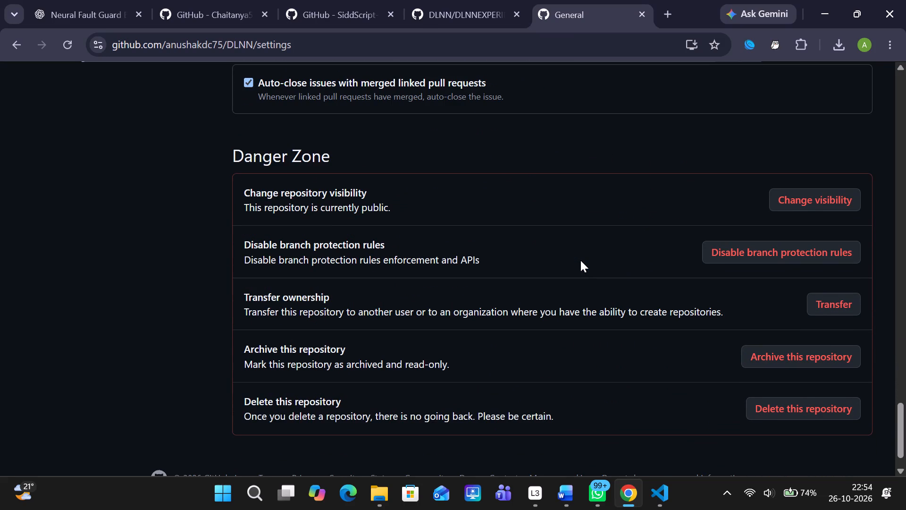
scroll(48, 136, up, 20)
scroll(48, 136, up, 5)
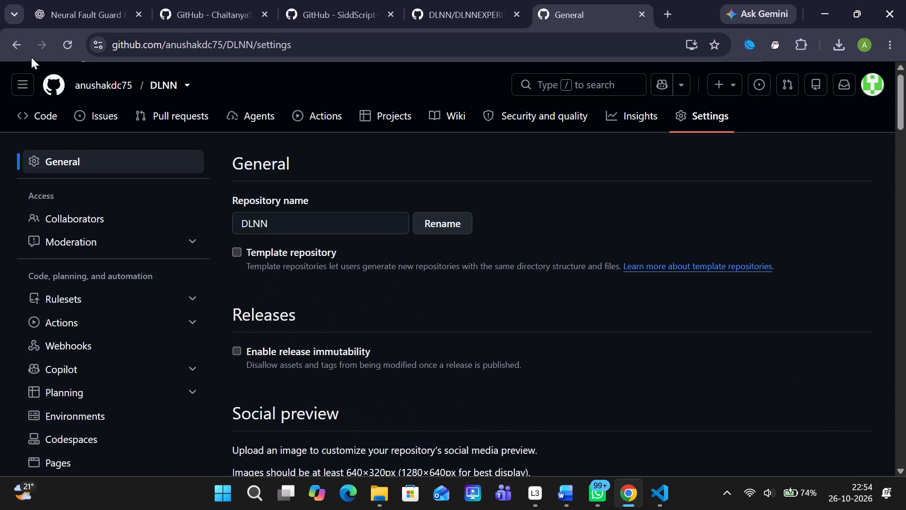
click(11, 51)
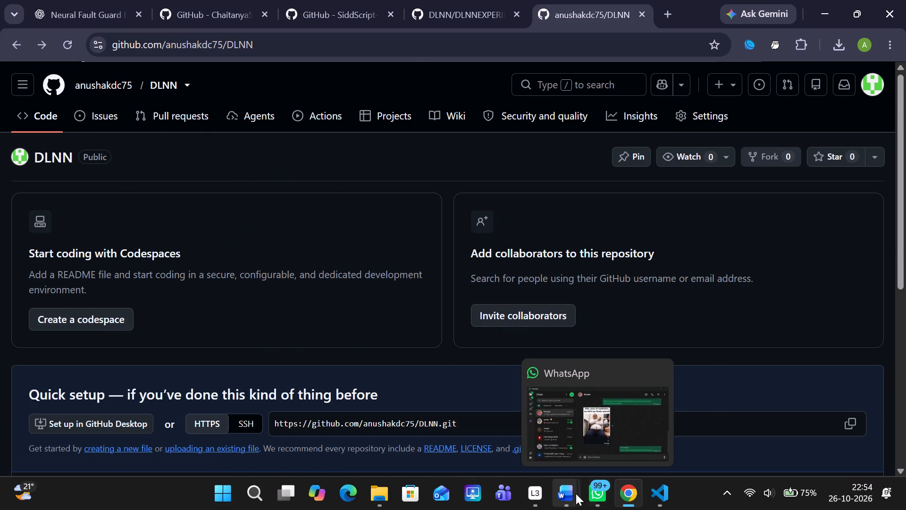
Switch to the observation document in Word and delete rows 9 and 10, both Household Electricity Consumption Forecasting, from the experiment index table.
click(546, 440)
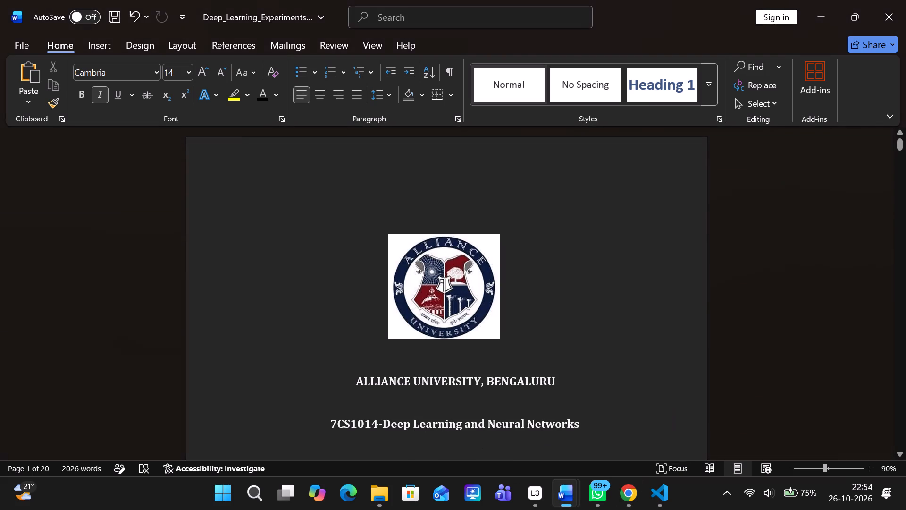
click(614, 451)
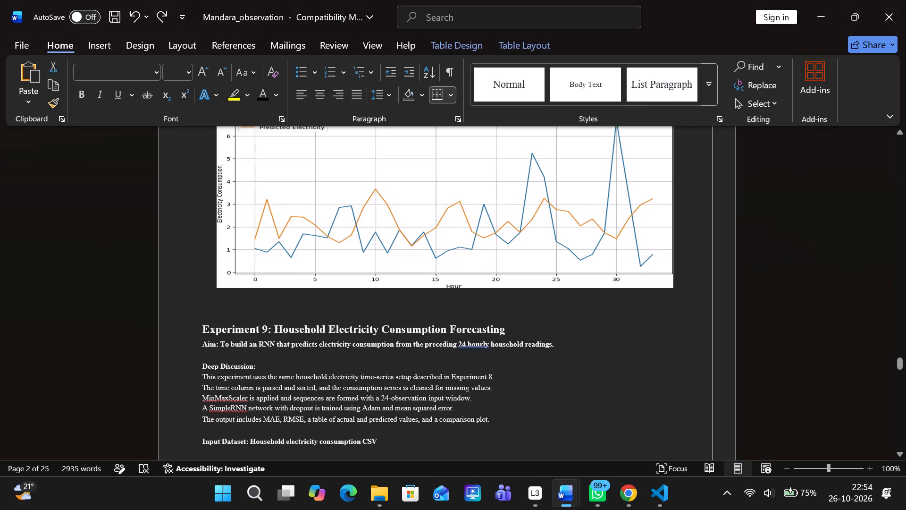
scroll(495, 298, up, 20)
scroll(495, 298, up, 13)
scroll(495, 298, down, 1)
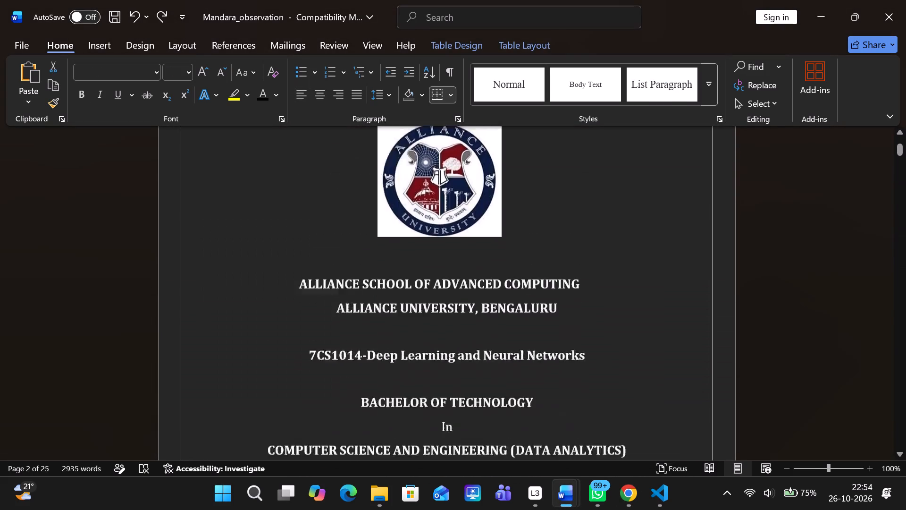
scroll(495, 298, down, 3)
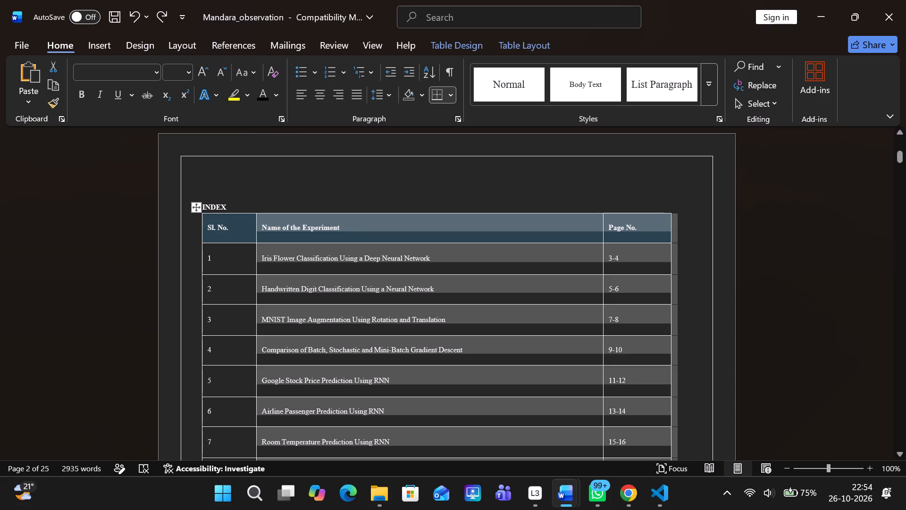
scroll(495, 298, down, 1)
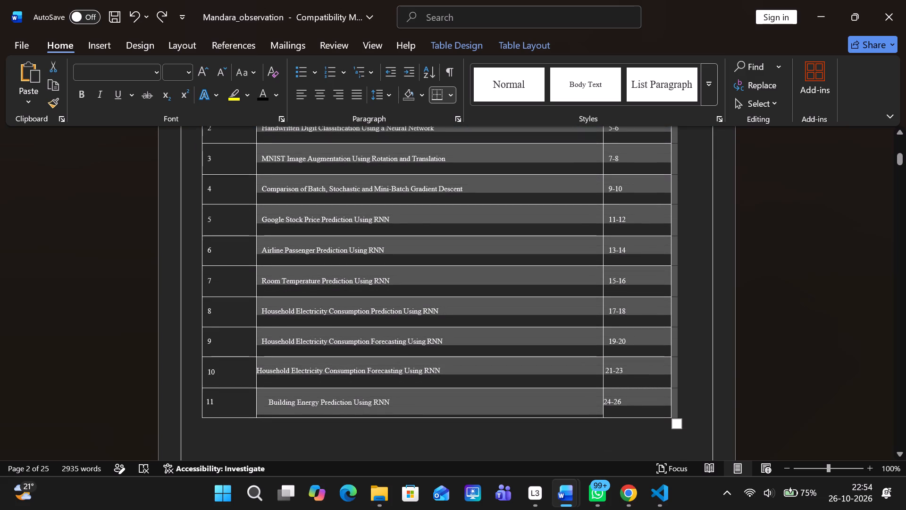
click(692, 417)
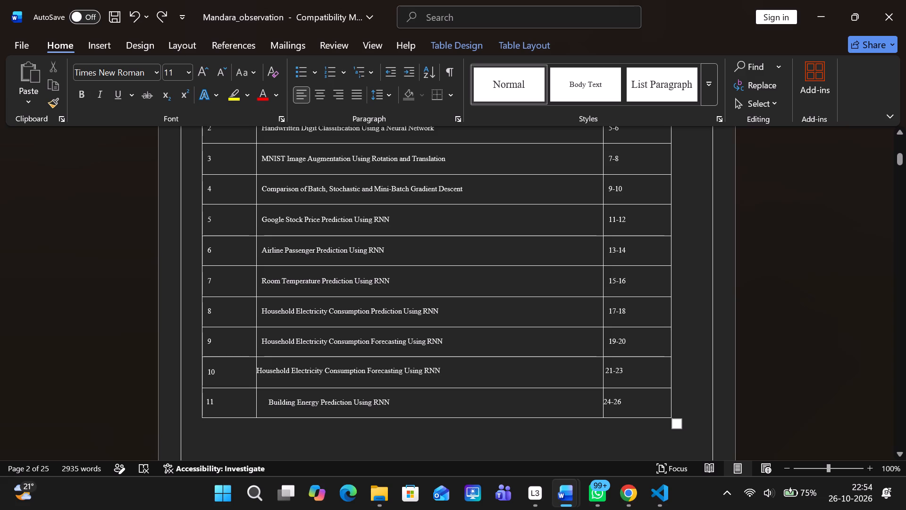
click(674, 383)
drag(674, 383, 570, 361)
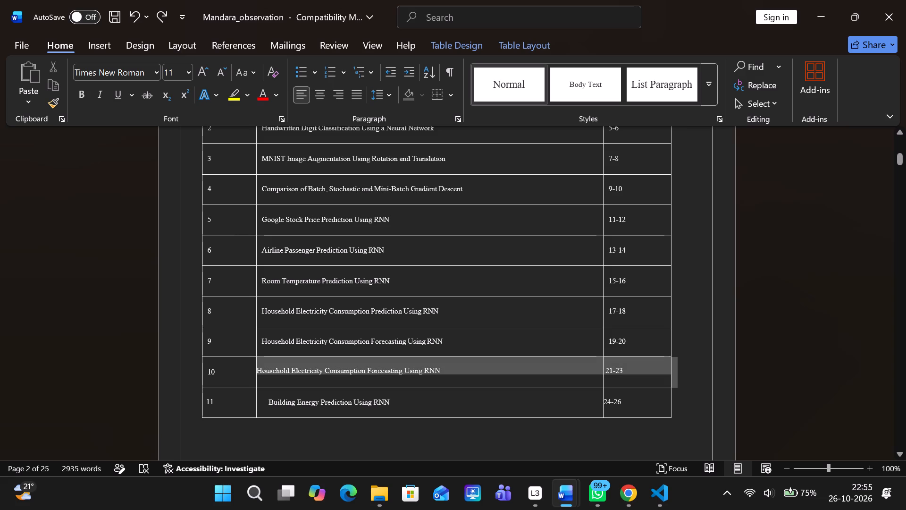
drag(570, 361, 203, 351)
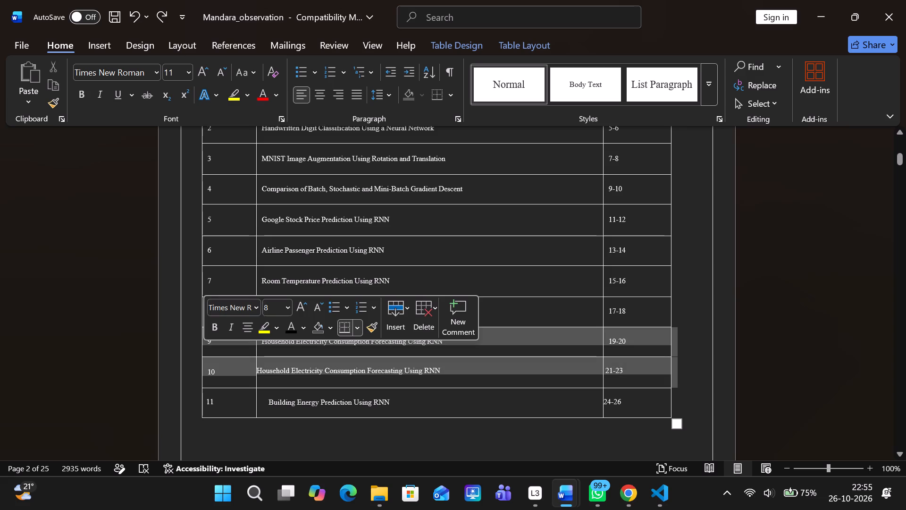
click(433, 318)
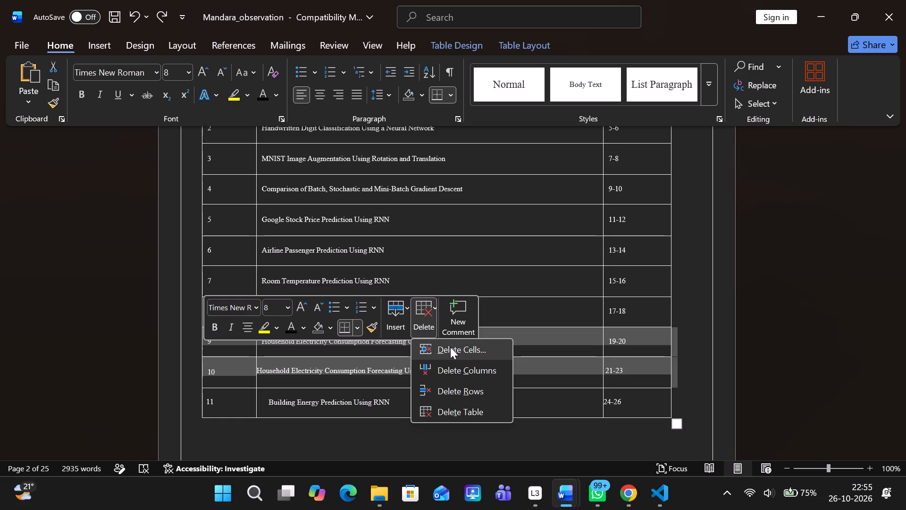
click(451, 387)
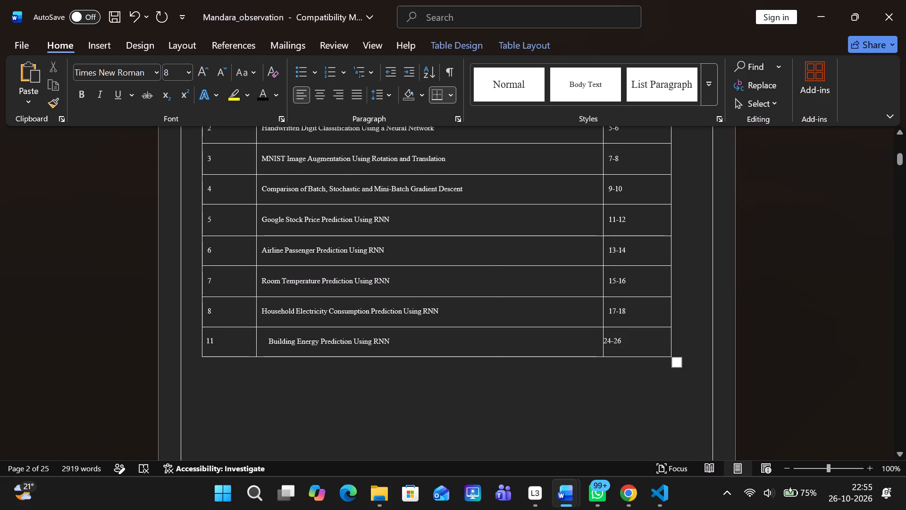
scroll(451, 387, up, 1)
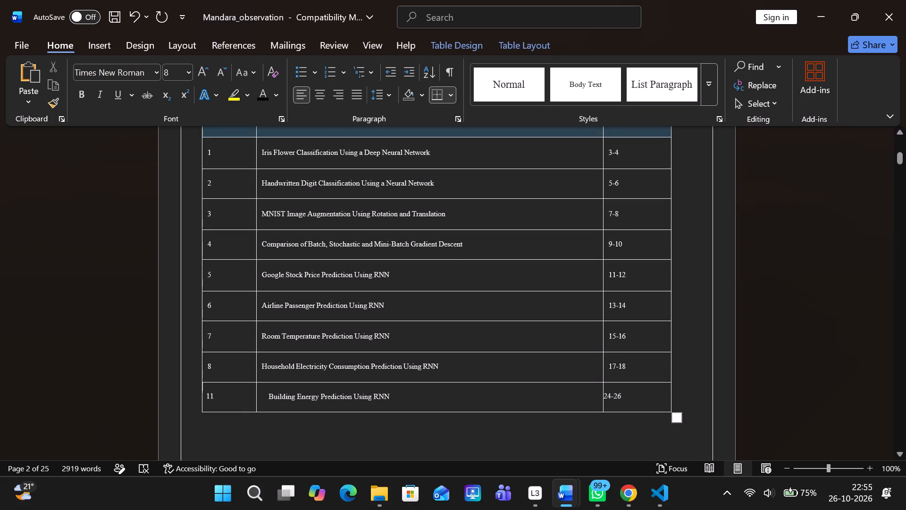
In the index table's Building Energy Prediction Using RNN row, remove the title's extra indent and renumber the experiment as 9.
scroll(451, 387, down, 1)
click(267, 319)
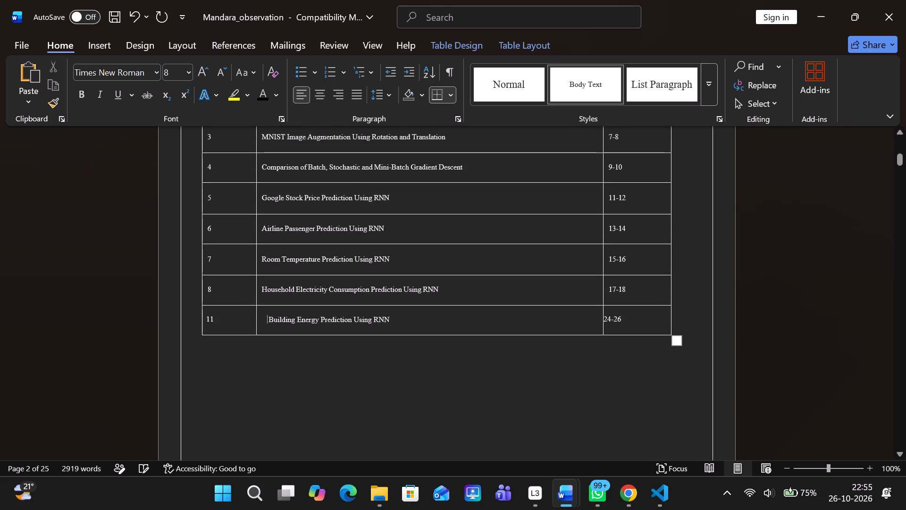
key(BackSpace)
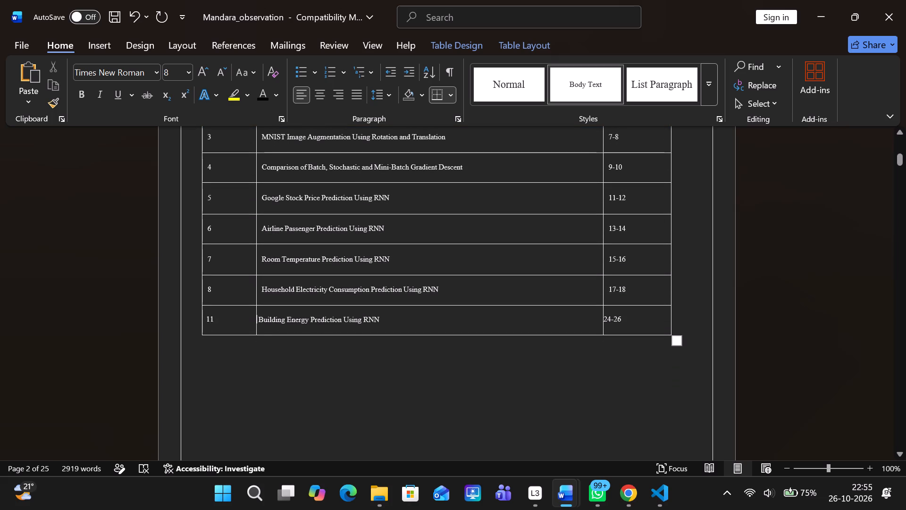
click(223, 323)
key(BackSpace)
key(BackSpace)
key(9)
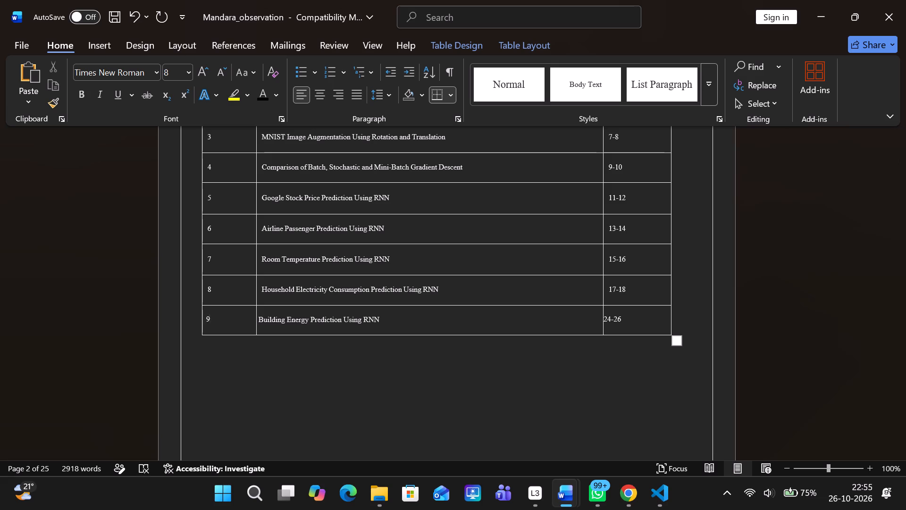
Look through the document body from Experiment 1 to the end of Experiment 8, checking headings, code, outputs and page numbers.
scroll(571, 315, down, 1)
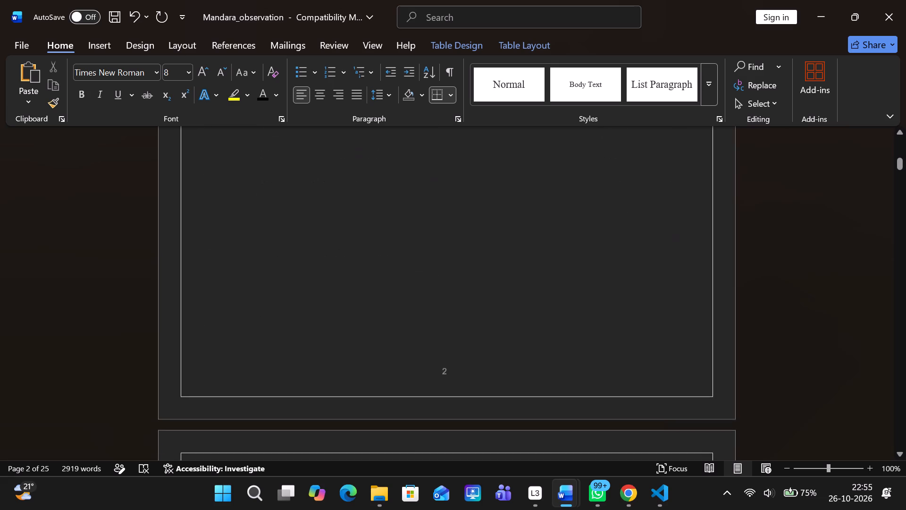
scroll(571, 315, down, 5)
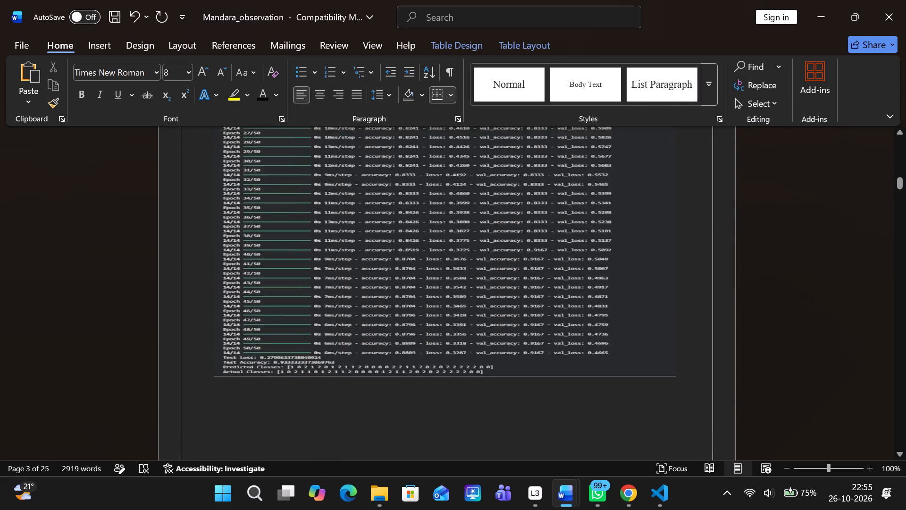
scroll(571, 315, down, 8)
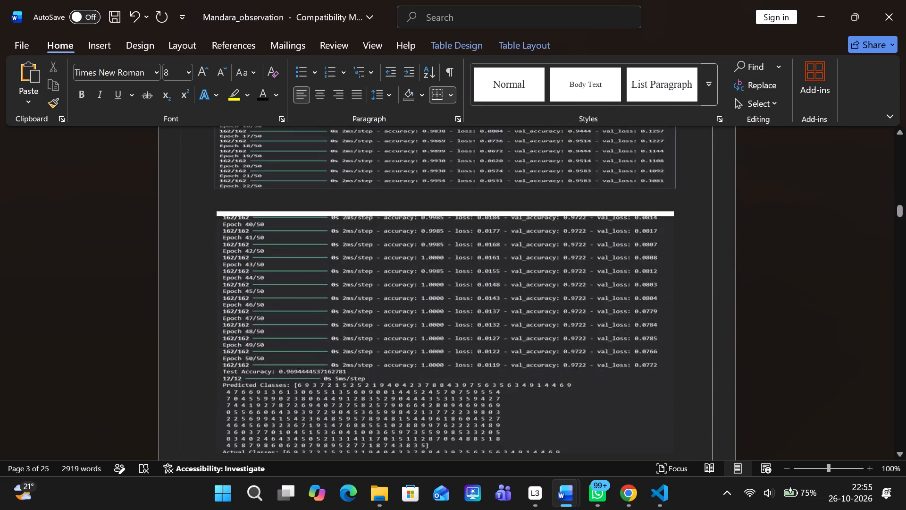
scroll(571, 315, down, 6)
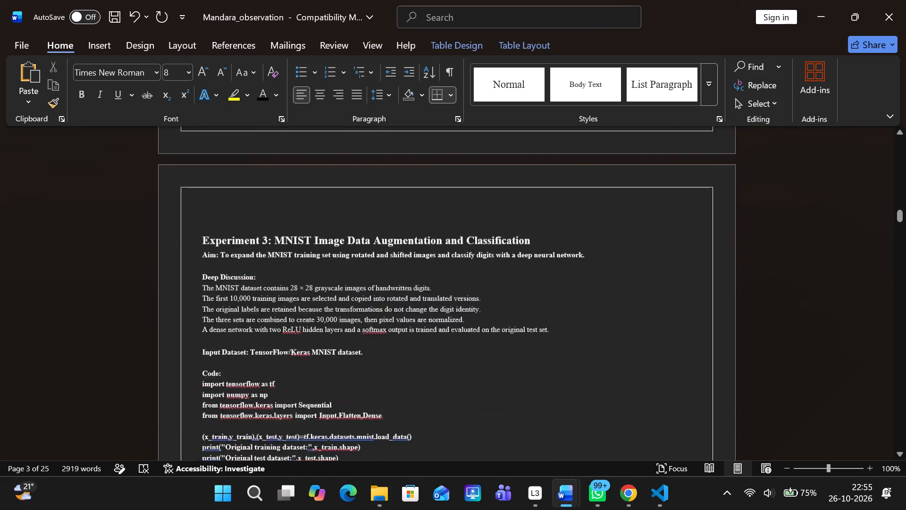
scroll(571, 315, down, 5)
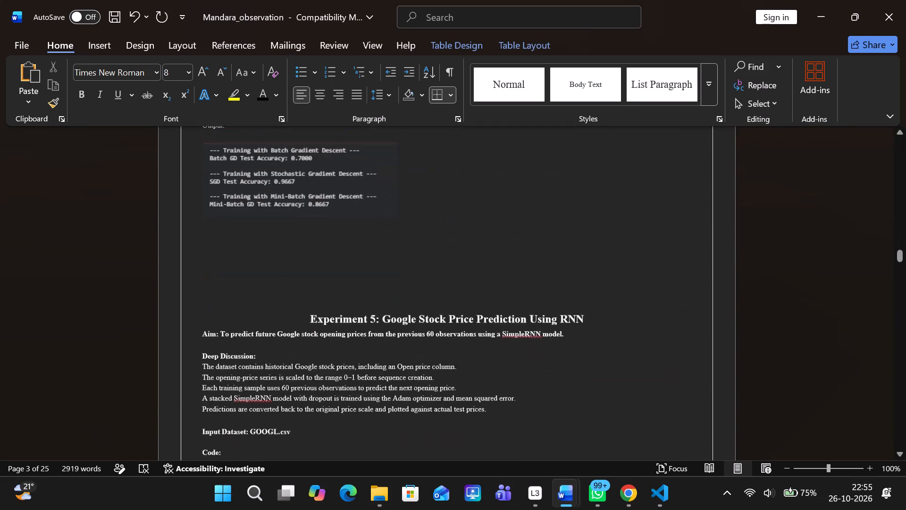
scroll(571, 315, down, 2)
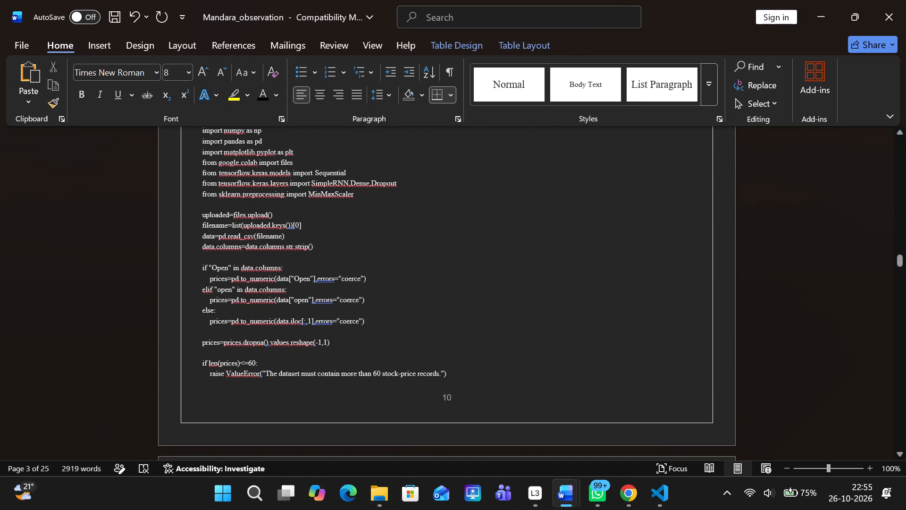
scroll(571, 315, down, 3)
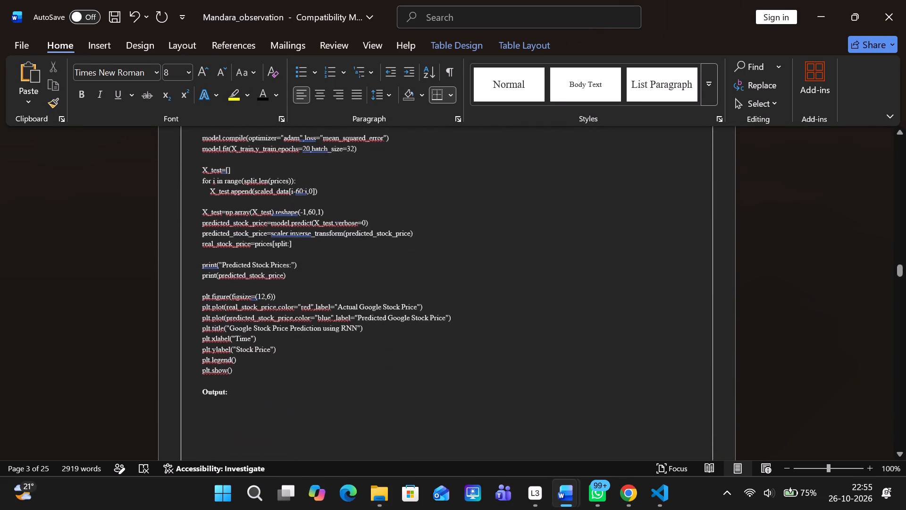
scroll(571, 315, down, 4)
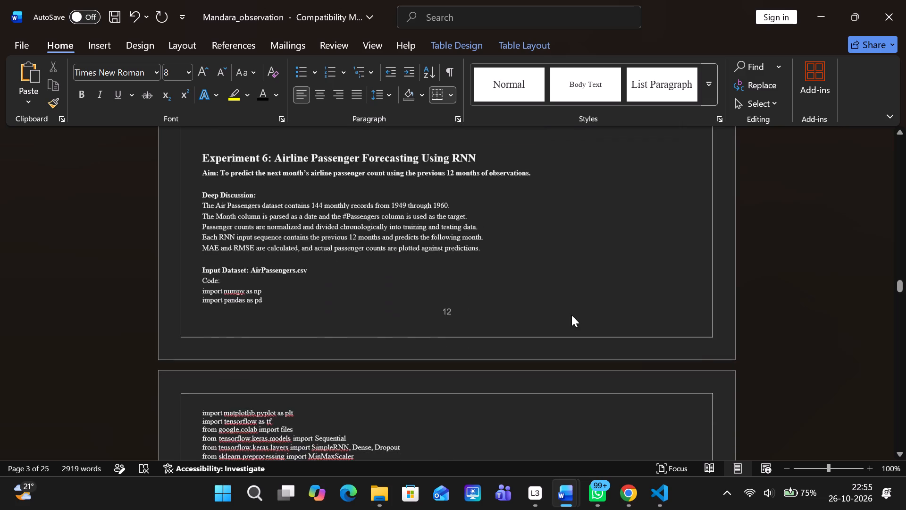
scroll(571, 315, down, 4)
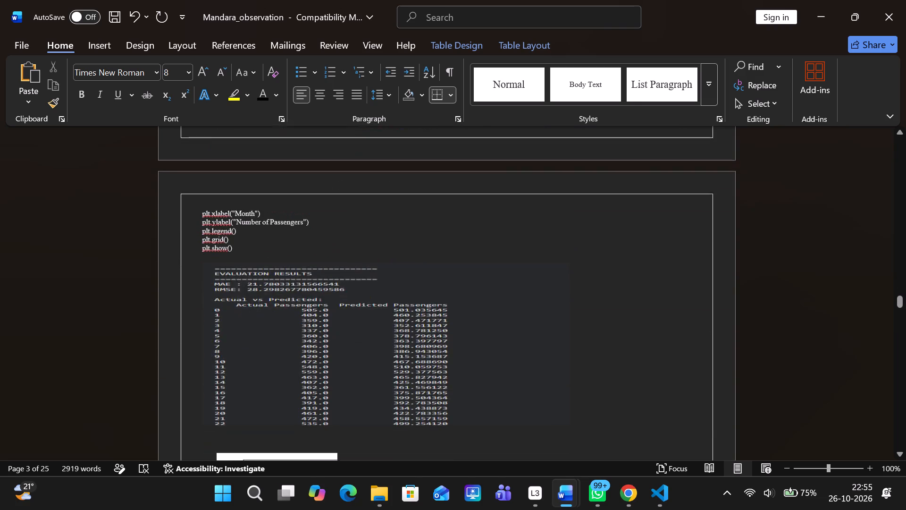
scroll(571, 315, down, 3)
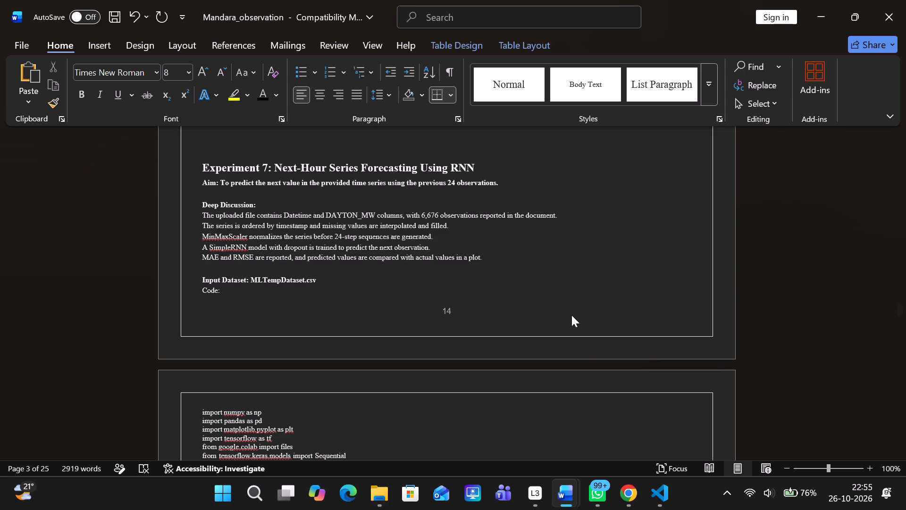
scroll(571, 315, down, 6)
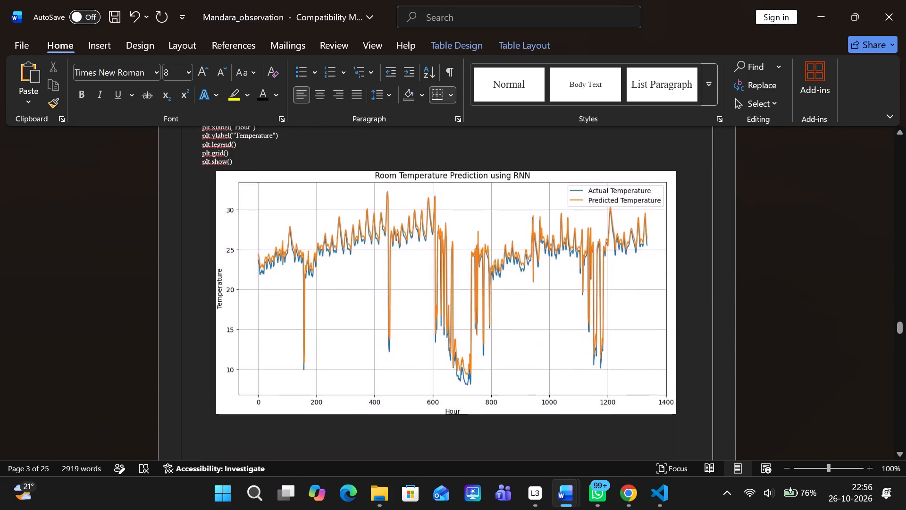
scroll(571, 315, down, 3)
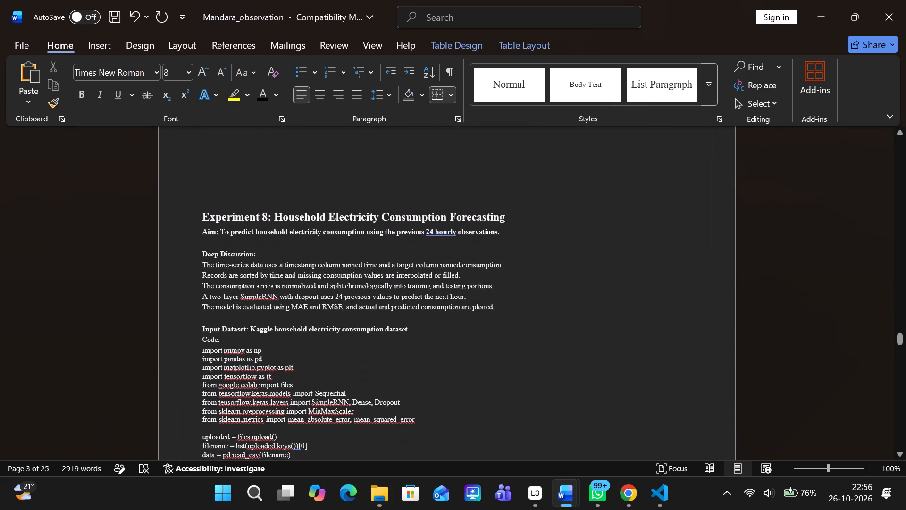
scroll(571, 315, down, 5)
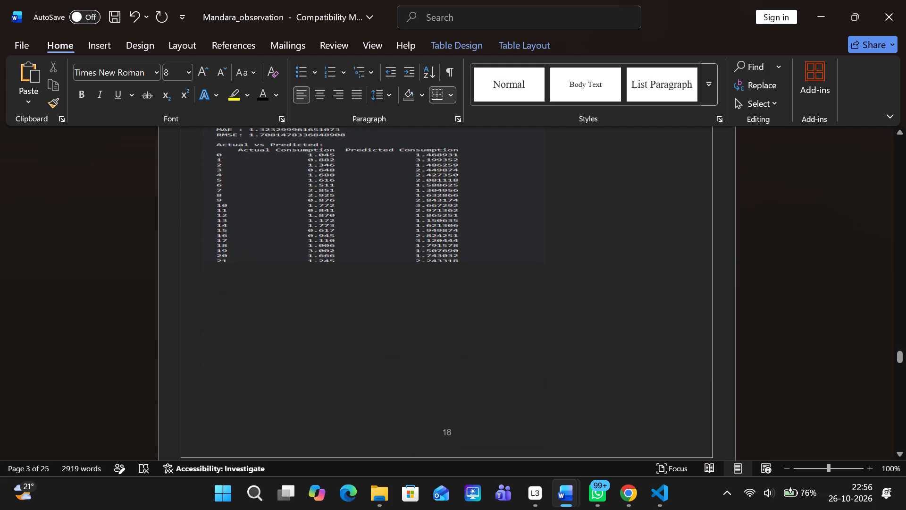
Examine the extent of the sections for Experiments 9, 10 and 11, up to the end of the document.
scroll(571, 315, down, 4)
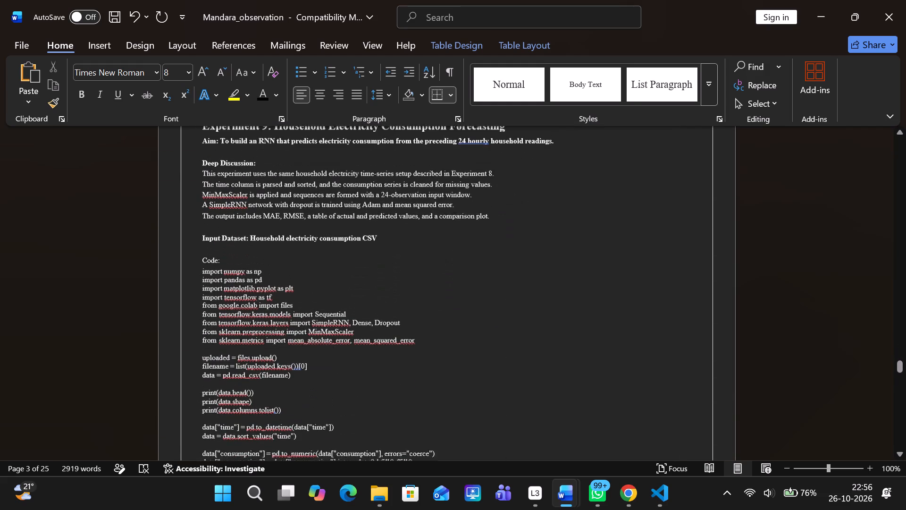
scroll(571, 315, up, 1)
scroll(571, 315, down, 1)
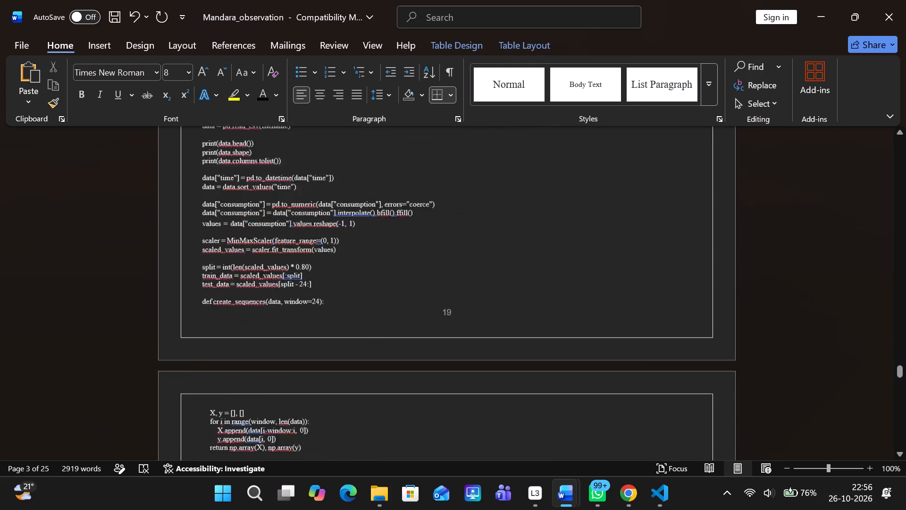
scroll(571, 315, down, 4)
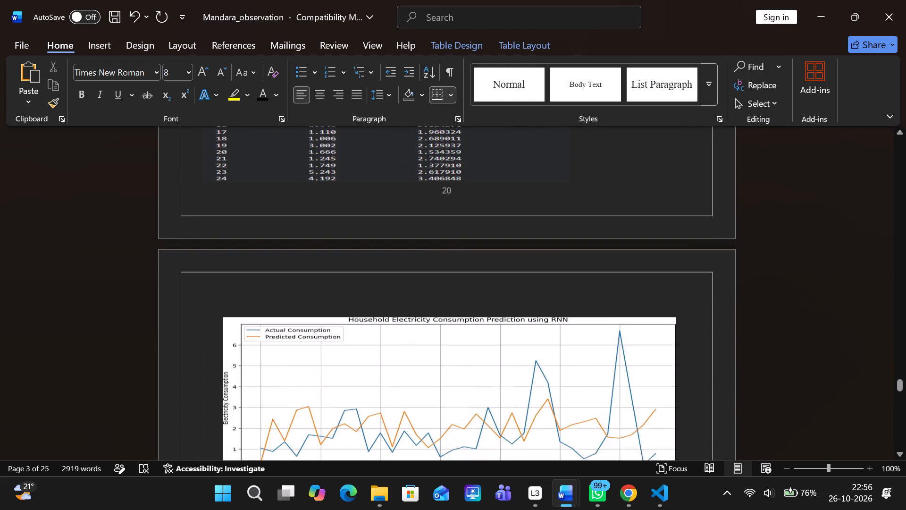
scroll(571, 315, down, 2)
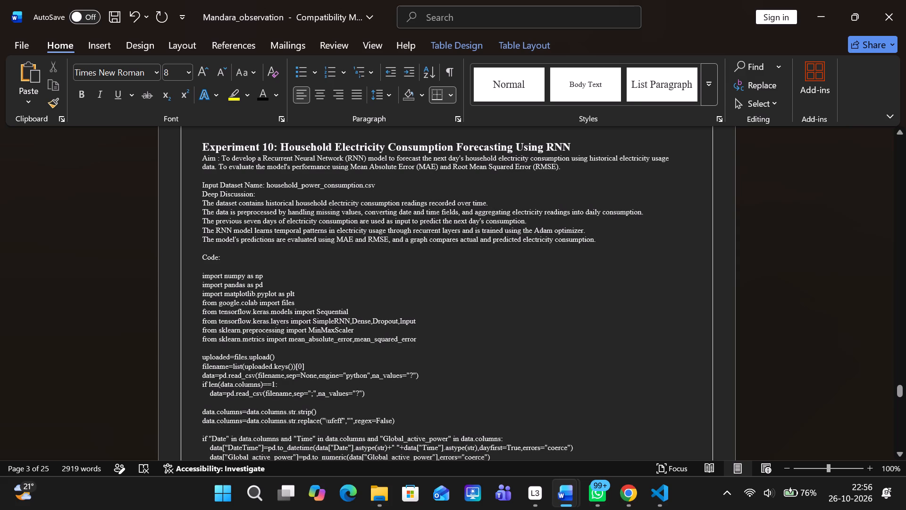
scroll(571, 315, down, 6)
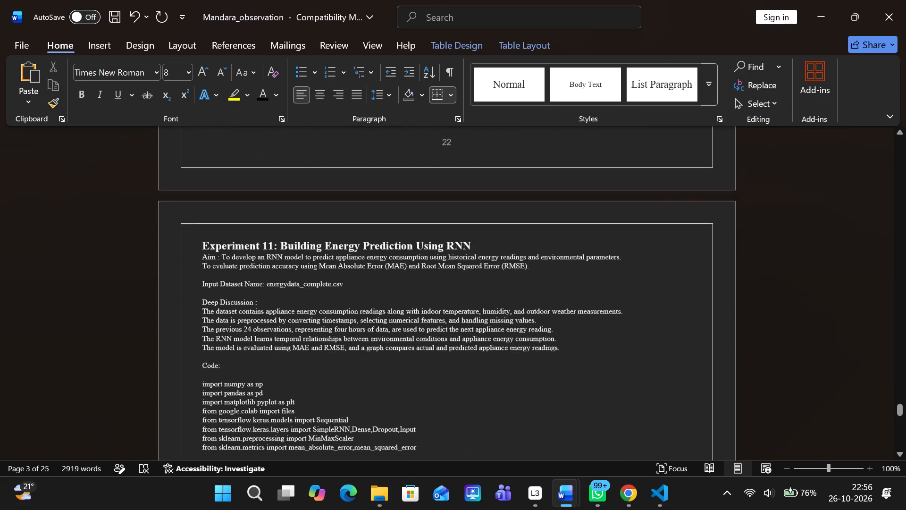
scroll(571, 315, up, 2)
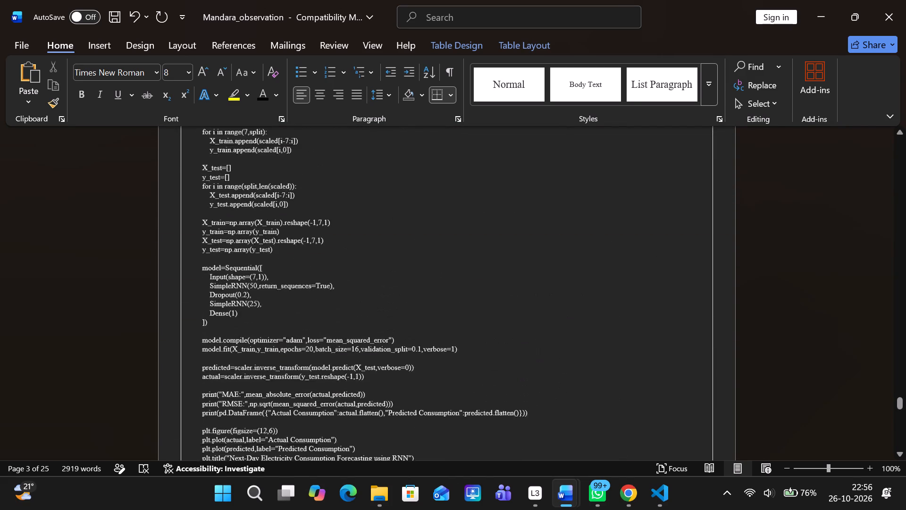
scroll(571, 315, up, 4)
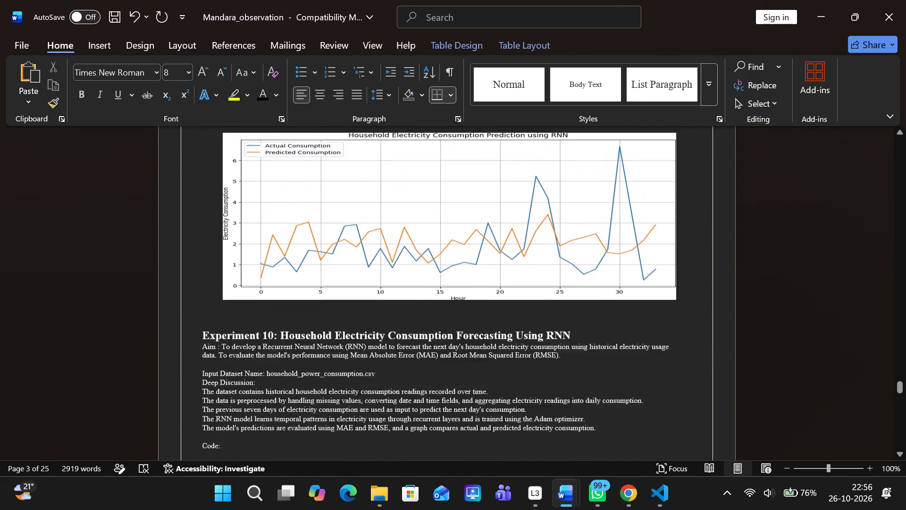
scroll(571, 315, down, 4)
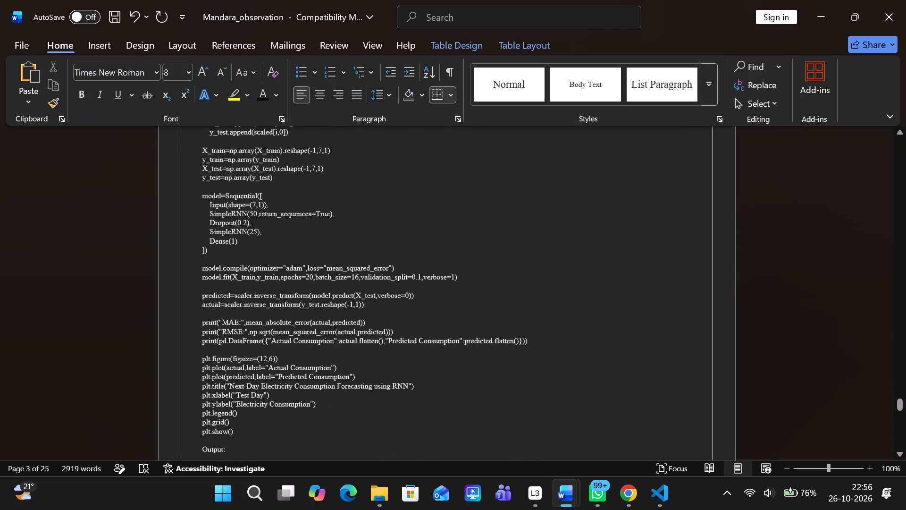
scroll(571, 315, down, 5)
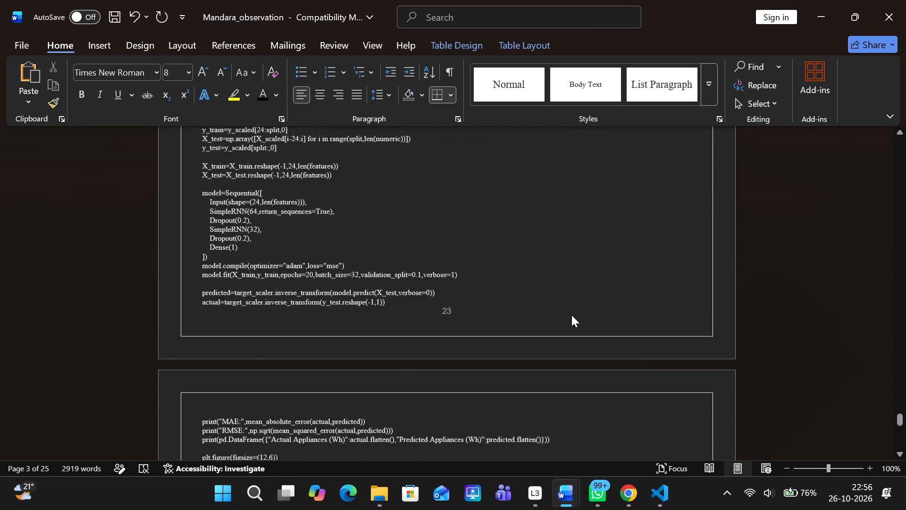
scroll(571, 315, down, 6)
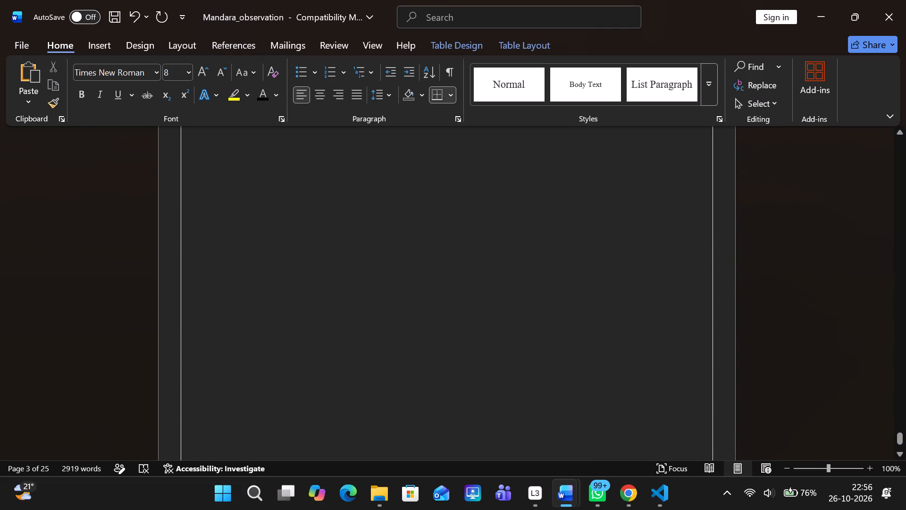
scroll(571, 315, down, 4)
Review the body backwards from Experiment 11 to the index table and check the table's experiment numbers and page ranges.
scroll(571, 315, up, 4)
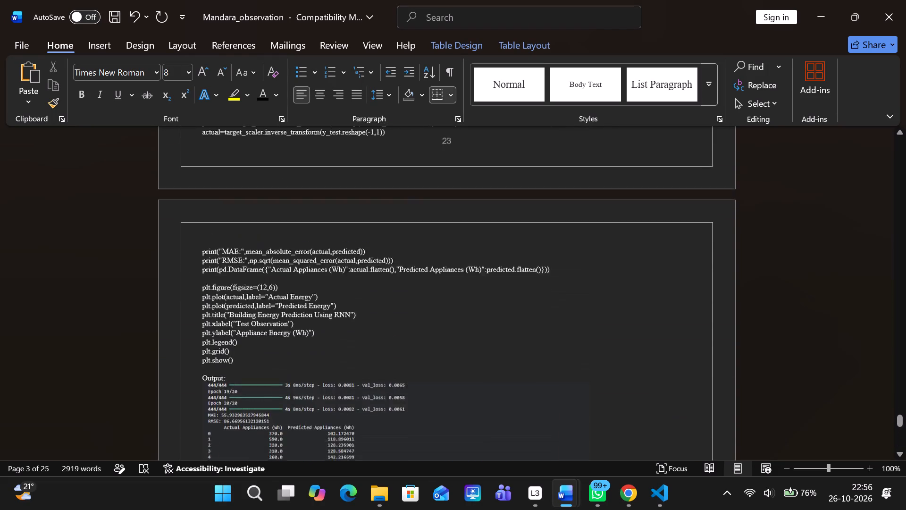
scroll(571, 315, up, 13)
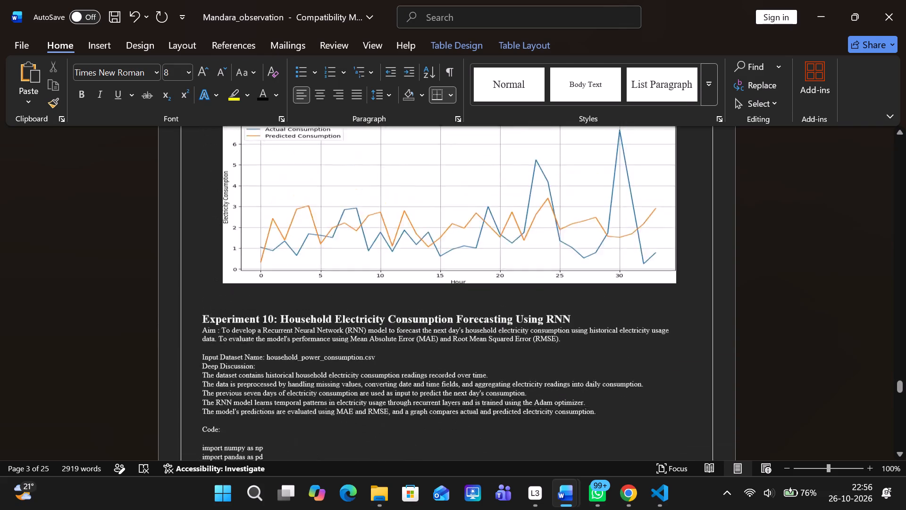
scroll(571, 315, up, 5)
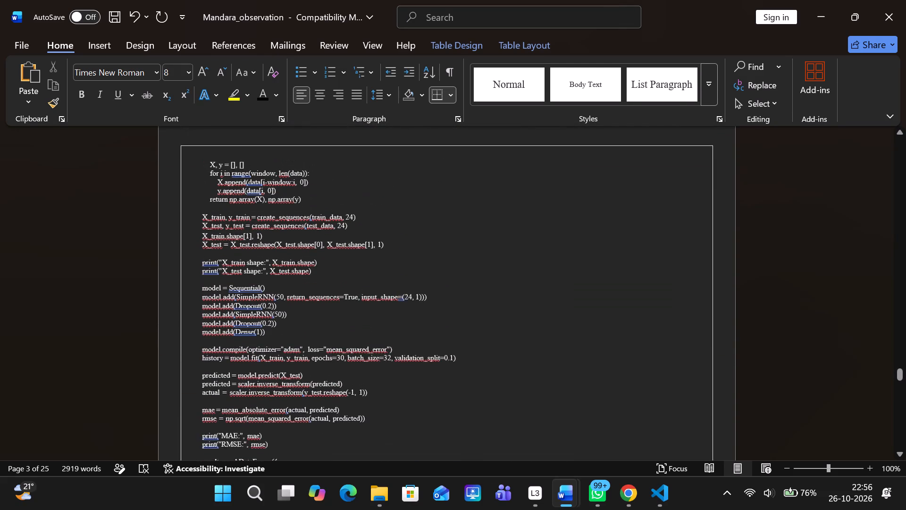
scroll(571, 315, up, 15)
scroll(571, 315, up, 18)
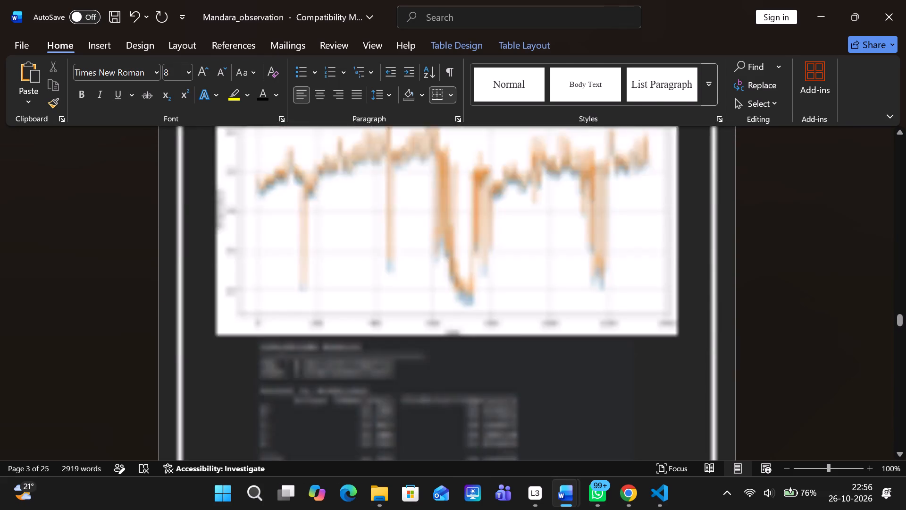
scroll(571, 315, up, 20)
scroll(571, 315, up, 9)
scroll(571, 315, down, 3)
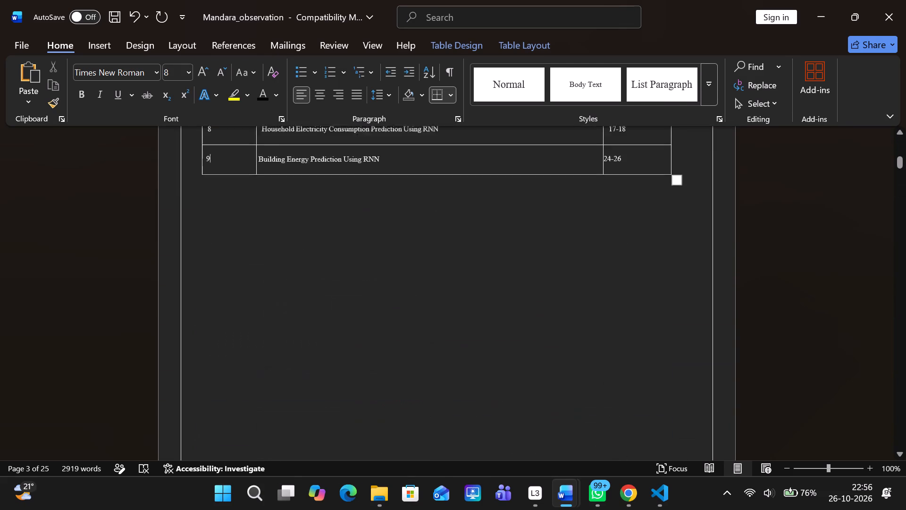
scroll(571, 315, down, 1)
scroll(571, 315, up, 1)
scroll(571, 315, down, 2)
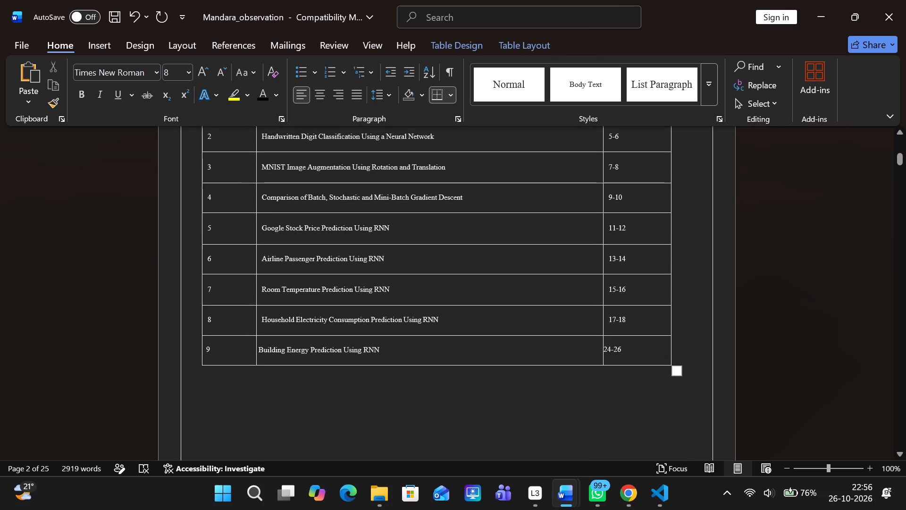
scroll(571, 315, up, 1)
scroll(571, 315, down, 1)
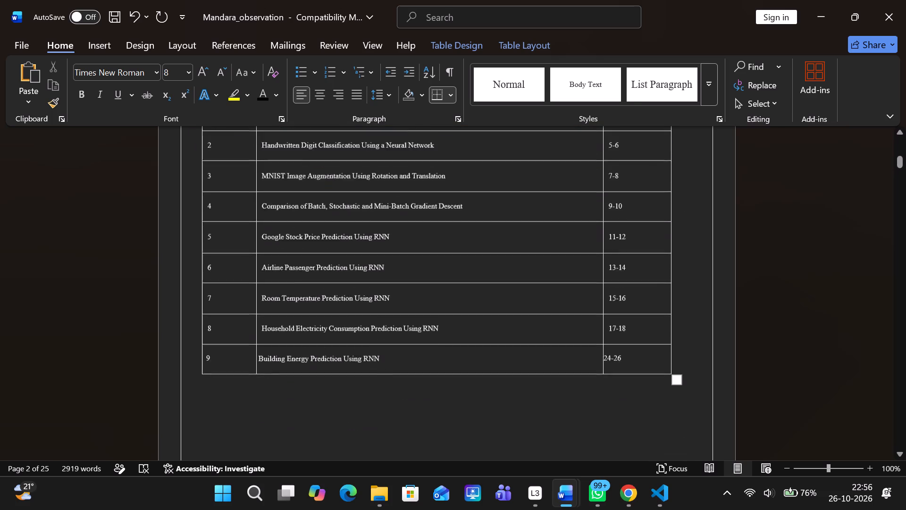
scroll(571, 315, down, 5)
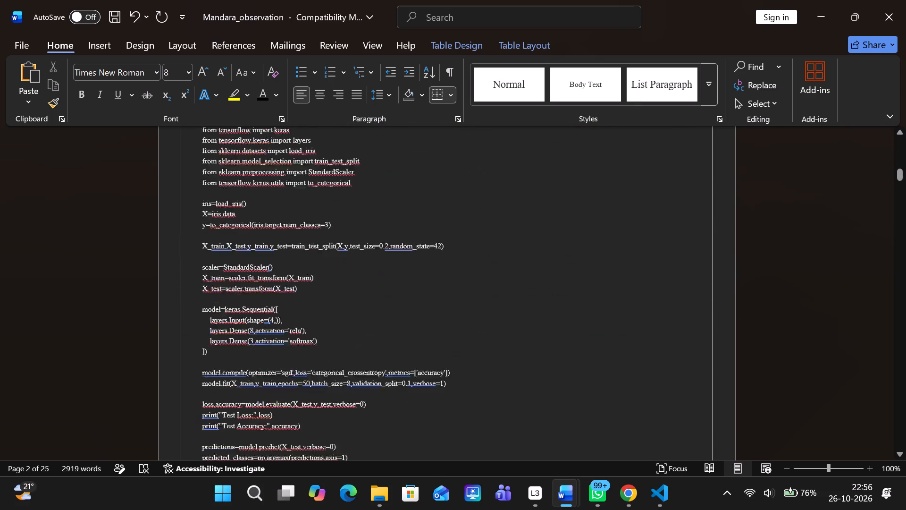
Look through the observation document once more, from the cover and index table to the start of Experiment 4.
scroll(571, 315, down, 4)
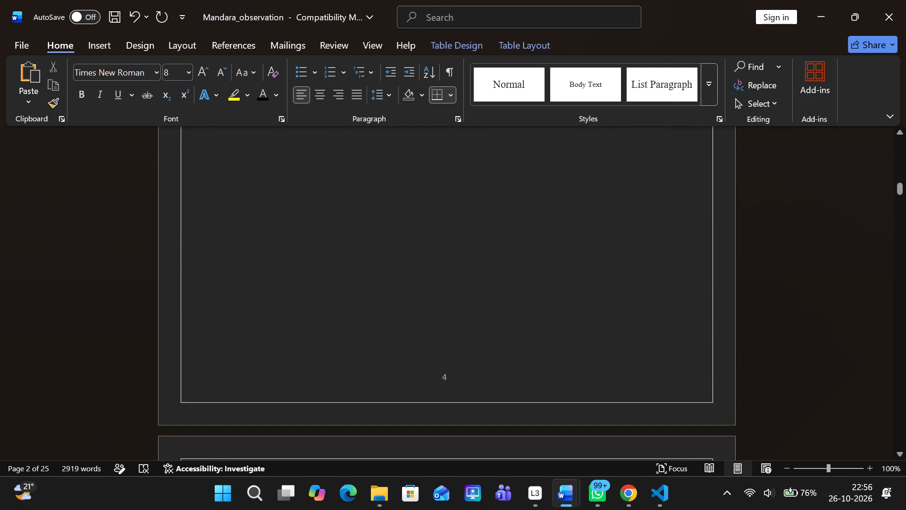
scroll(571, 315, down, 2)
scroll(571, 315, up, 10)
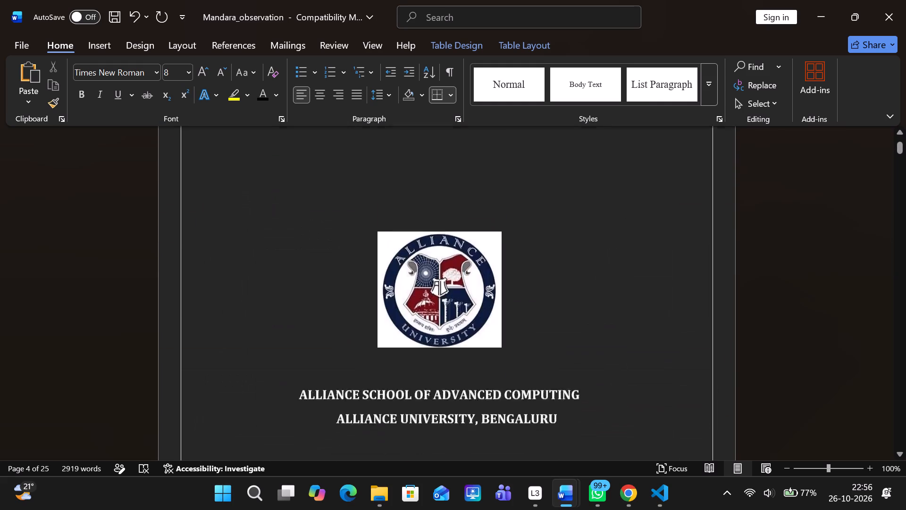
scroll(571, 315, down, 4)
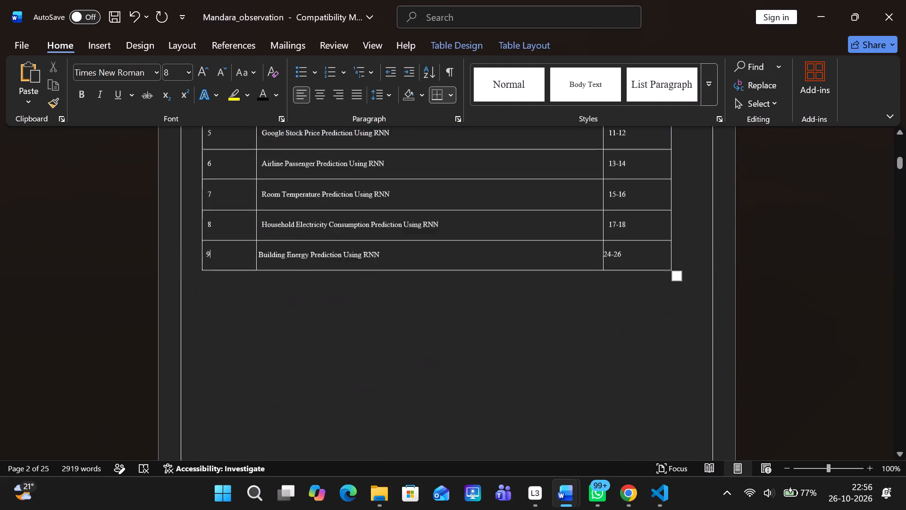
scroll(571, 315, down, 9)
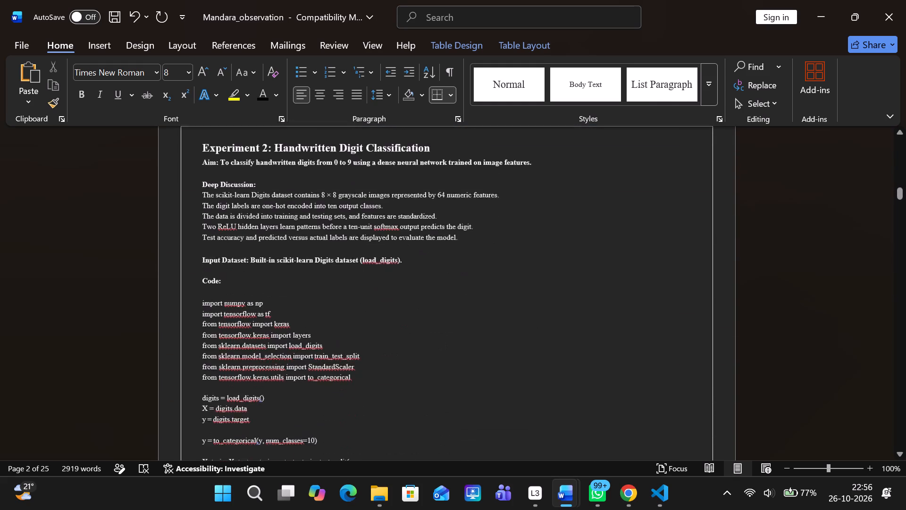
scroll(571, 315, down, 5)
scroll(571, 315, up, 2)
scroll(571, 315, down, 4)
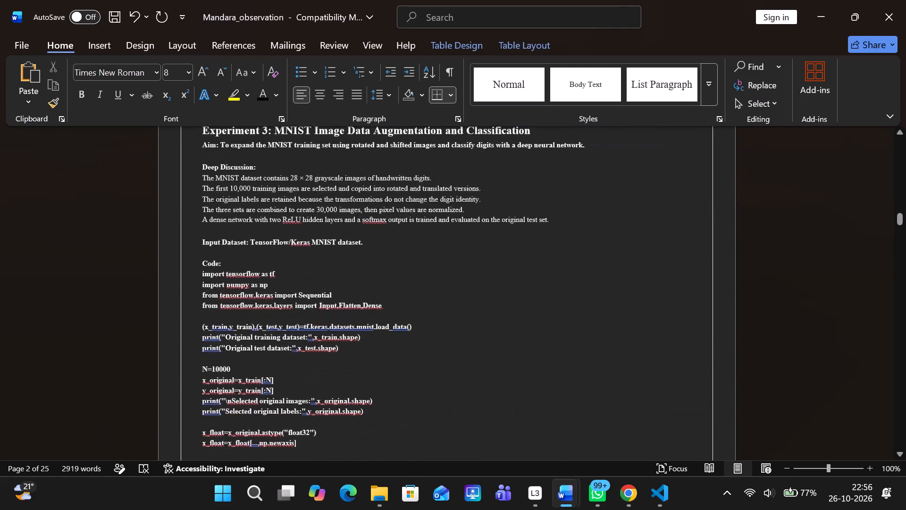
scroll(571, 315, down, 5)
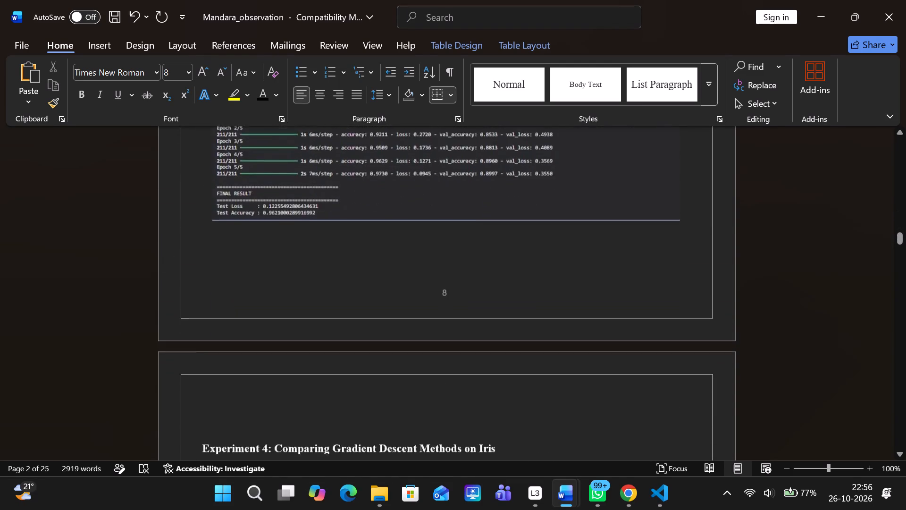
scroll(571, 315, down, 2)
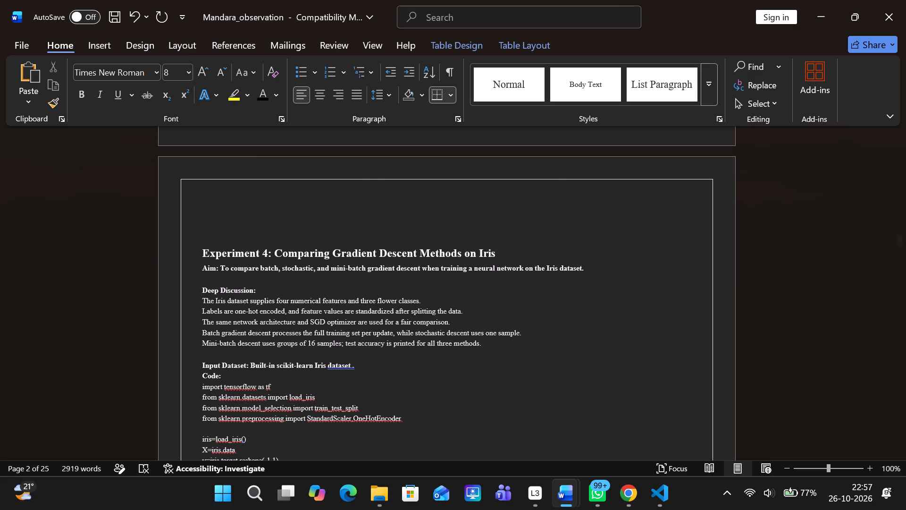
scroll(571, 315, down, 1)
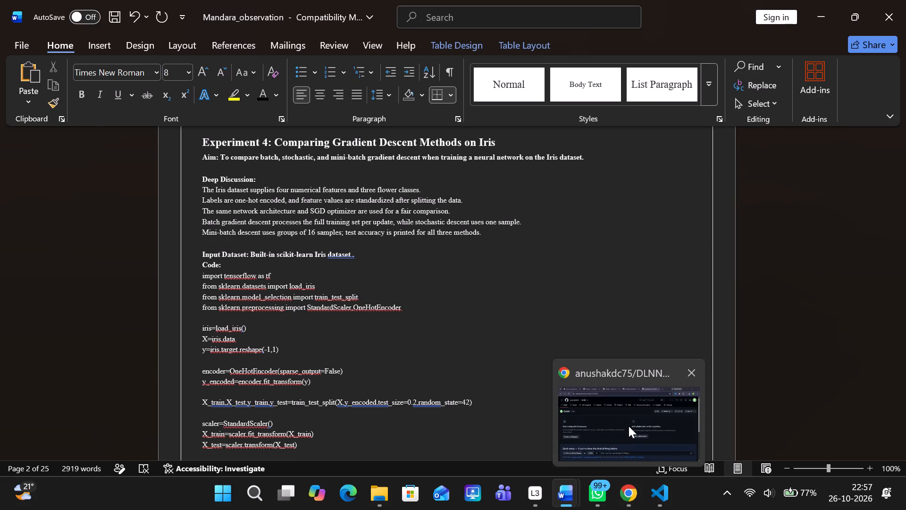
Switch to the Deep_Learning_Experiments document and look through its cover page, contents list and Experiment 1 code and output.
click(629, 426)
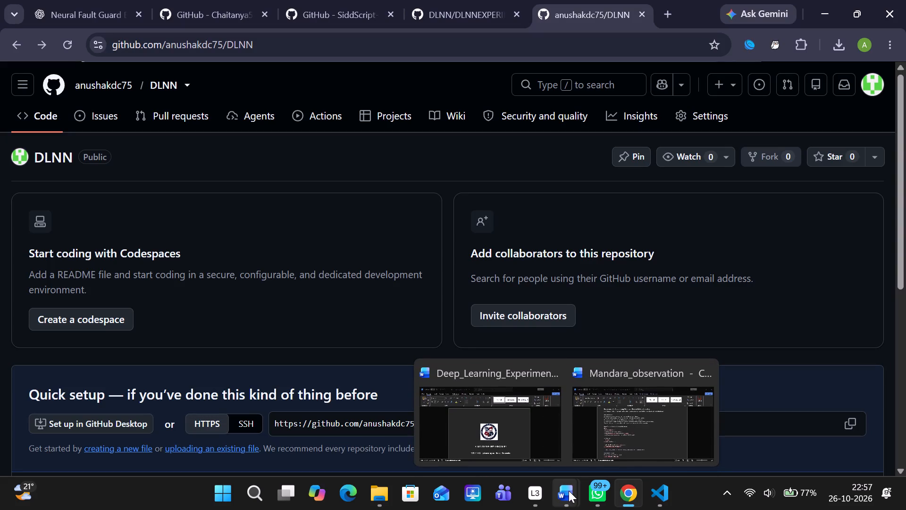
click(538, 445)
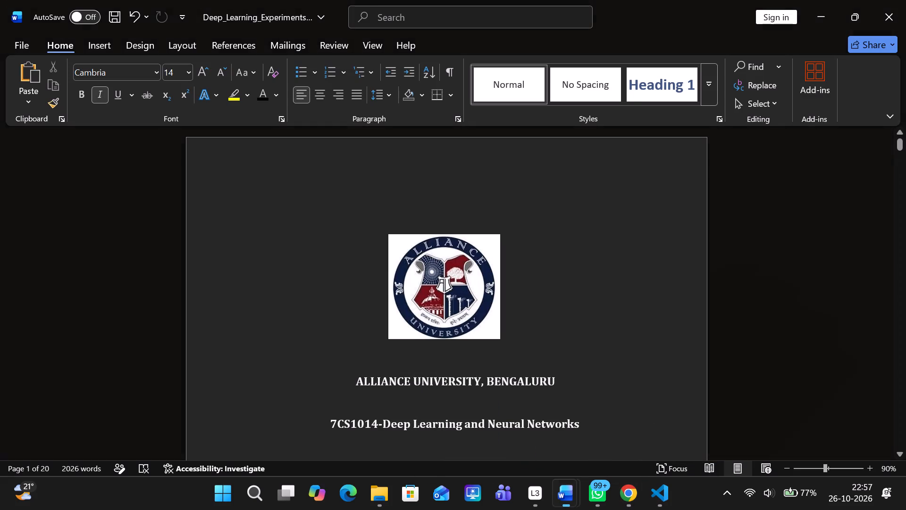
scroll(546, 373, down, 3)
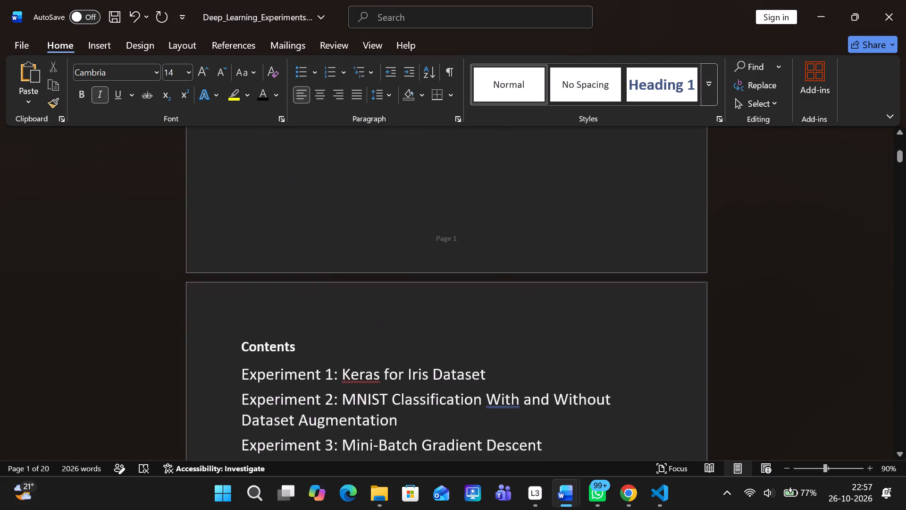
scroll(546, 373, down, 4)
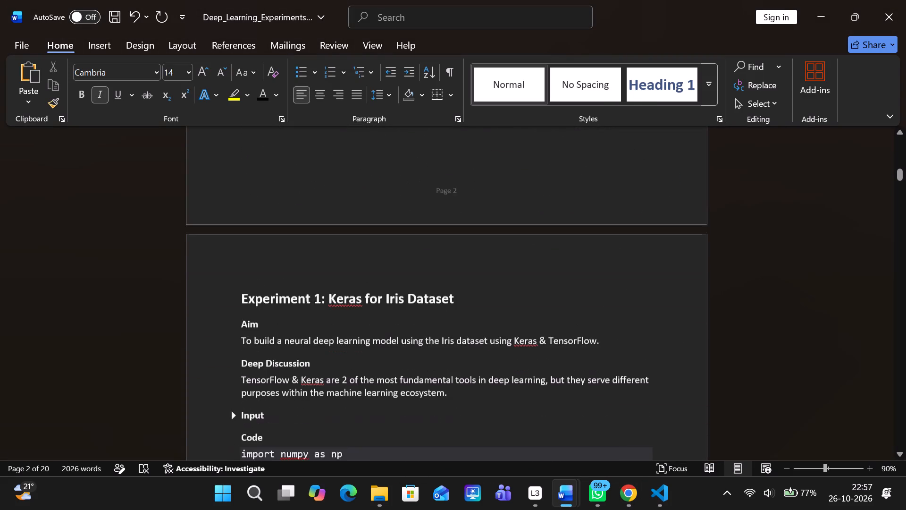
scroll(546, 373, down, 3)
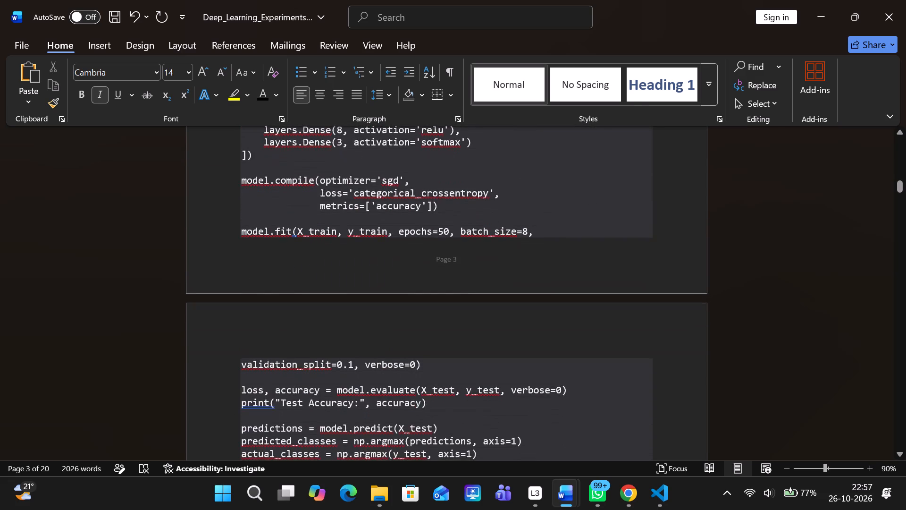
scroll(546, 373, down, 2)
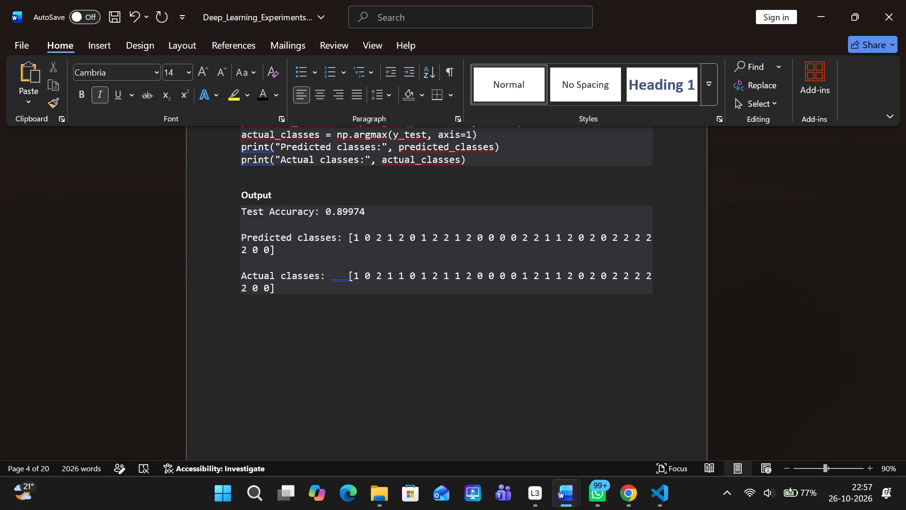
Go back through the Deep_Learning_Experiments document to examine its cover page details and its contents list of experiments.
scroll(546, 373, up, 3)
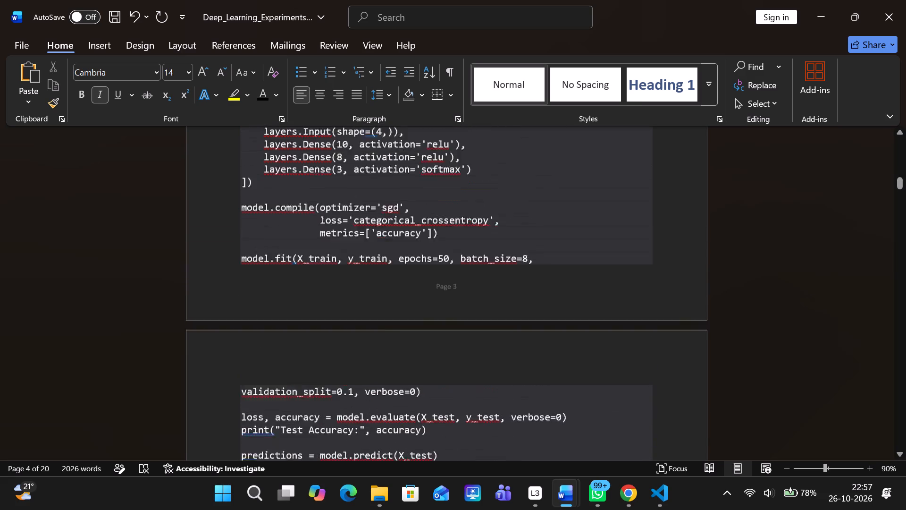
scroll(546, 373, up, 4)
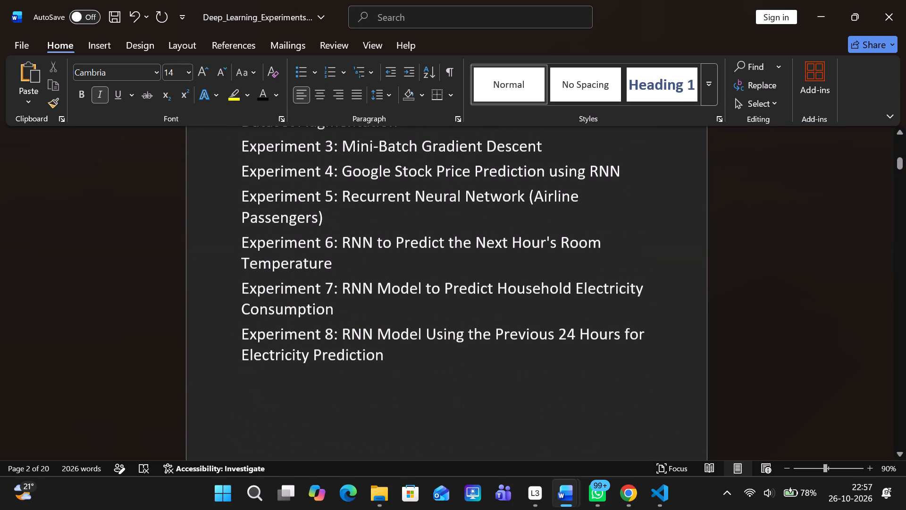
scroll(546, 373, up, 3)
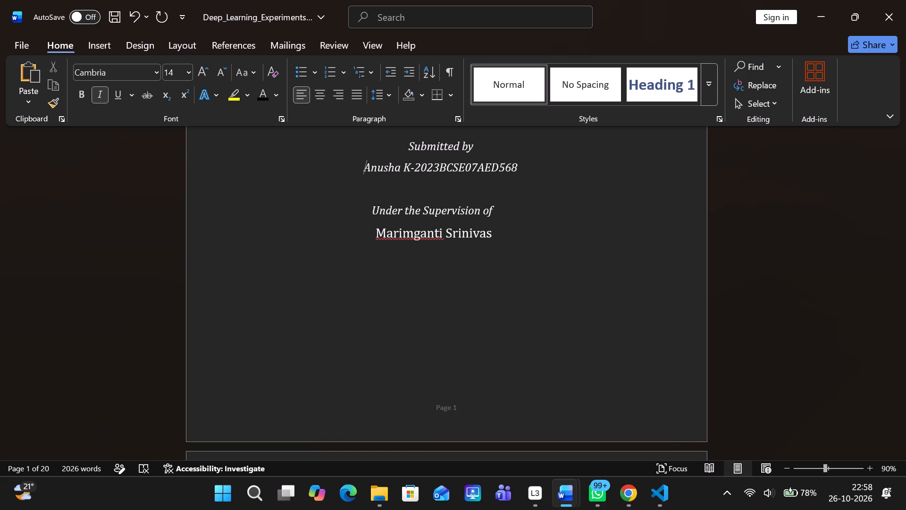
scroll(546, 373, up, 3)
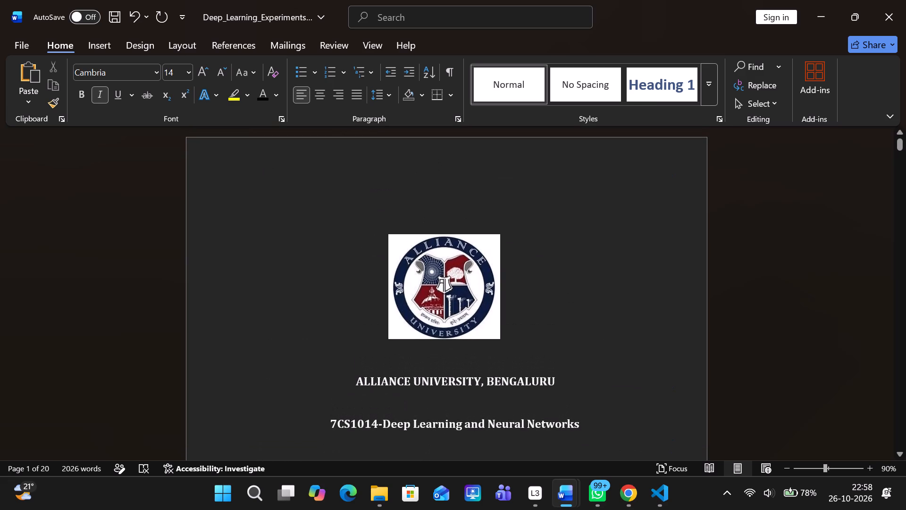
scroll(546, 373, up, 2)
scroll(546, 373, down, 2)
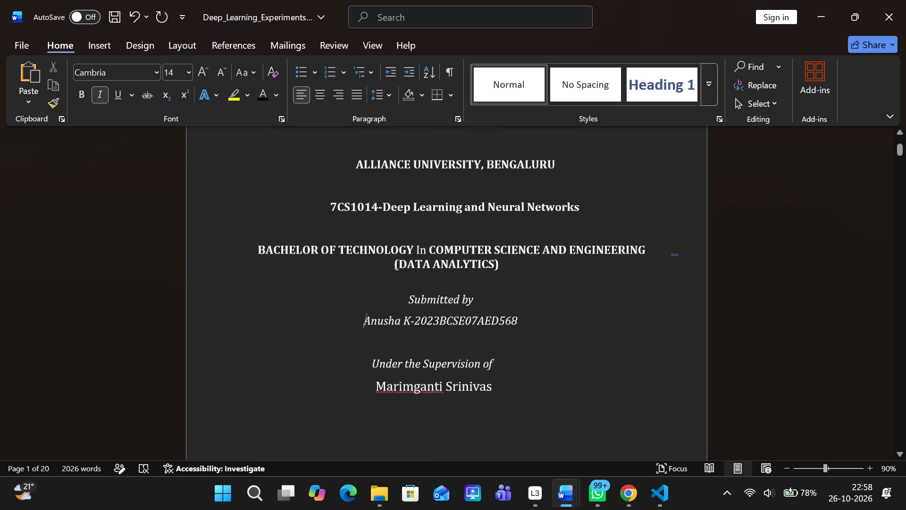
scroll(546, 373, down, 5)
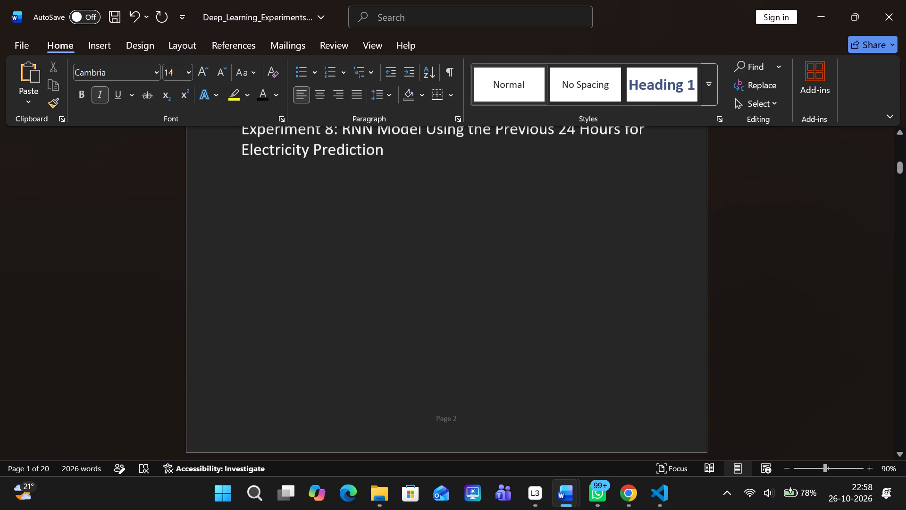
scroll(546, 373, up, 1)
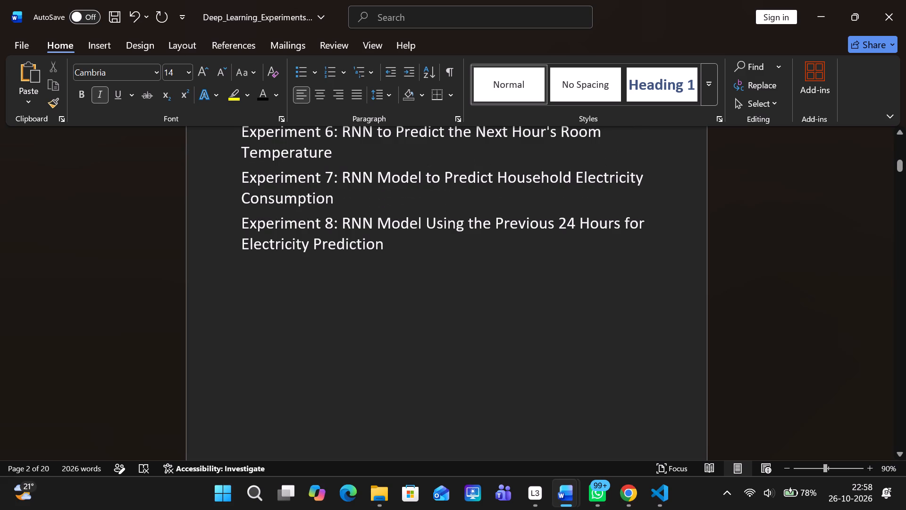
scroll(546, 373, up, 1)
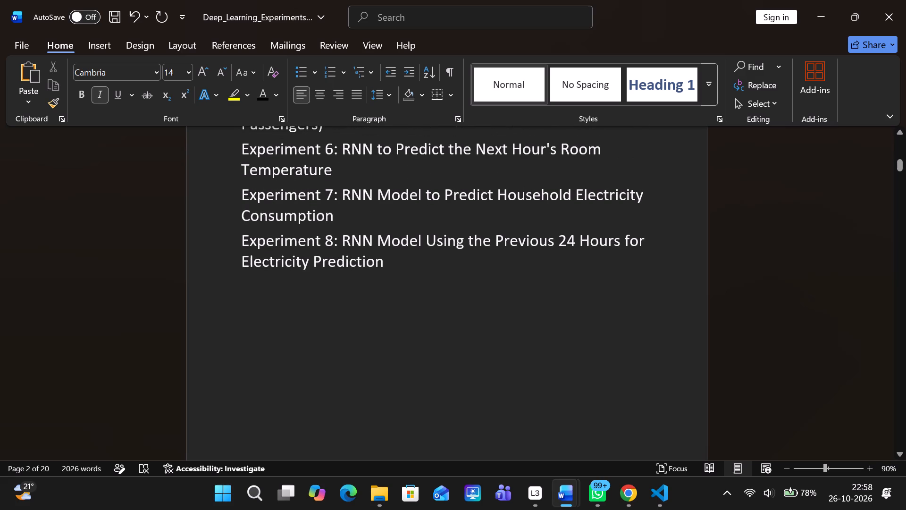
scroll(546, 373, up, 1)
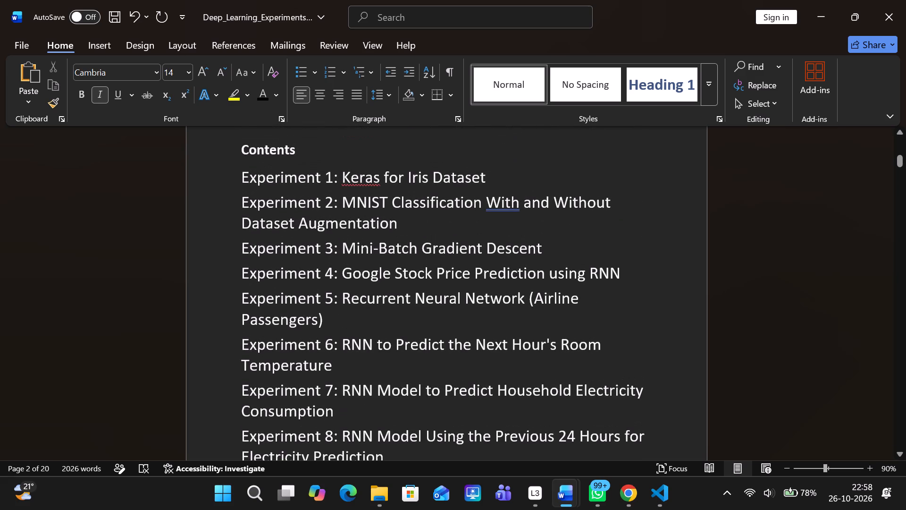
Look through the experiment sections from Experiment 1 to the last page, checking code and output layout.
scroll(546, 373, down, 5)
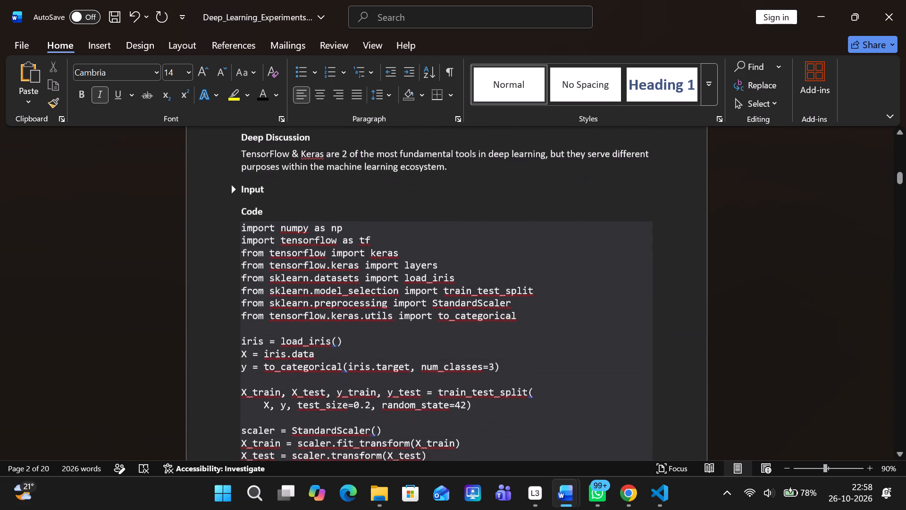
scroll(546, 373, down, 5)
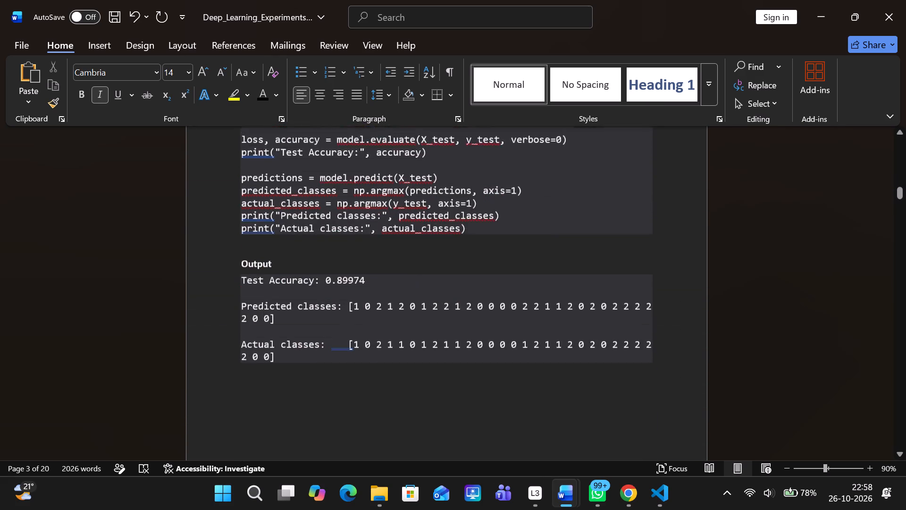
scroll(546, 373, down, 5)
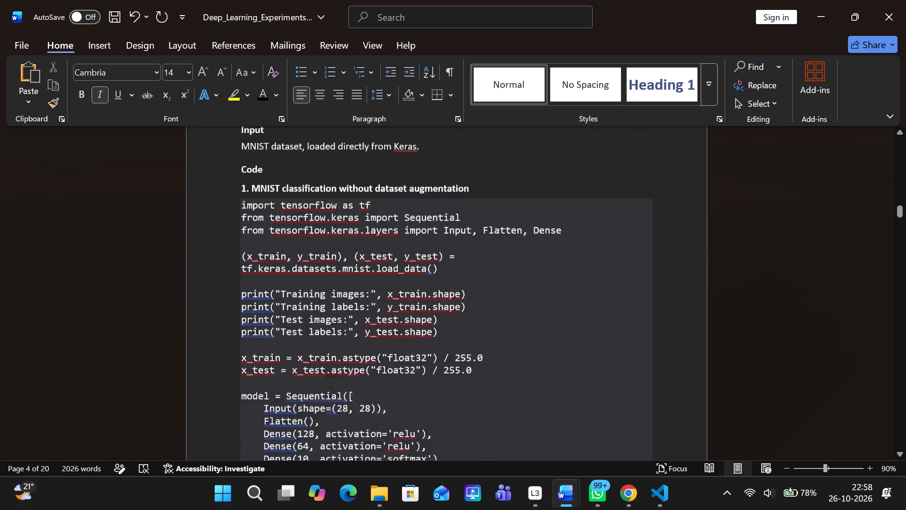
scroll(546, 373, down, 12)
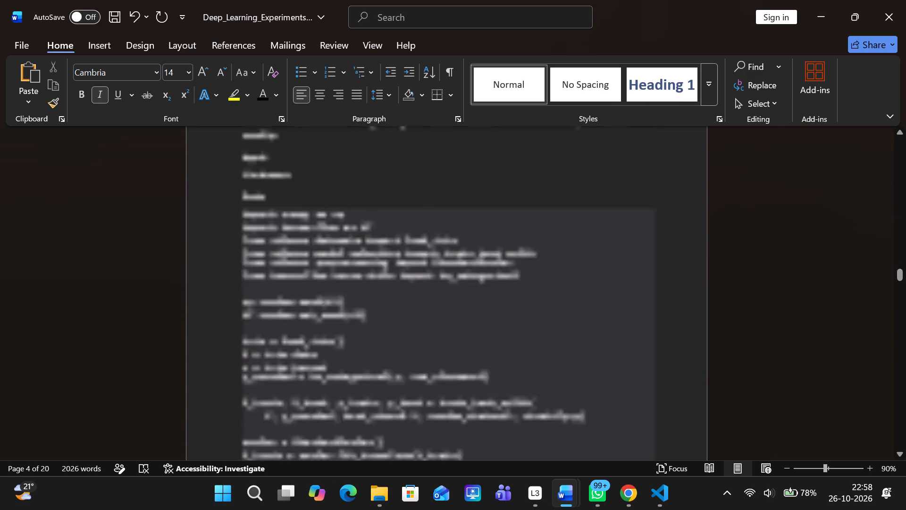
scroll(546, 373, down, 7)
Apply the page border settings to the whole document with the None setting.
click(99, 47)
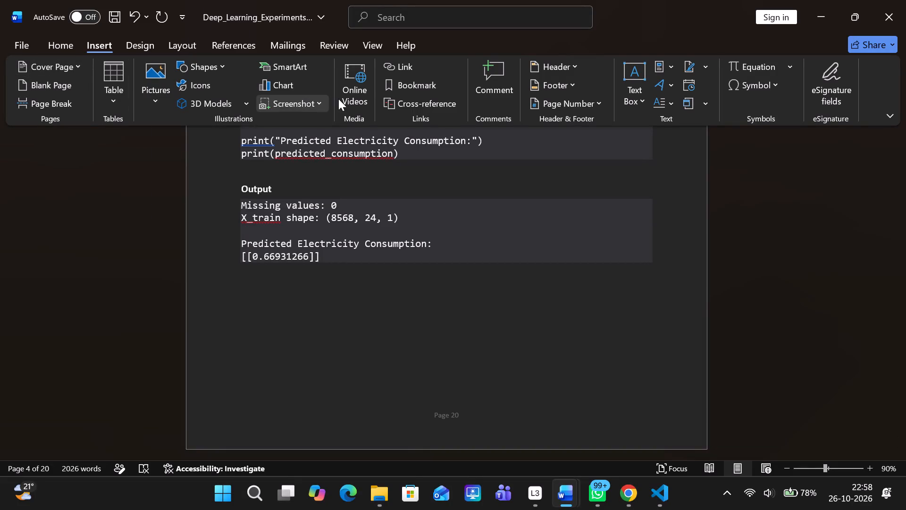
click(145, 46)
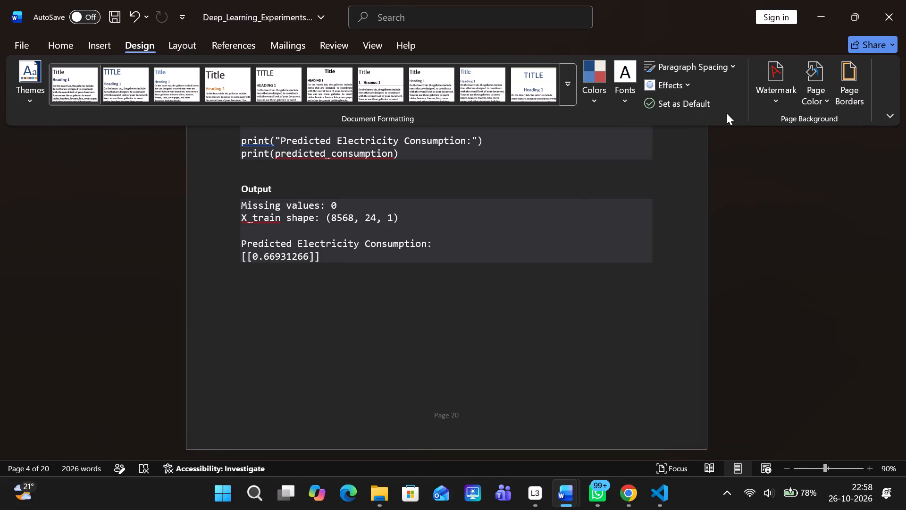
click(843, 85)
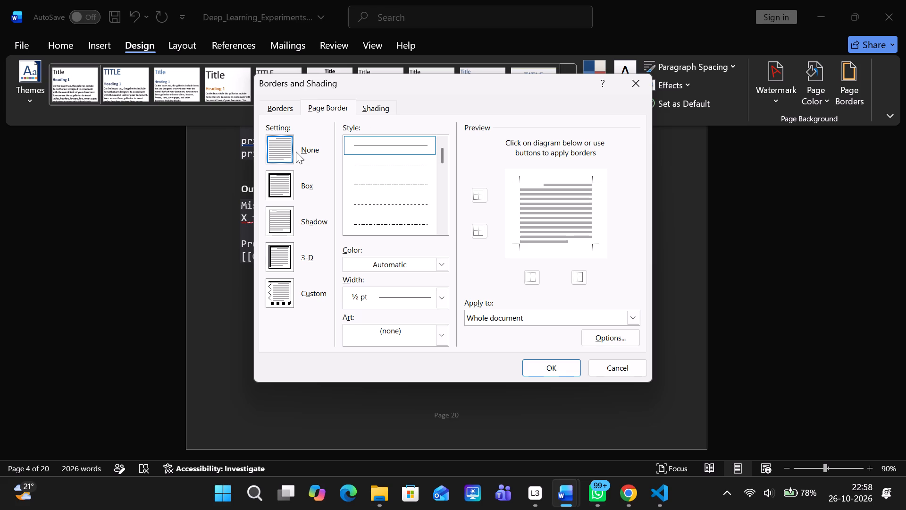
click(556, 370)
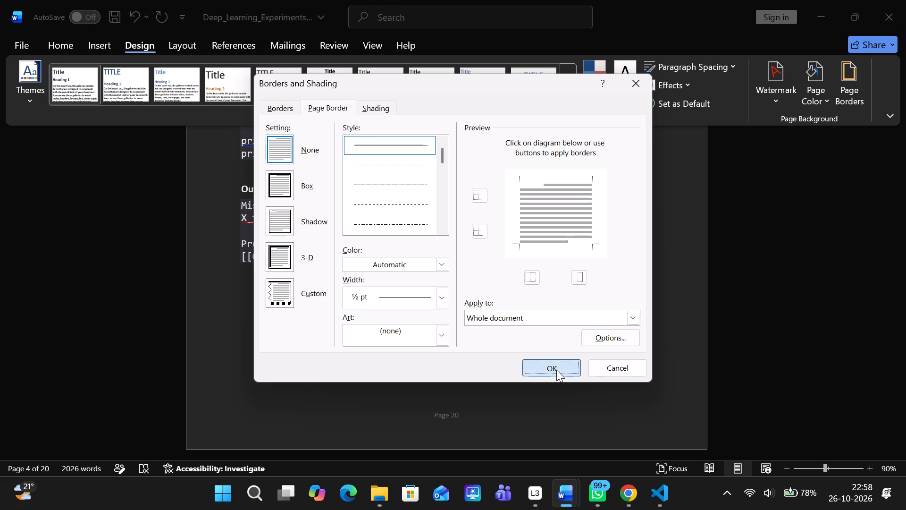
Apply a Box page border with a solid ½ pt line in automatic colour to the whole document.
scroll(556, 370, up, 4)
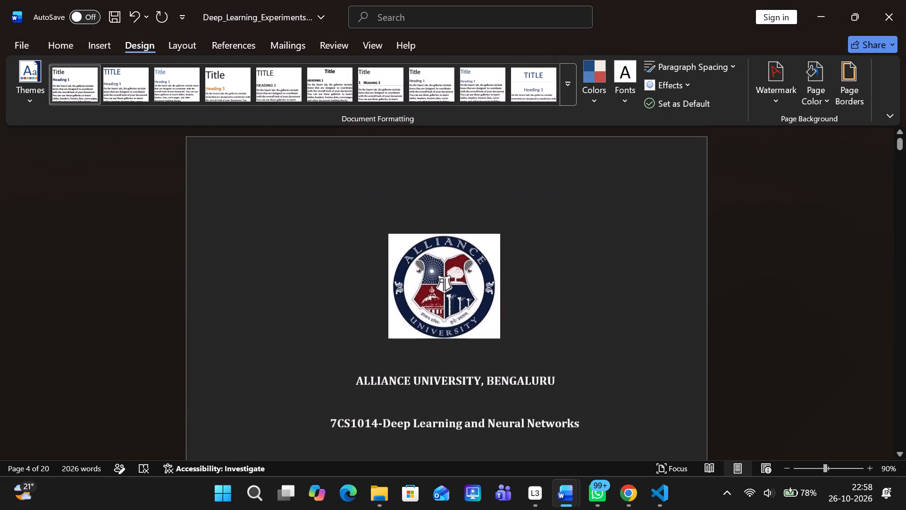
click(843, 115)
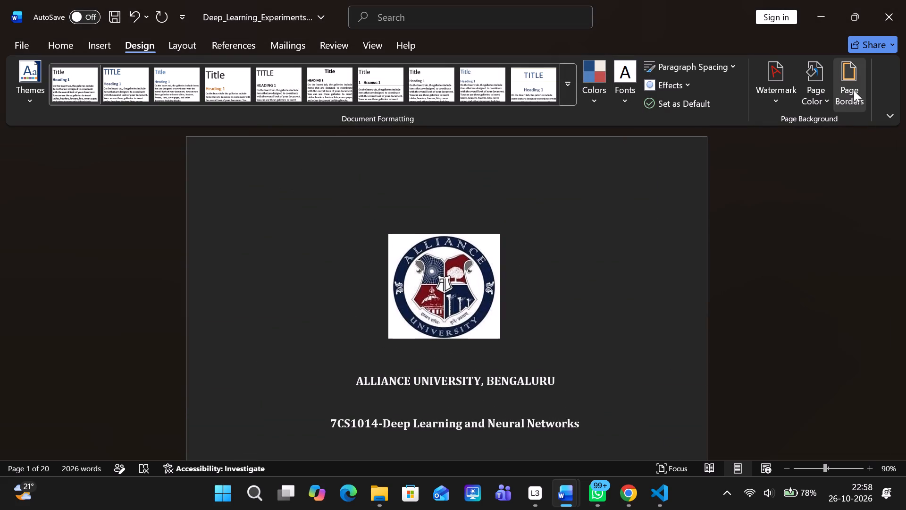
click(854, 90)
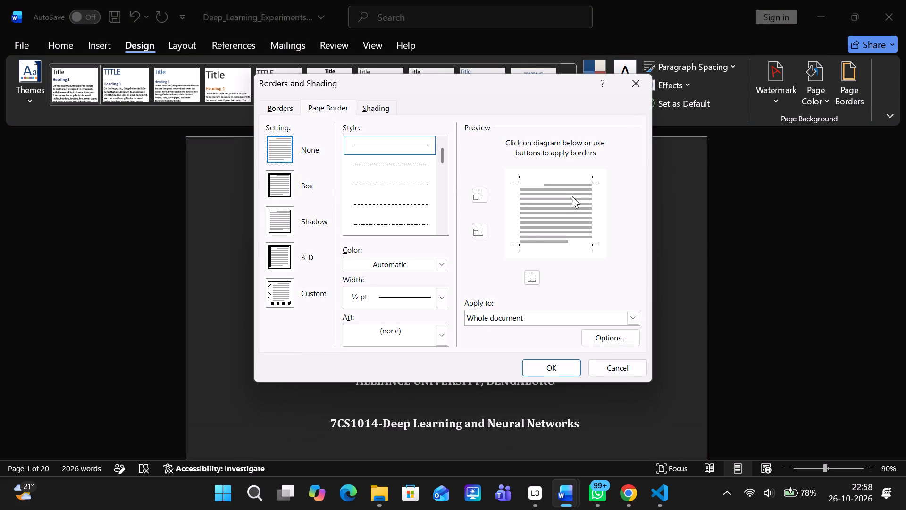
scroll(429, 258, down, 1)
click(553, 229)
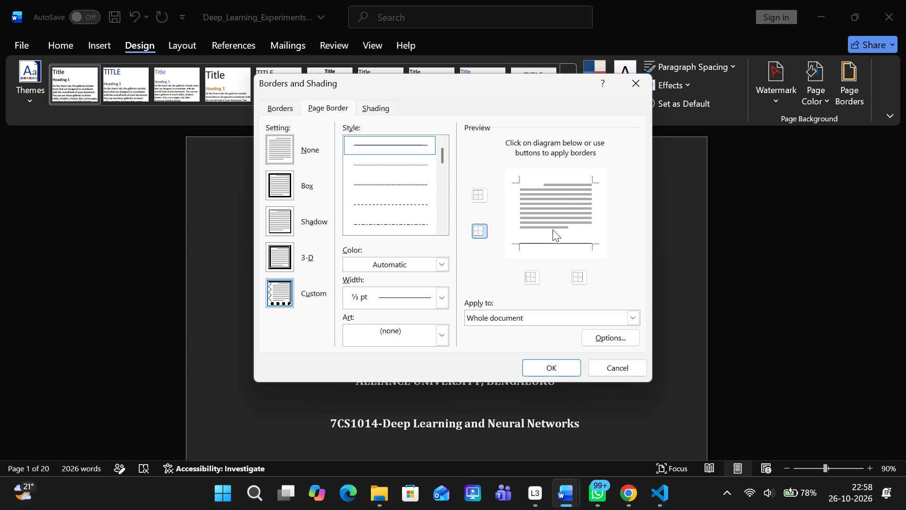
click(553, 229)
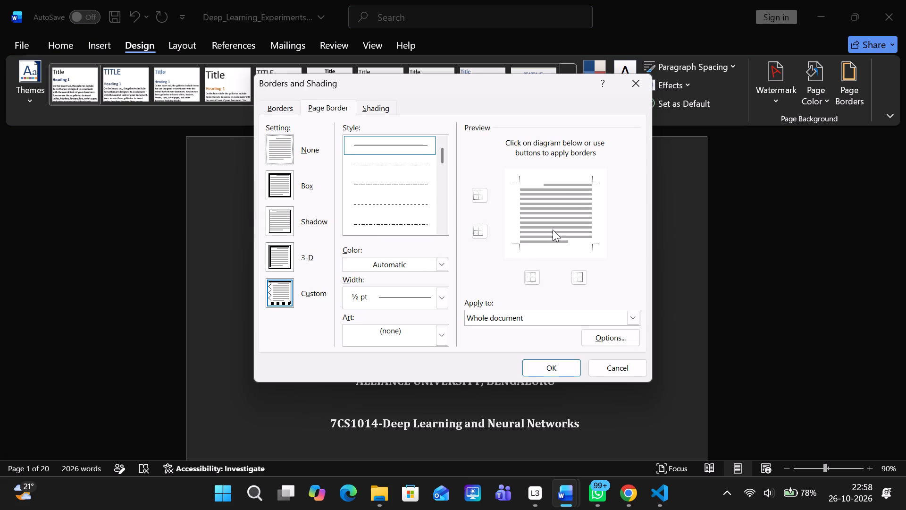
click(282, 186)
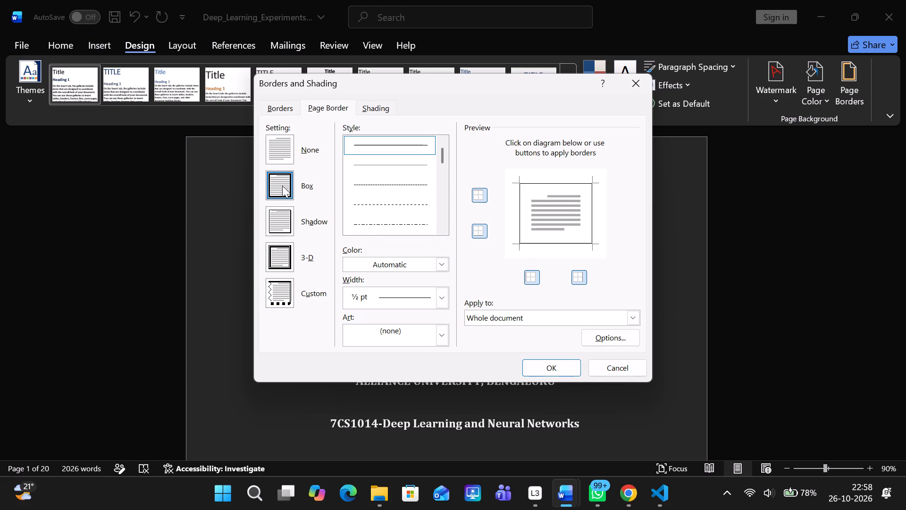
click(285, 148)
click(289, 178)
click(286, 219)
double_click(283, 163)
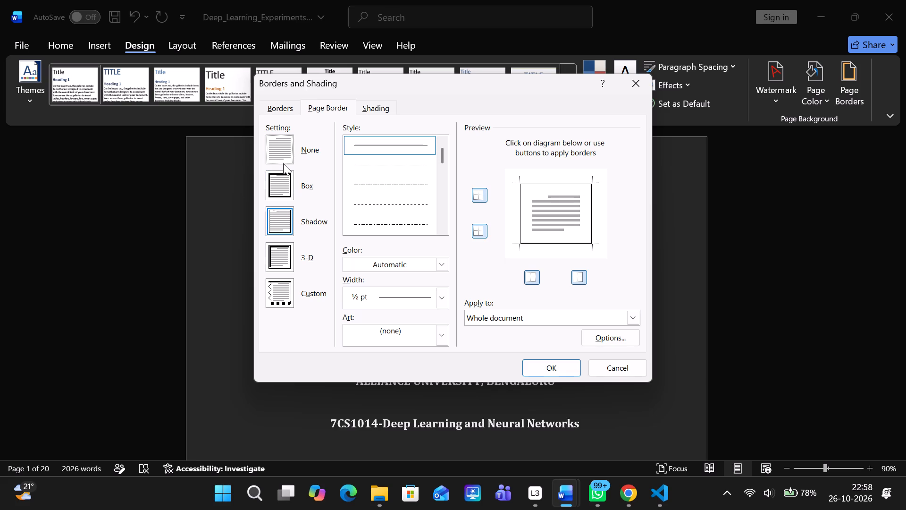
click(282, 179)
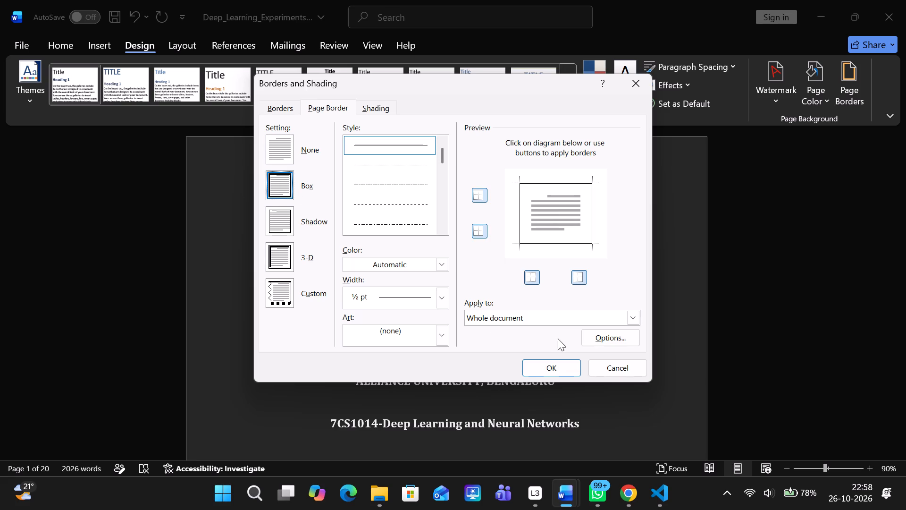
click(568, 363)
Check the page border on the cover page and the last page, and back through the Experiment 7 and Experiment 6 pages.
scroll(568, 363, up, 6)
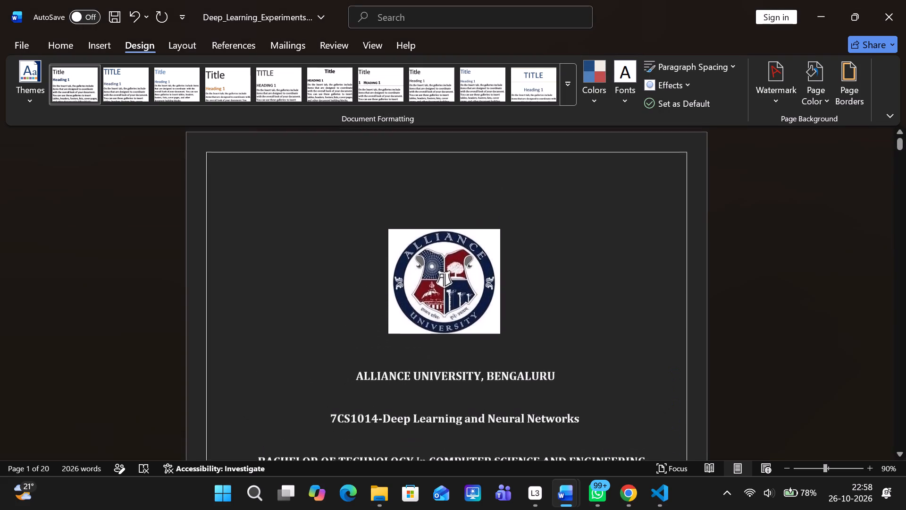
scroll(568, 363, down, 4)
scroll(568, 363, up, 16)
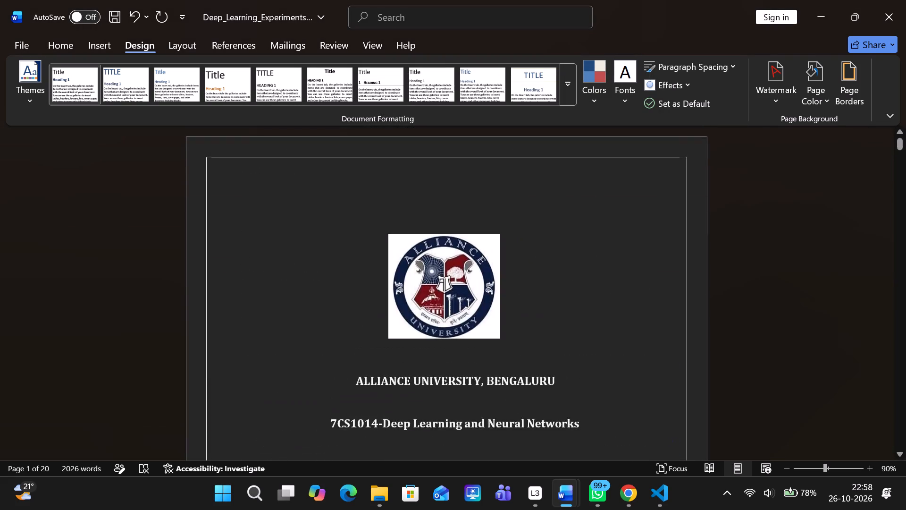
scroll(568, 363, down, 20)
scroll(568, 363, down, 17)
scroll(568, 363, down, 5)
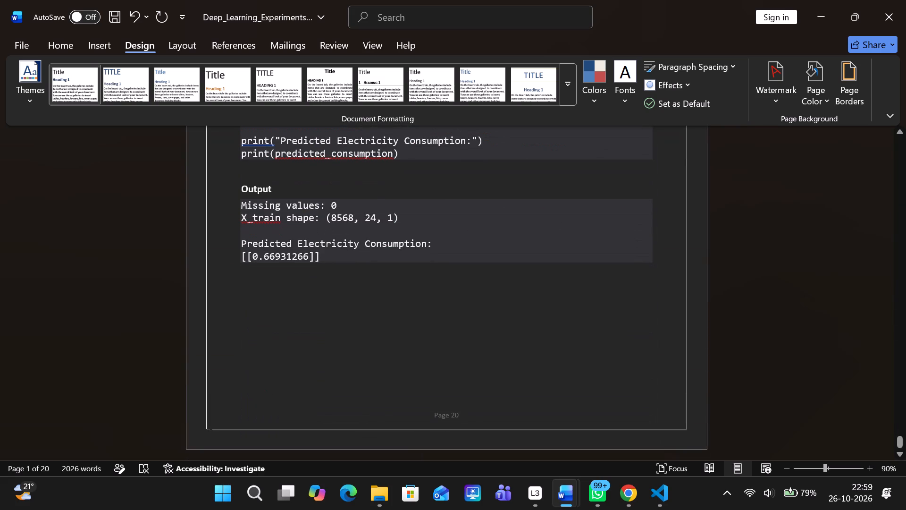
scroll(568, 363, up, 1)
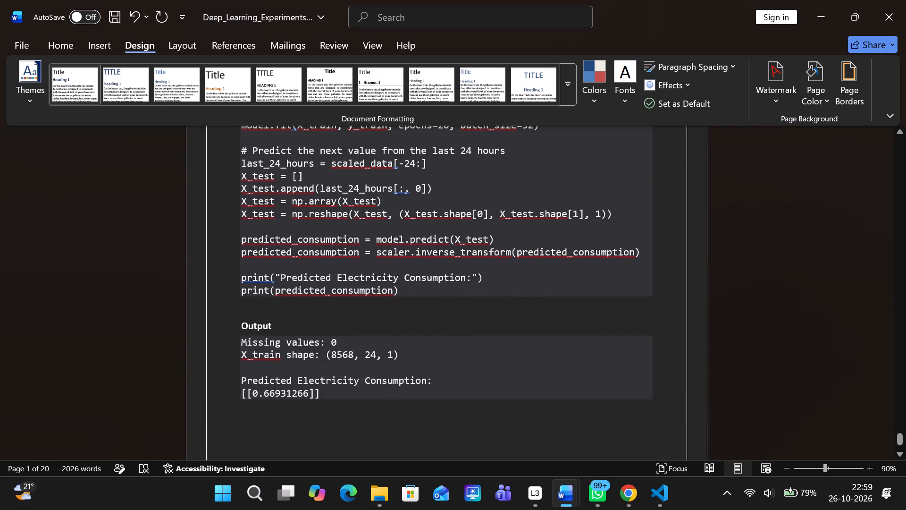
scroll(568, 363, up, 2)
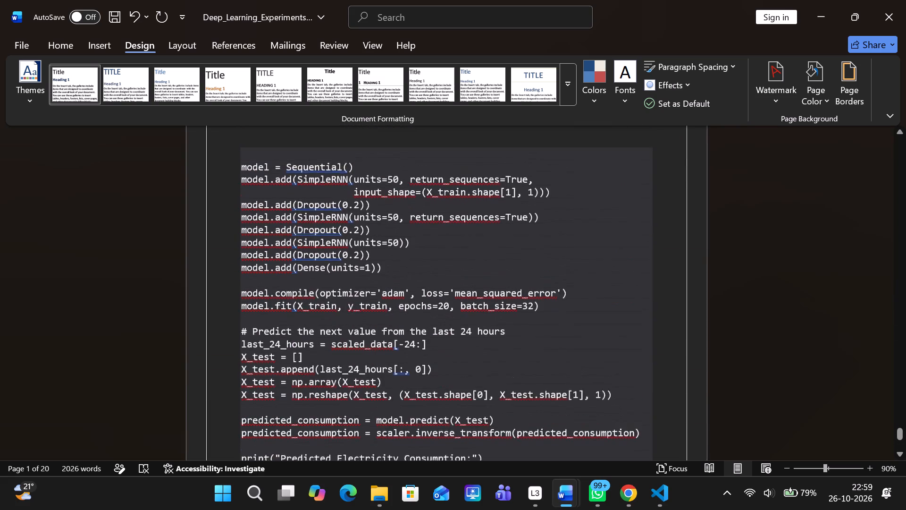
scroll(568, 363, up, 3)
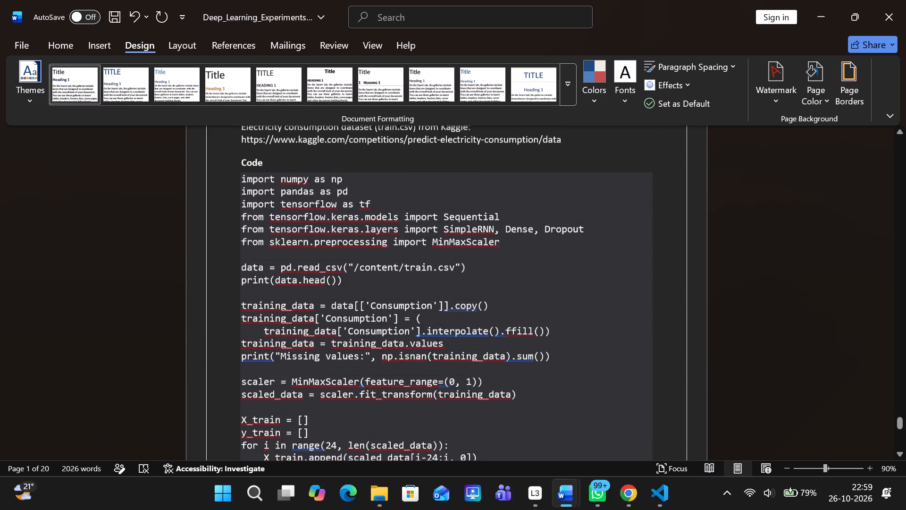
scroll(568, 363, up, 3)
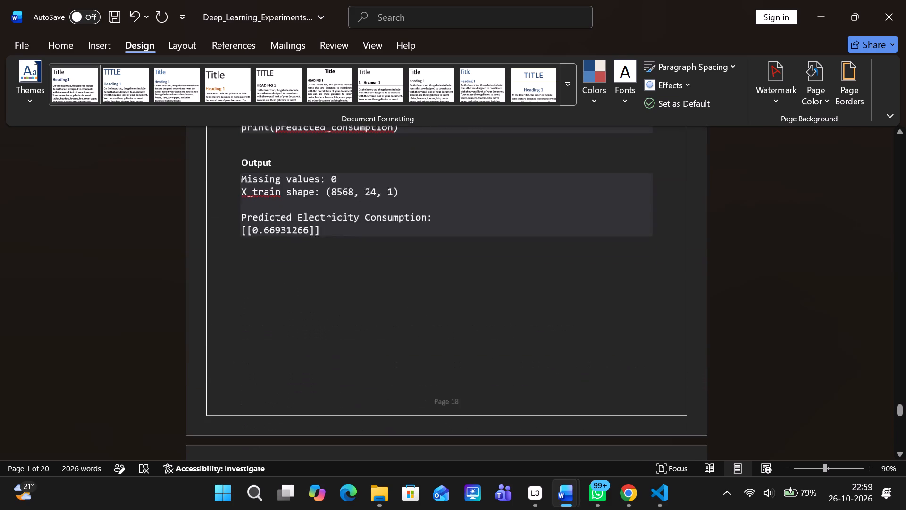
scroll(568, 363, up, 5)
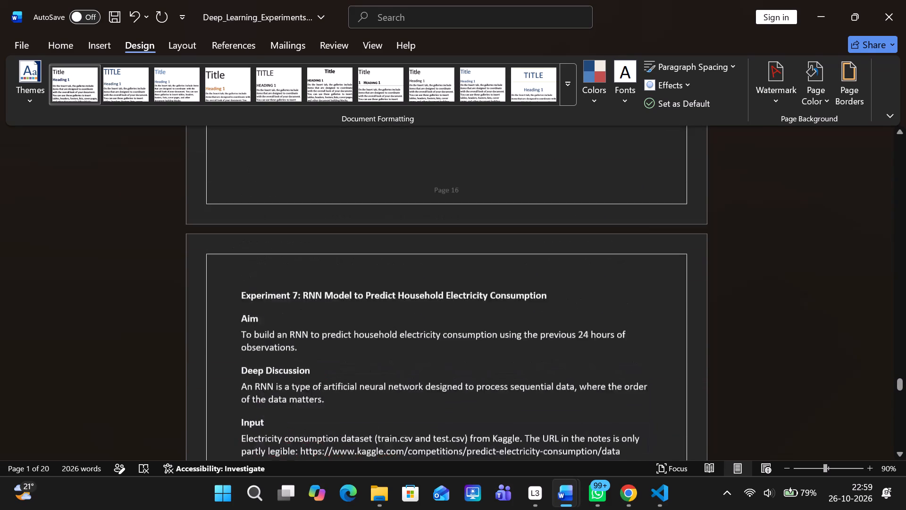
scroll(568, 363, up, 7)
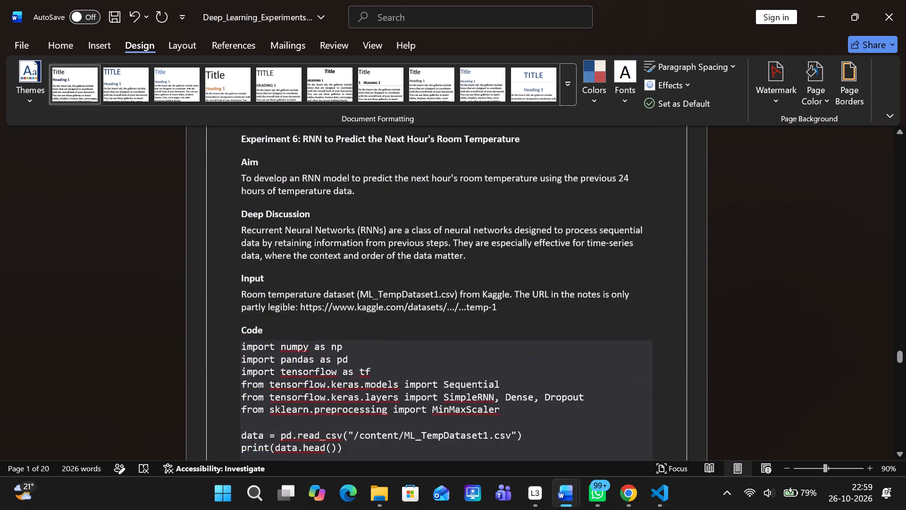
scroll(568, 363, up, 5)
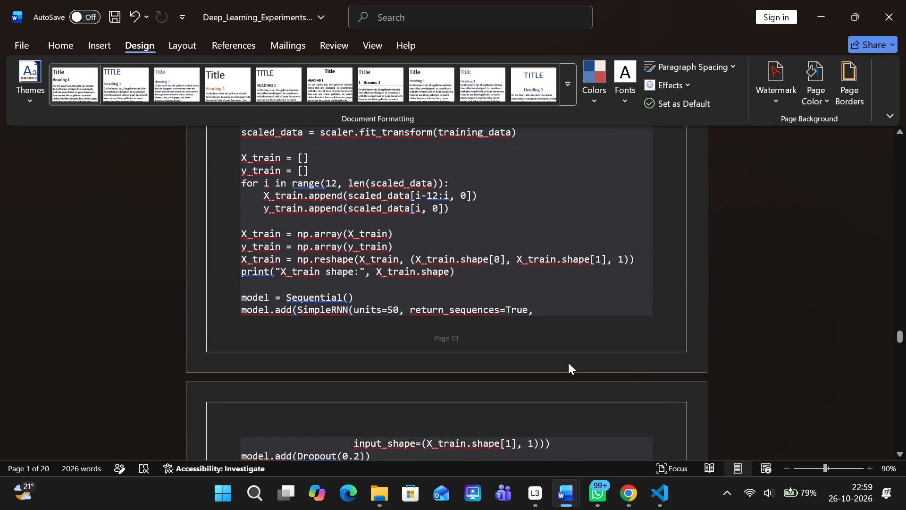
Go back through the remaining experiment pages to the cover page to check the page border.
scroll(568, 363, up, 20)
scroll(568, 363, up, 1)
scroll(596, 268, up, 13)
scroll(680, 236, up, 10)
scroll(801, 293, up, 20)
scroll(801, 293, up, 20)
scroll(801, 293, up, 20)
scroll(801, 293, down, 4)
scroll(801, 293, up, 20)
scroll(801, 293, up, 20)
scroll(801, 293, up, 13)
scroll(801, 293, down, 4)
scroll(801, 293, up, 20)
scroll(801, 293, up, 20)
scroll(801, 293, up, 7)
scroll(801, 293, down, 4)
scroll(801, 293, up, 20)
scroll(801, 293, up, 20)
scroll(801, 293, up, 18)
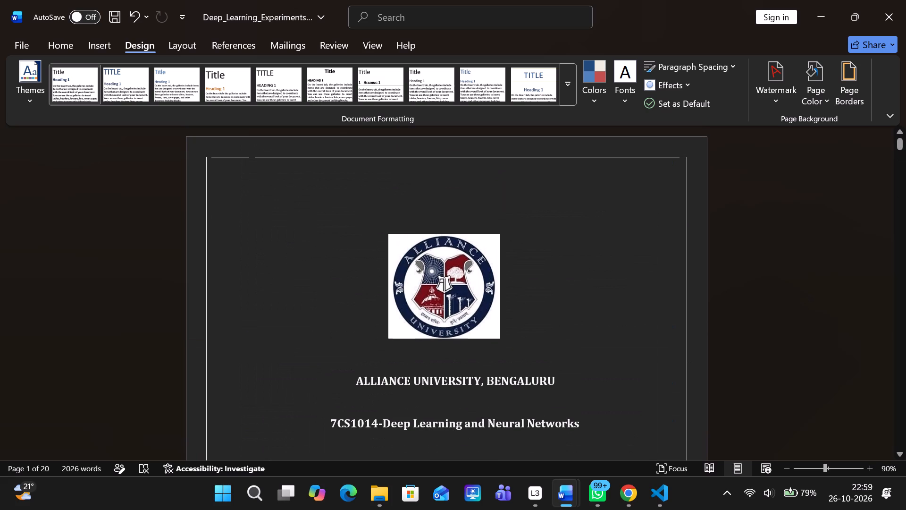
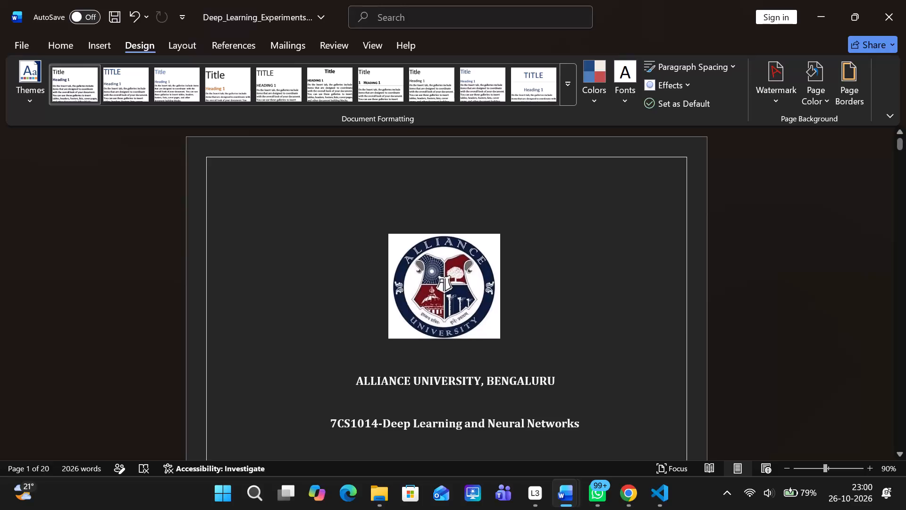
Check the page border from the cover page through the experiment list to the MNIST augmentation experiment's code page.
scroll(567, 357, down, 2)
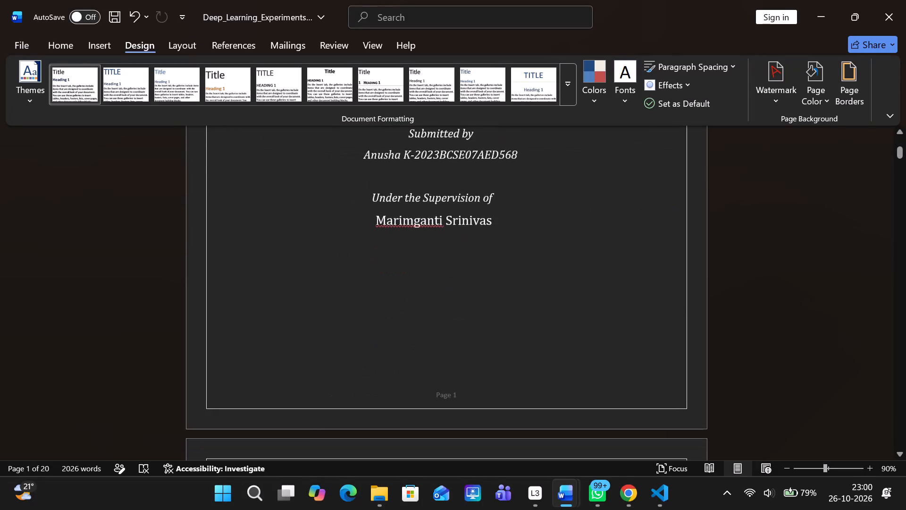
scroll(567, 357, down, 4)
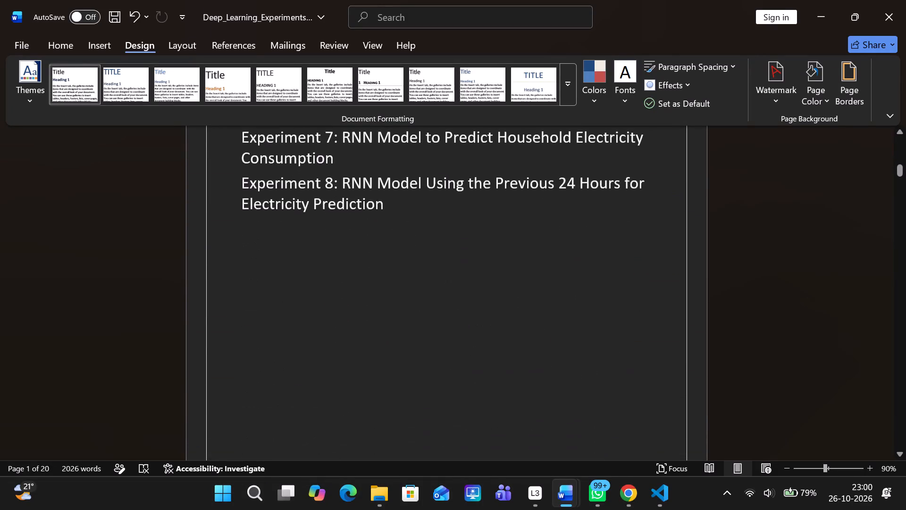
scroll(567, 357, down, 5)
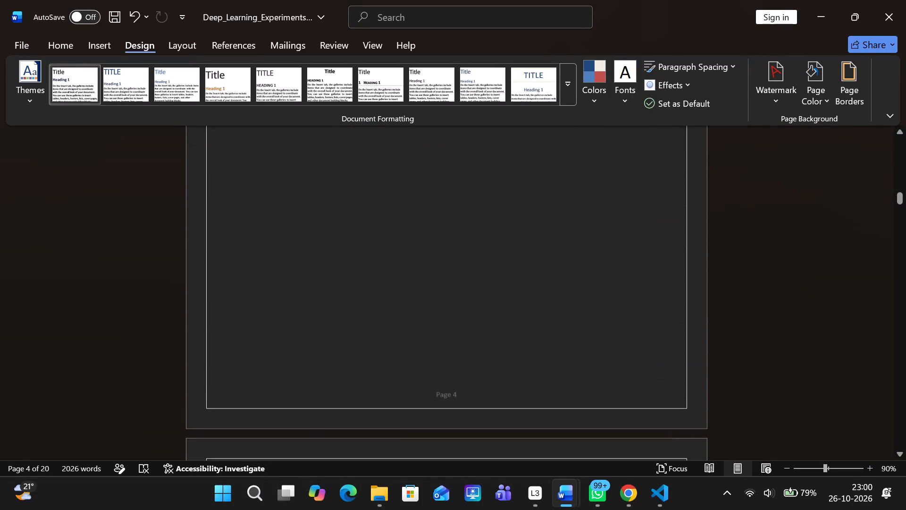
scroll(567, 357, down, 3)
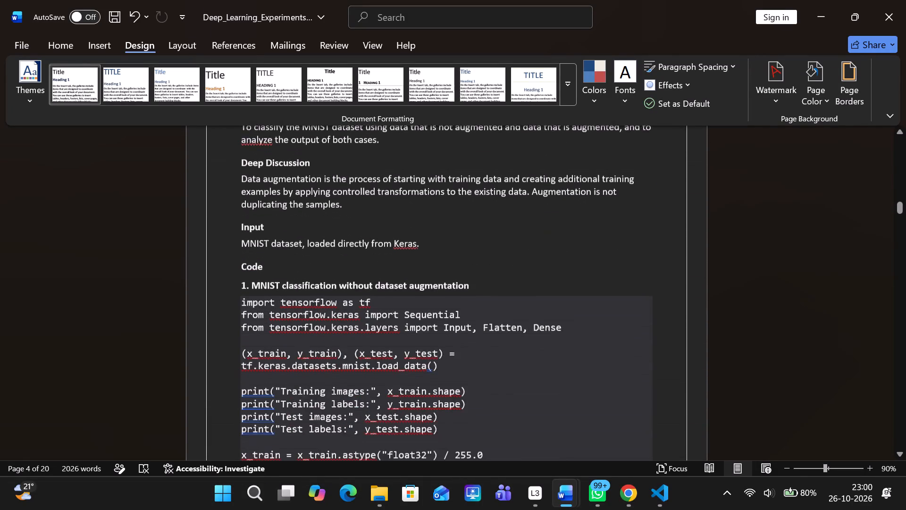
scroll(567, 357, down, 1)
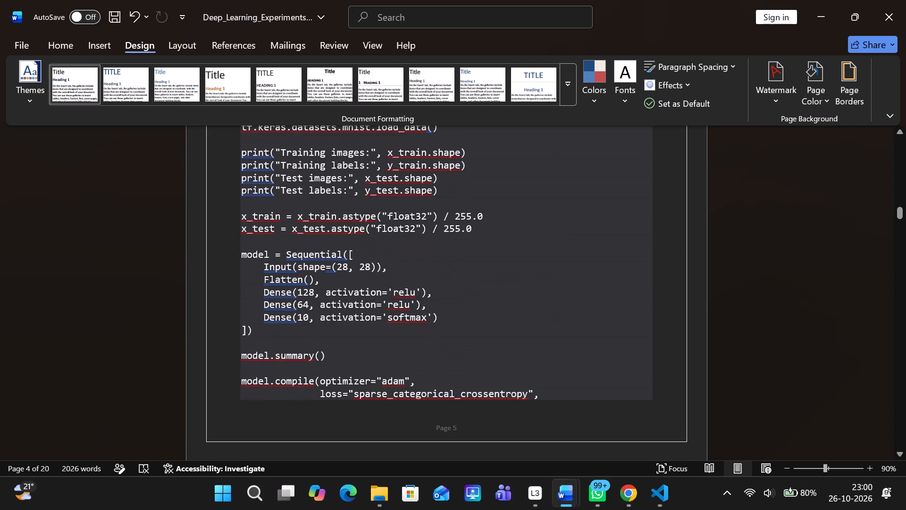
Save the document to the Downloads folder as a Word document named Deep_Learning_Experiments_1-8(Anusha).
click(878, 41)
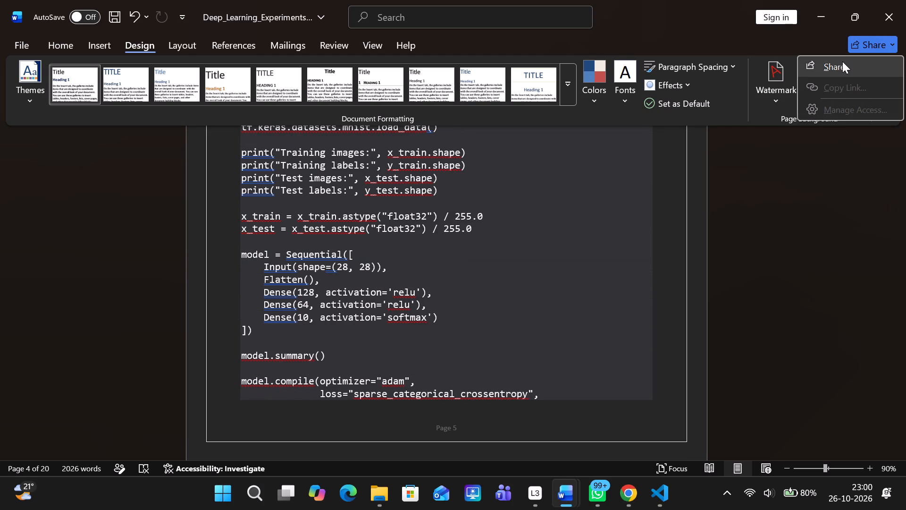
click(842, 61)
click(782, 227)
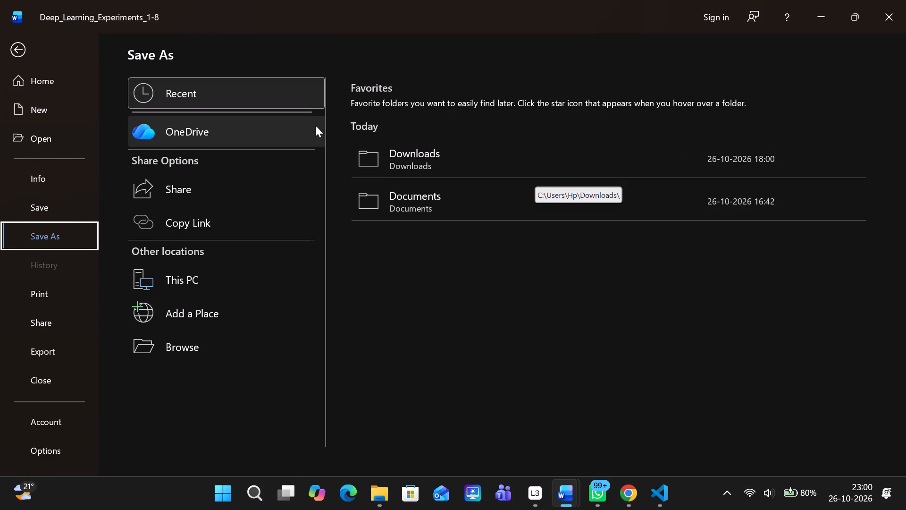
click(268, 87)
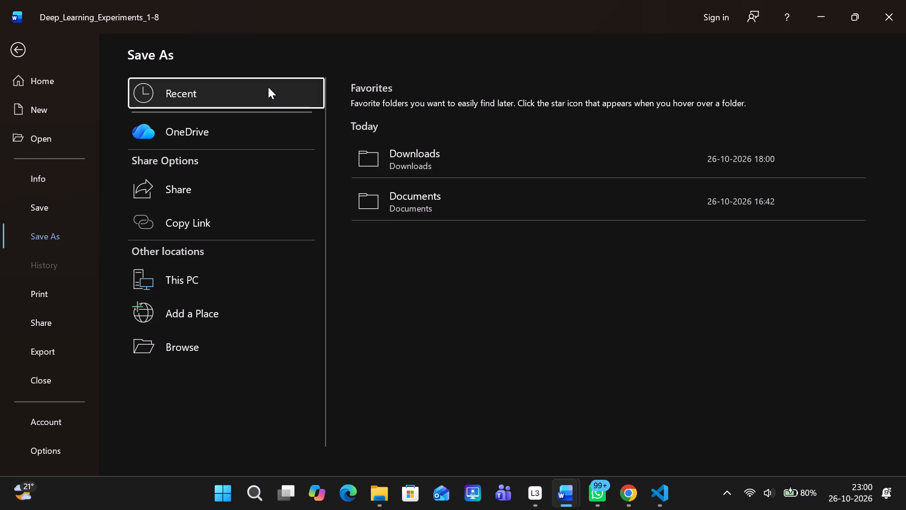
click(424, 153)
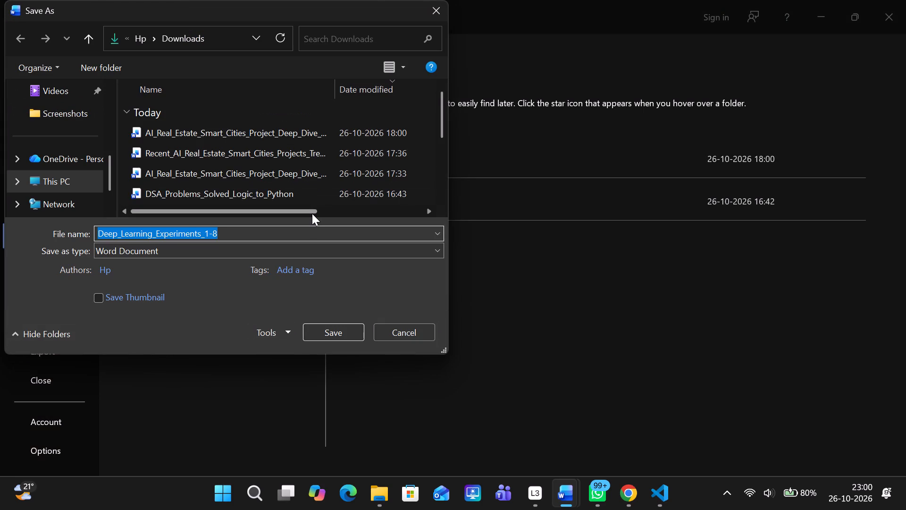
click(284, 239)
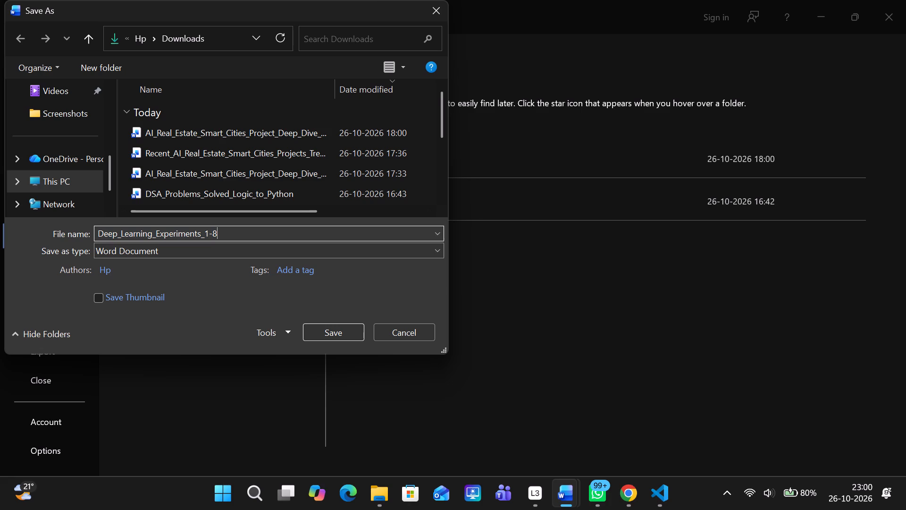
key(shift+parenleft)
key(a)
key(shift+parenright)
click(321, 330)
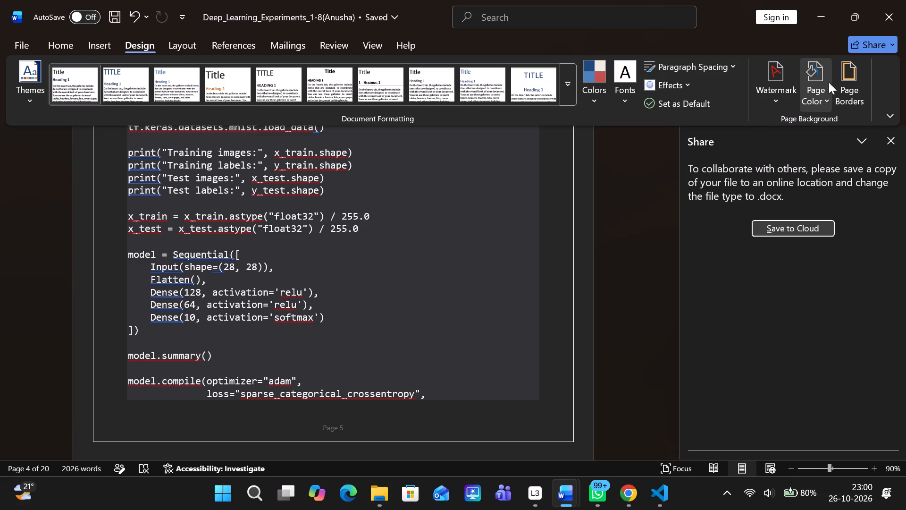
Save a PDF copy of Deep_Learning_Experiments_1-8(Anusha) in the Downloads folder, optimized for Standard publishing.
click(19, 42)
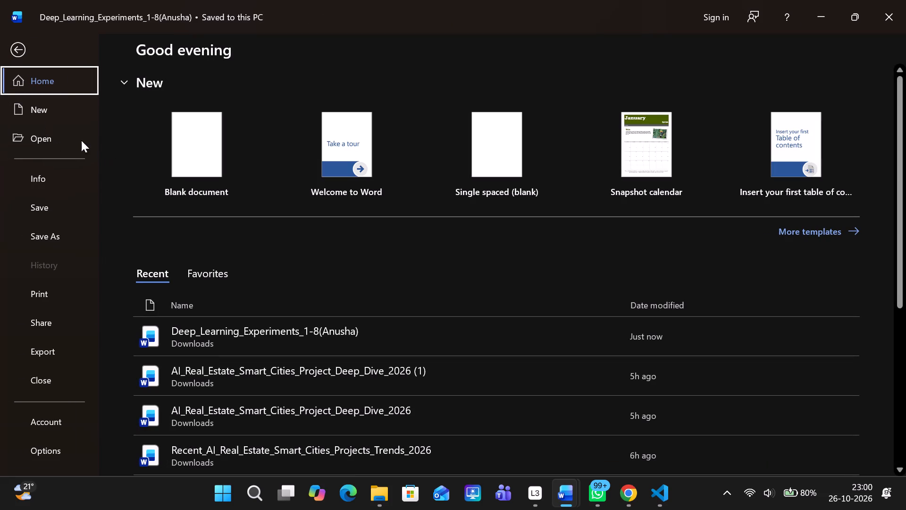
click(52, 232)
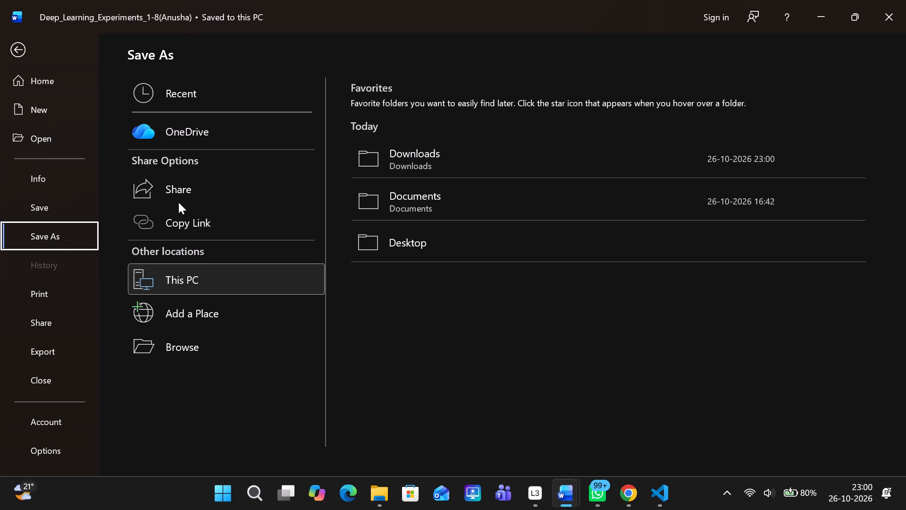
click(437, 145)
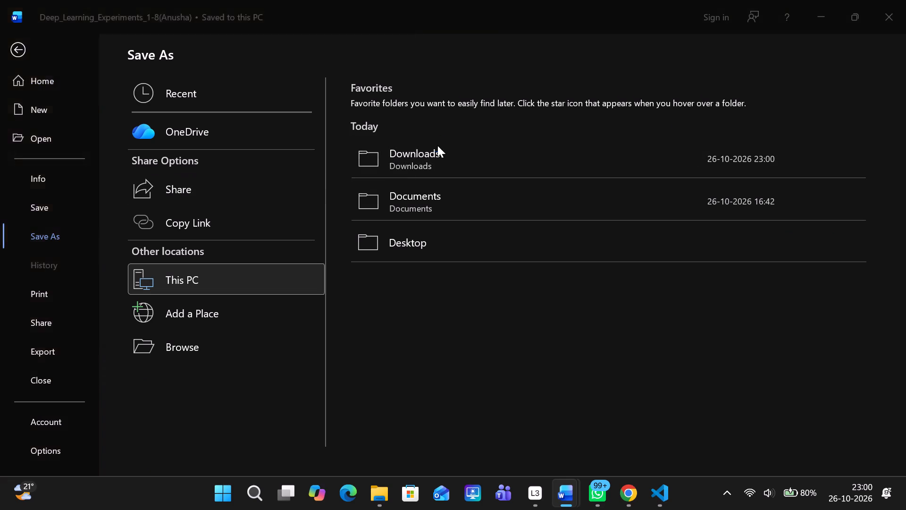
click(278, 227)
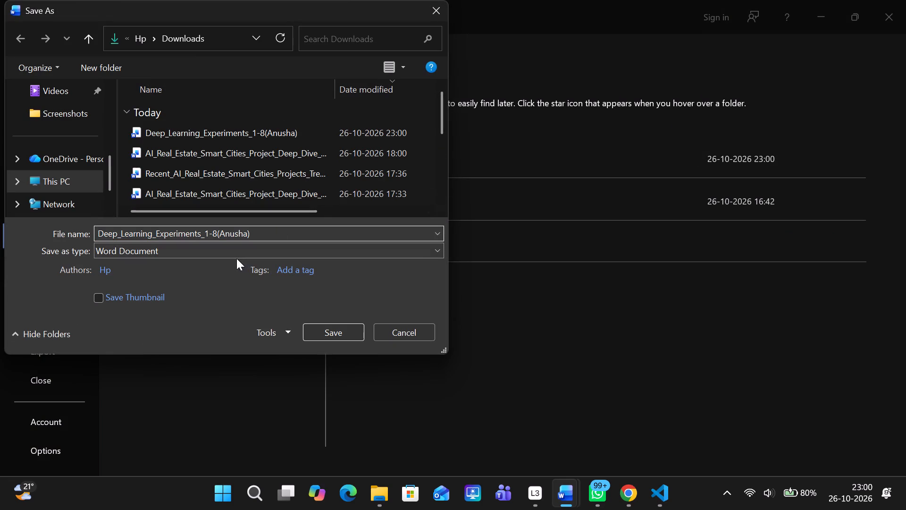
click(236, 258)
click(243, 251)
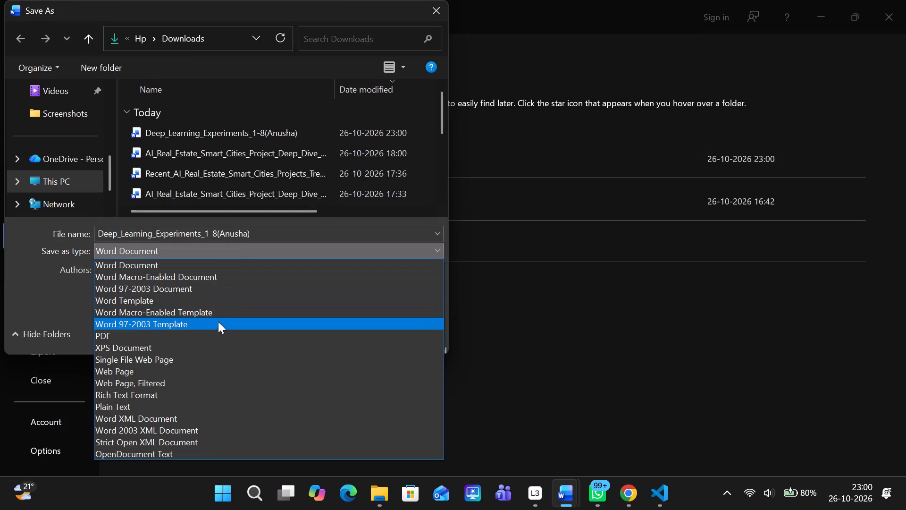
click(216, 335)
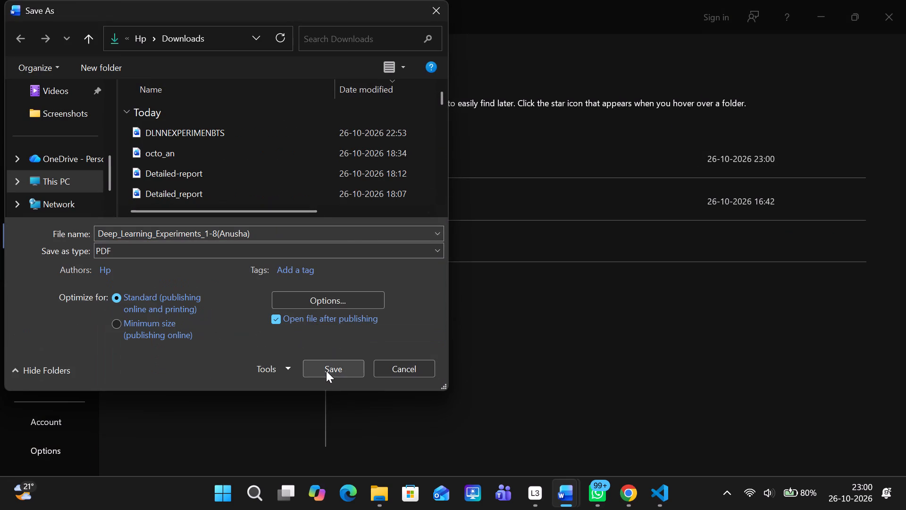
click(325, 374)
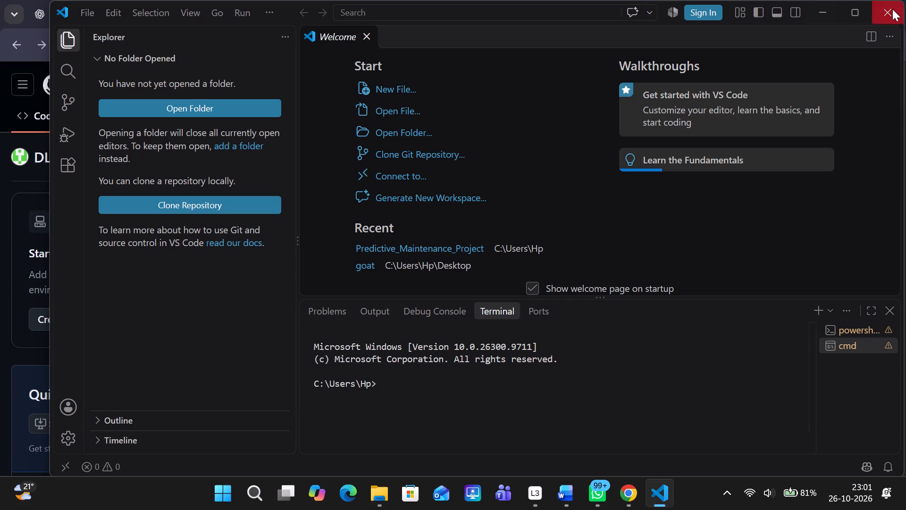
click(892, 9)
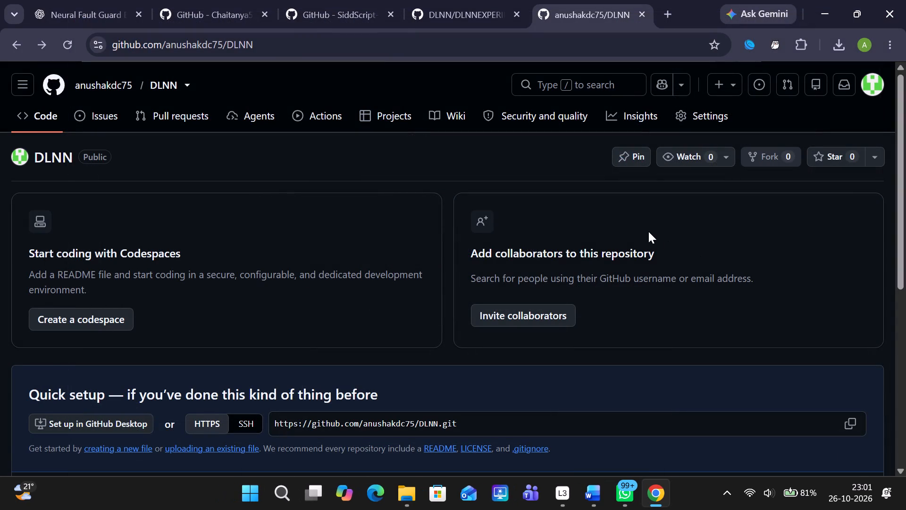
View the reference repository's DLNNEXPERIMENBTS.pdf against the new DLNN repository and check the recent download history.
click(494, 0)
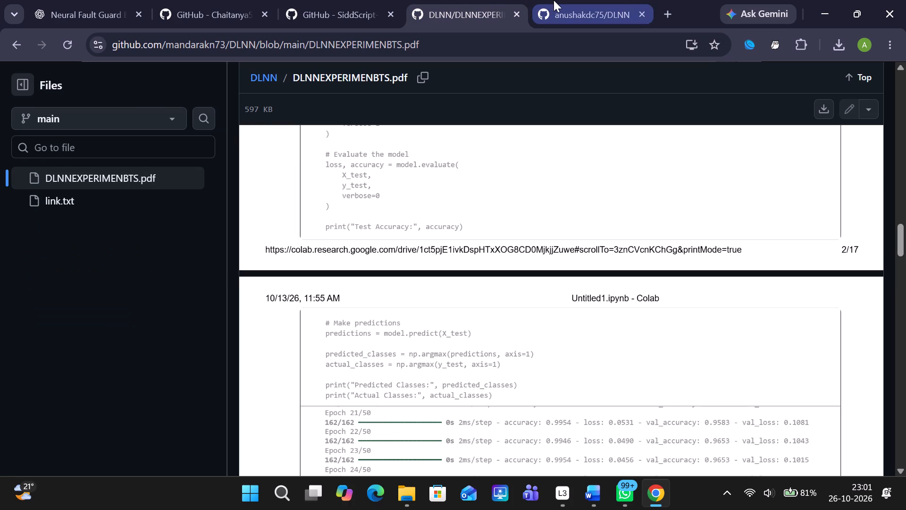
click(554, 0)
click(479, 0)
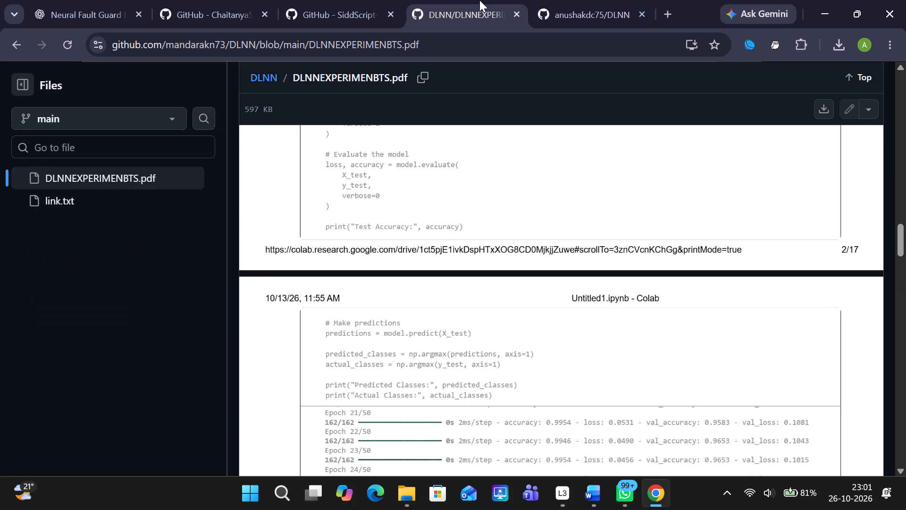
click(839, 44)
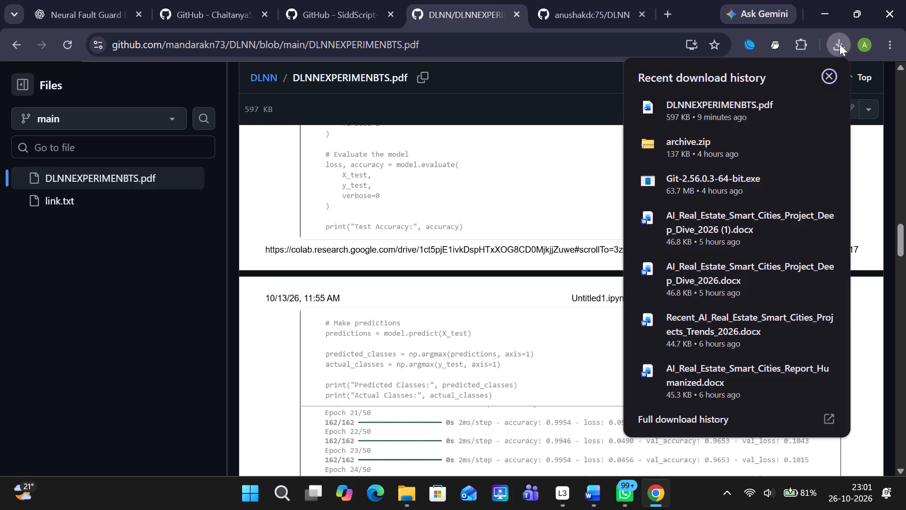
click(556, 157)
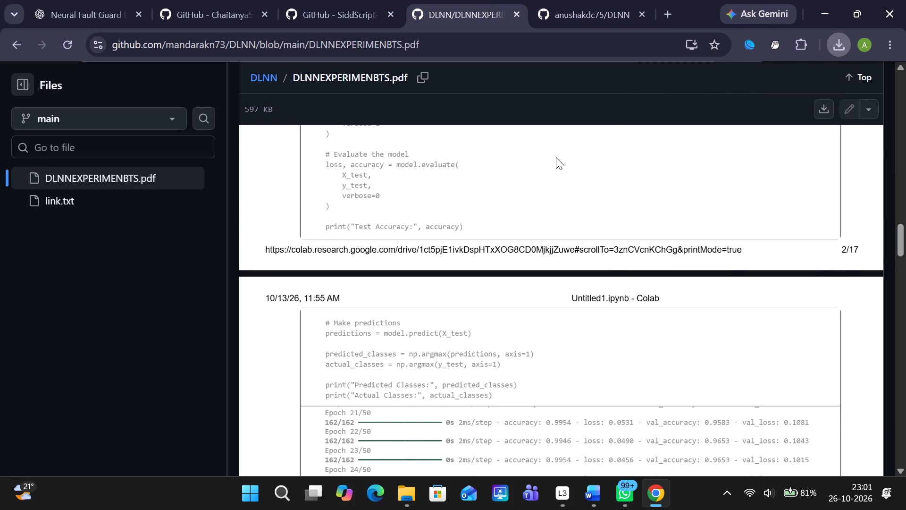
Examine the new DLNN repository's Issues page and its quick setup and command-line instructions, checking back with the reference repository.
click(566, 4)
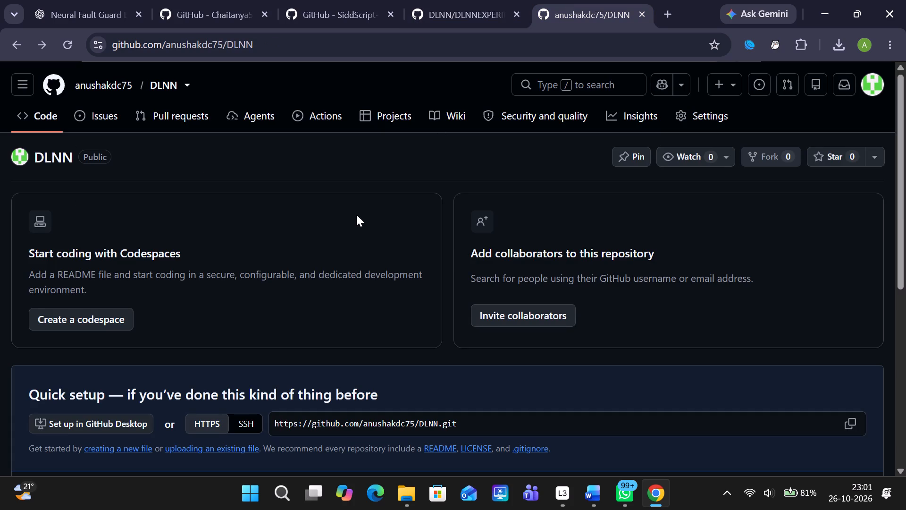
click(121, 107)
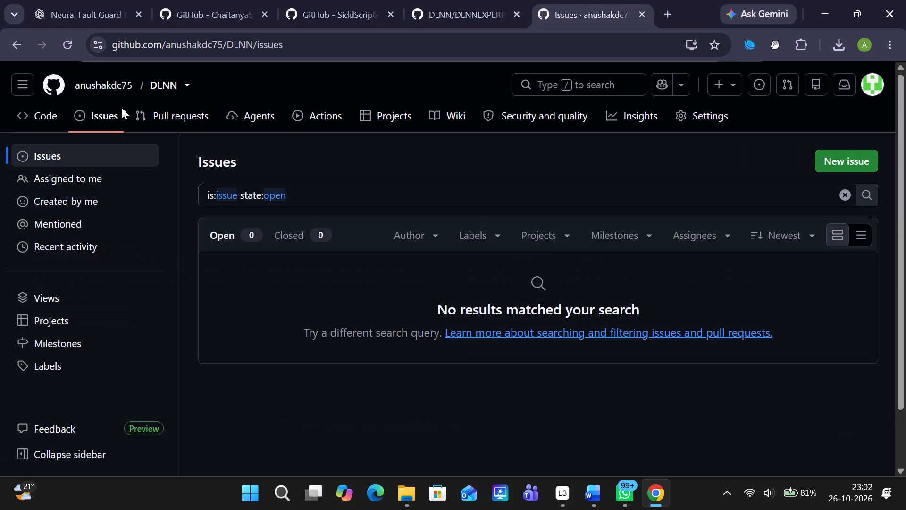
click(49, 125)
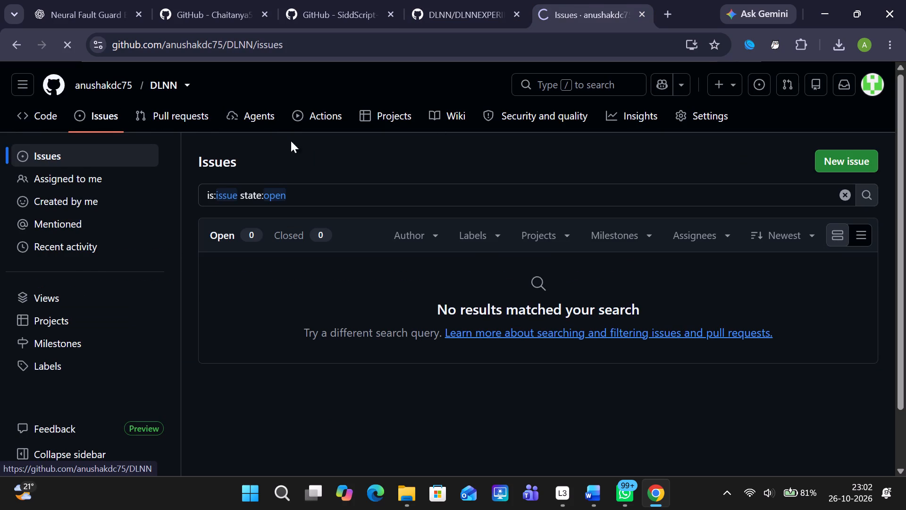
scroll(423, 251, down, 1)
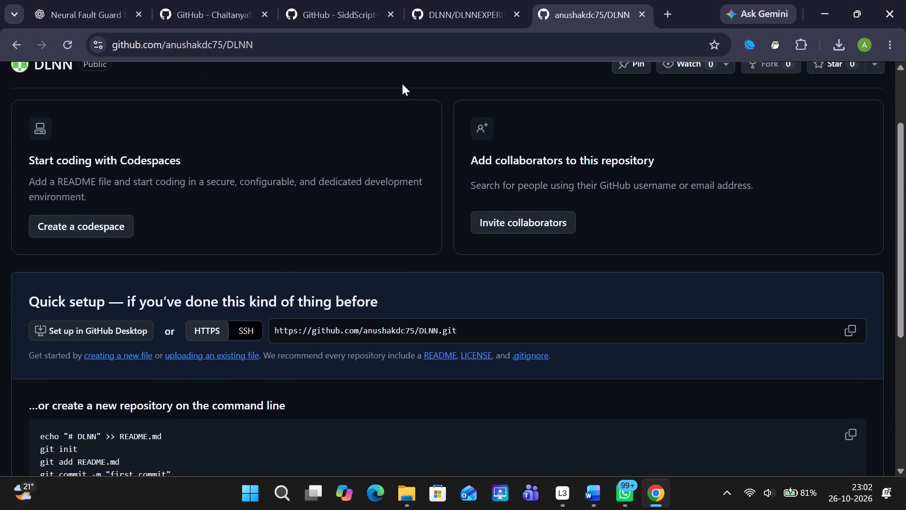
click(494, 0)
click(558, 0)
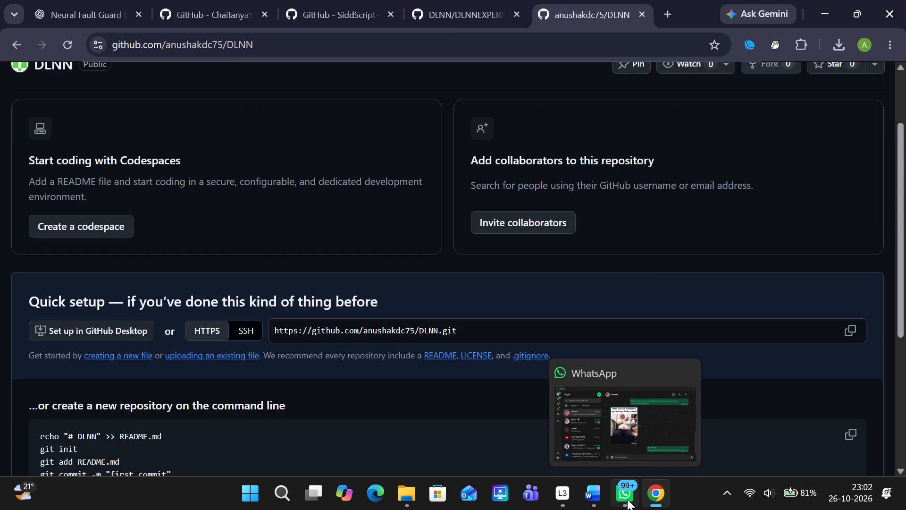
scroll(448, 389, down, 3)
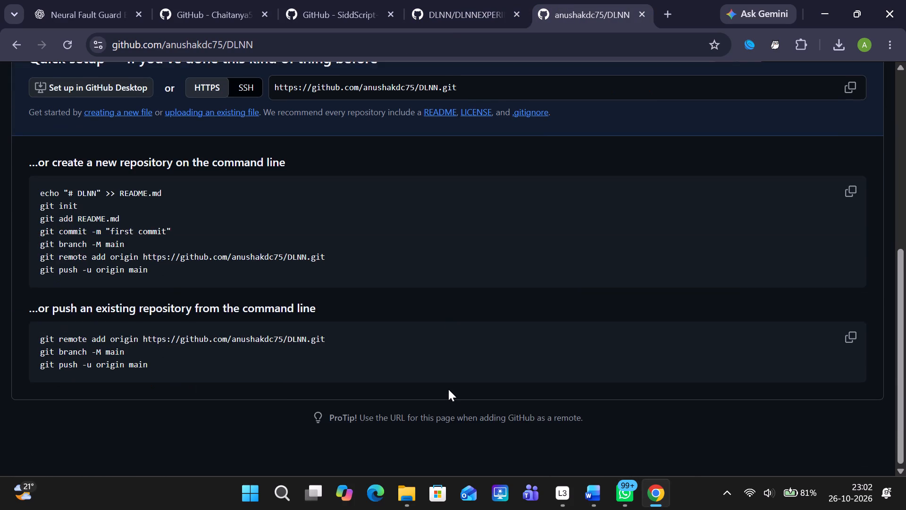
scroll(448, 389, down, 1)
scroll(448, 389, up, 7)
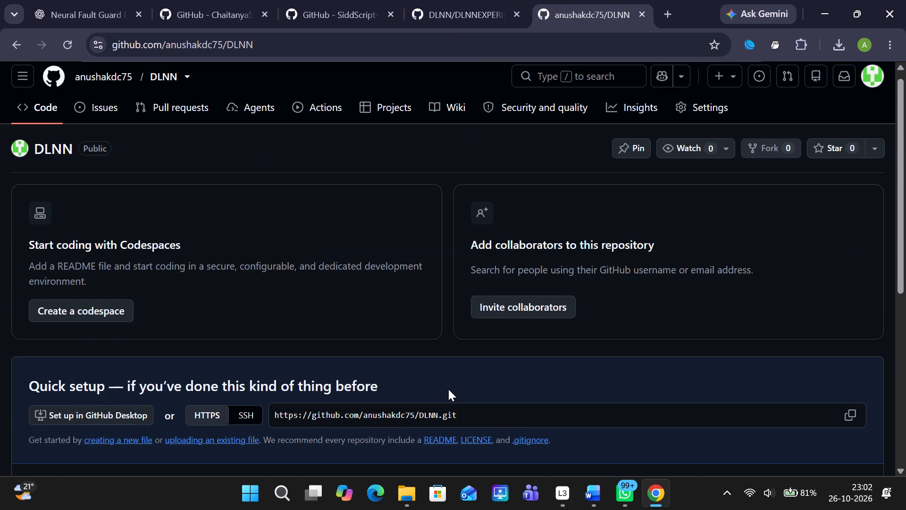
click(421, 17)
click(571, 0)
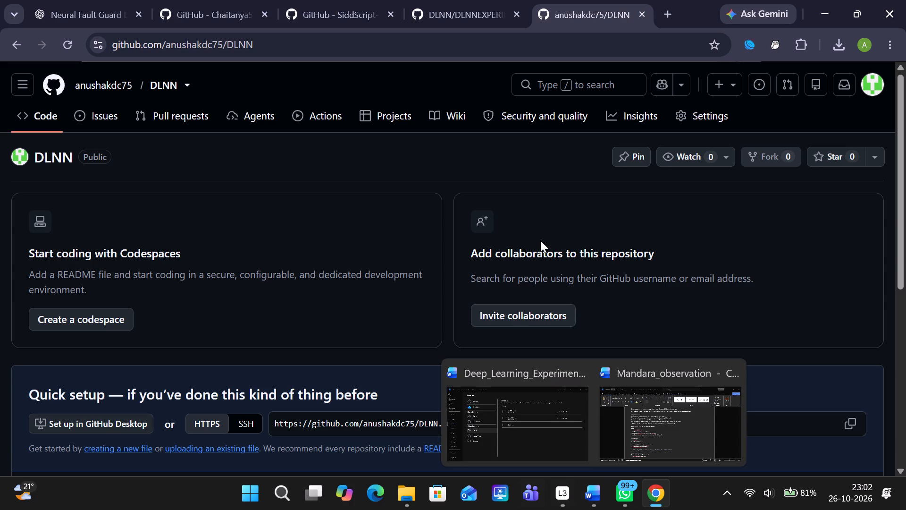
click(546, 179)
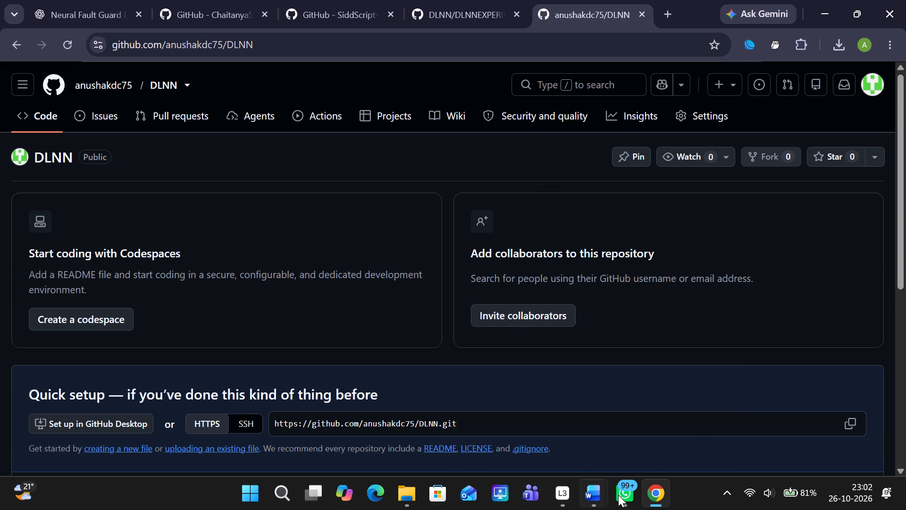
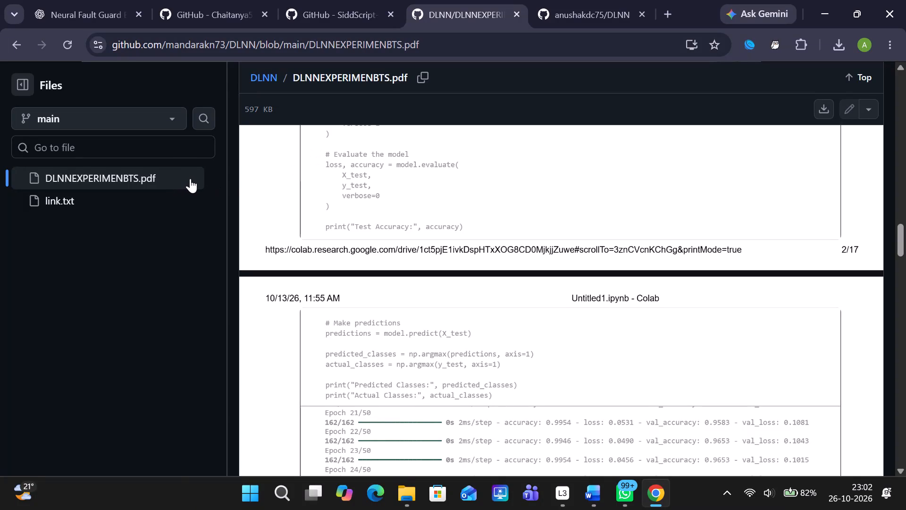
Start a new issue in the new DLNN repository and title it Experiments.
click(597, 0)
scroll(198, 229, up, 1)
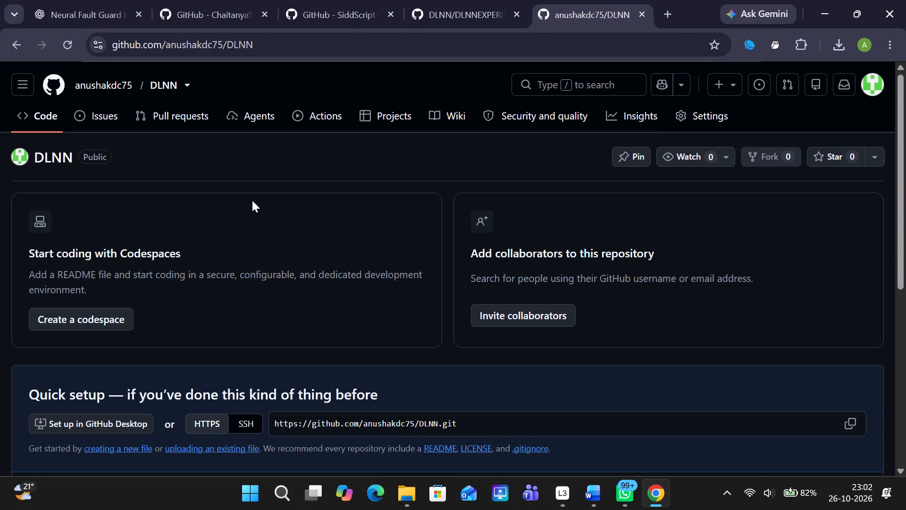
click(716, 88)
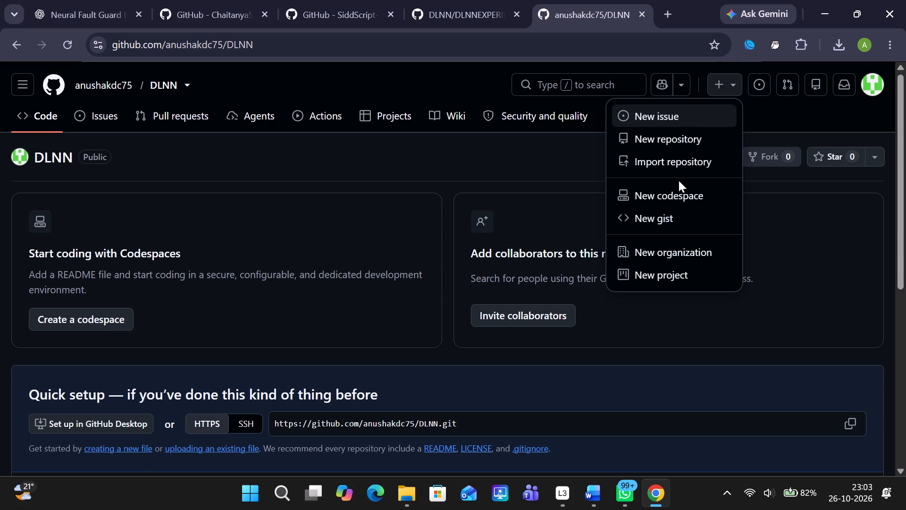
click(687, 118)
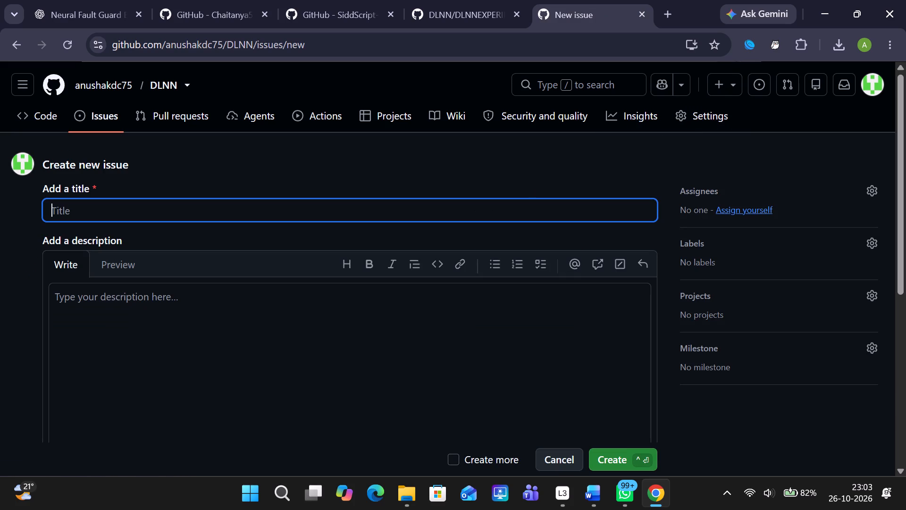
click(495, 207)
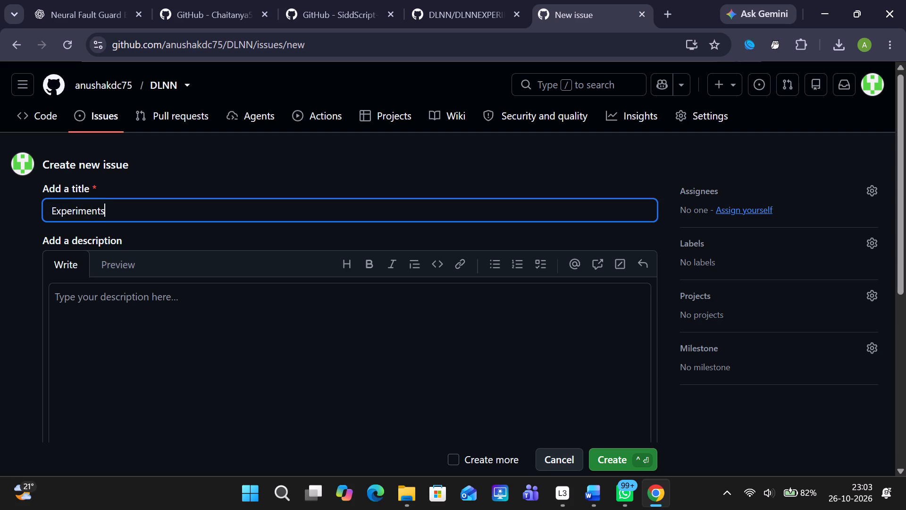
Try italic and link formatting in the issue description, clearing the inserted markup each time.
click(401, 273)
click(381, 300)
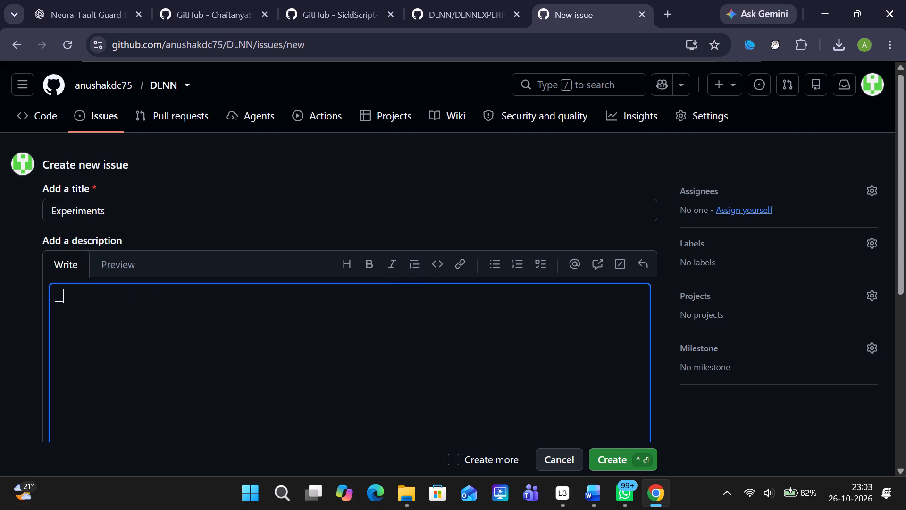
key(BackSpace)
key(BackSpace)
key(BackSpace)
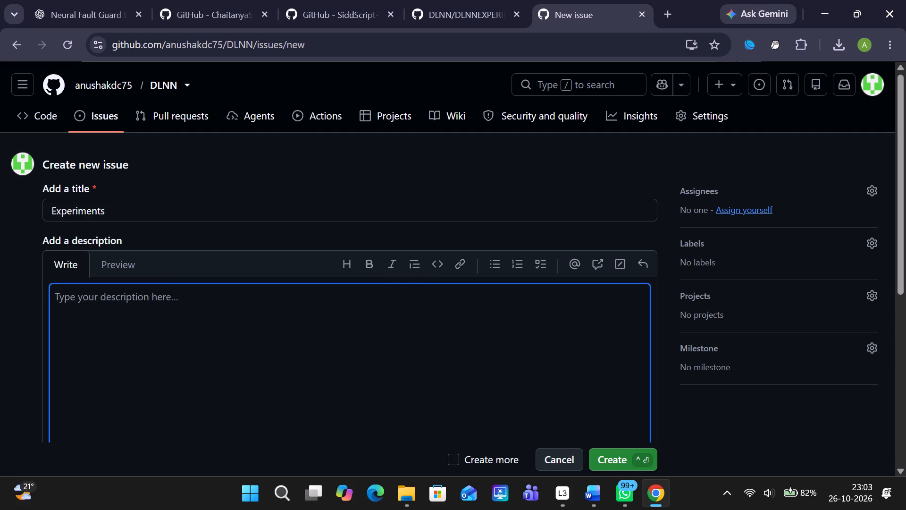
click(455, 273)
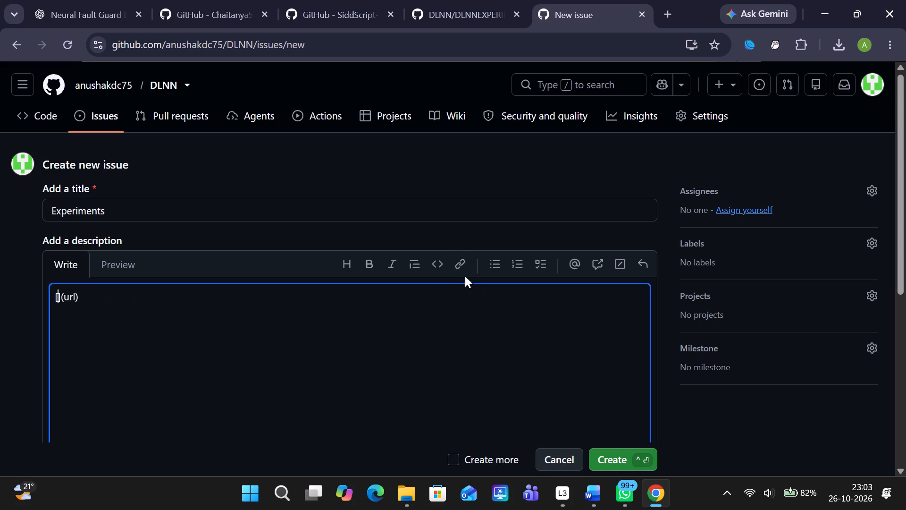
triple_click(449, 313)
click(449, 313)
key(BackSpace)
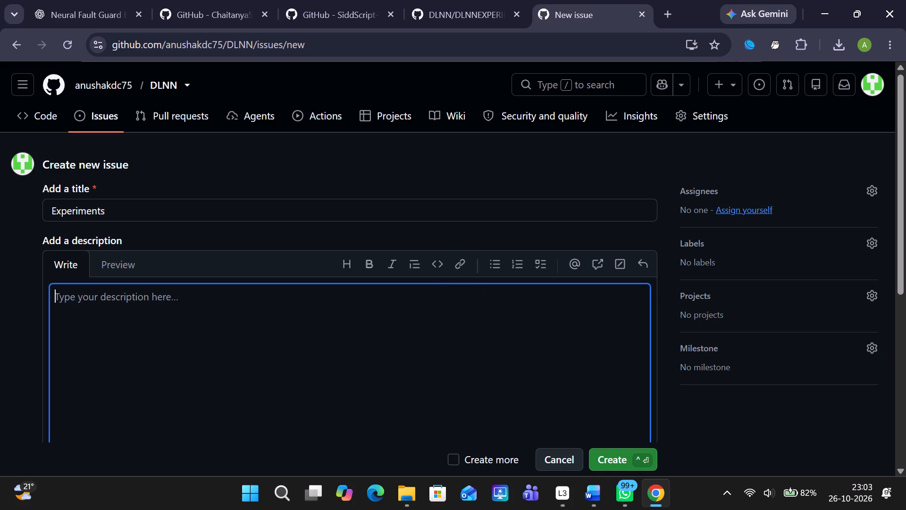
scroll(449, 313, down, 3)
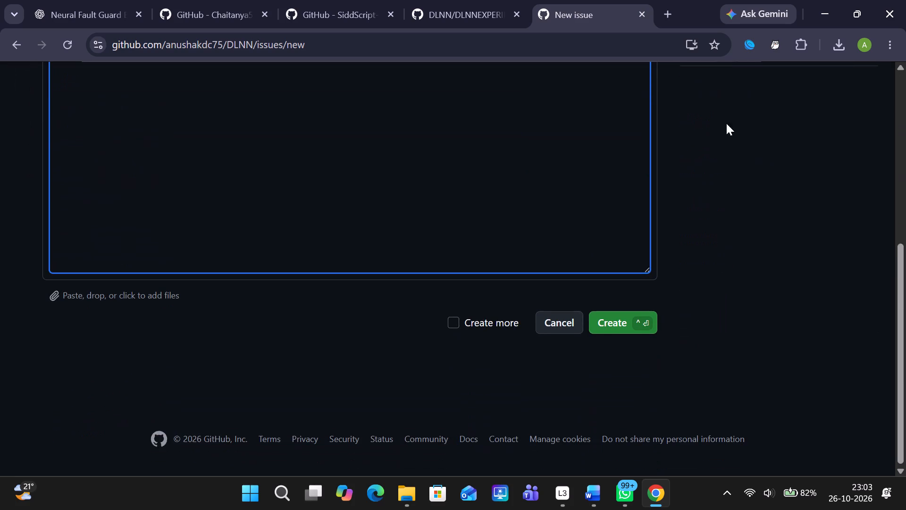
Close the browser and all open Word windows, discarding the changes to Mandara_observation.
triple_click(903, 26)
double_click(903, 26)
drag(903, 26, 567, 260)
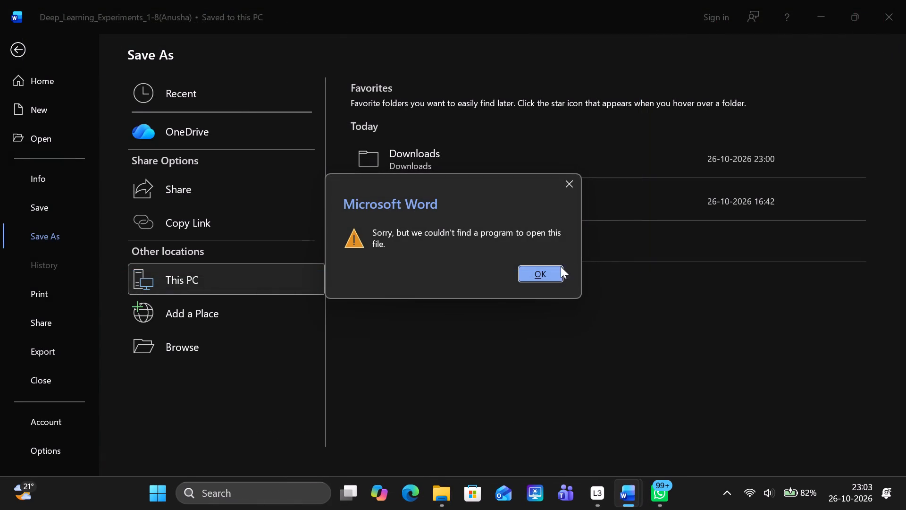
click(555, 274)
triple_click(905, 0)
triple_click(905, 0)
double_click(905, 0)
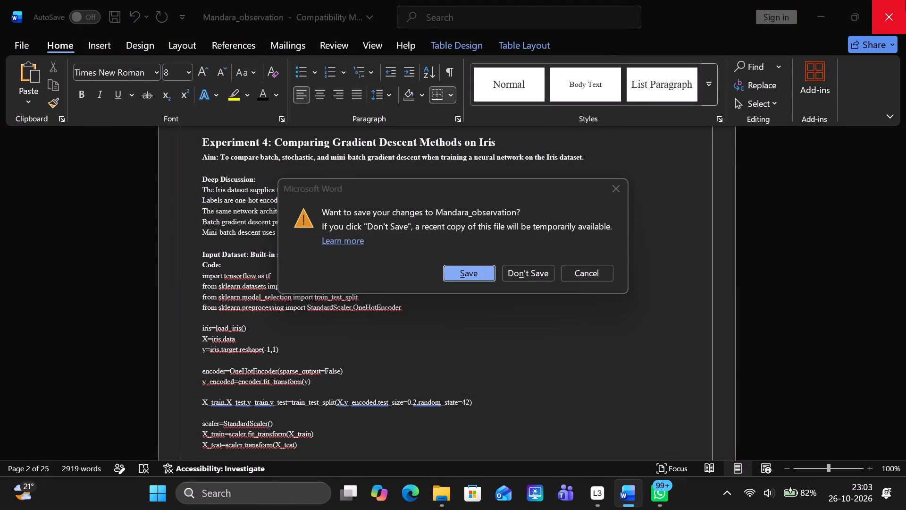
click(527, 266)
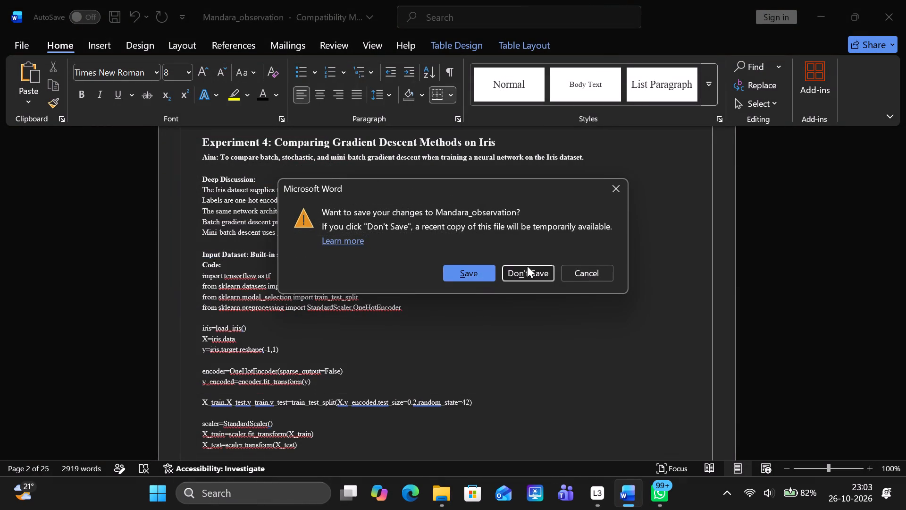
Open the Windows power options to shut down the computer.
click(197, 484)
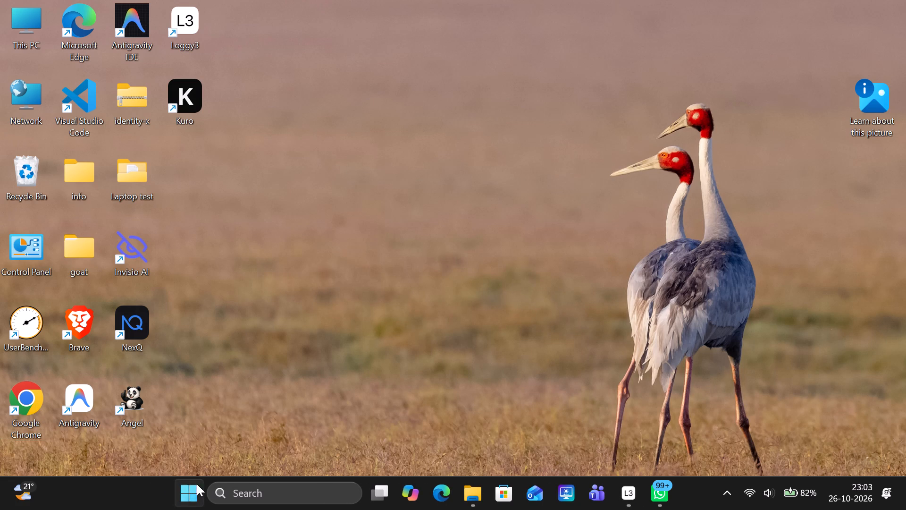
click(544, 448)
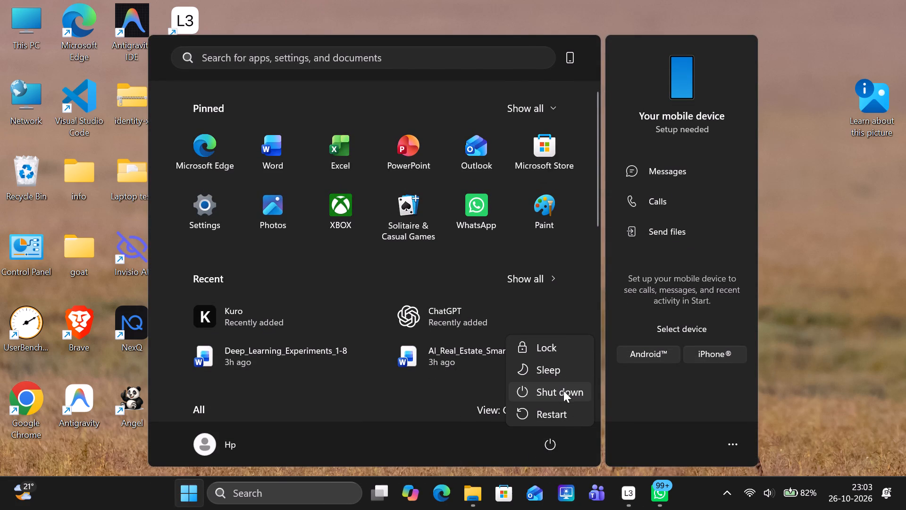